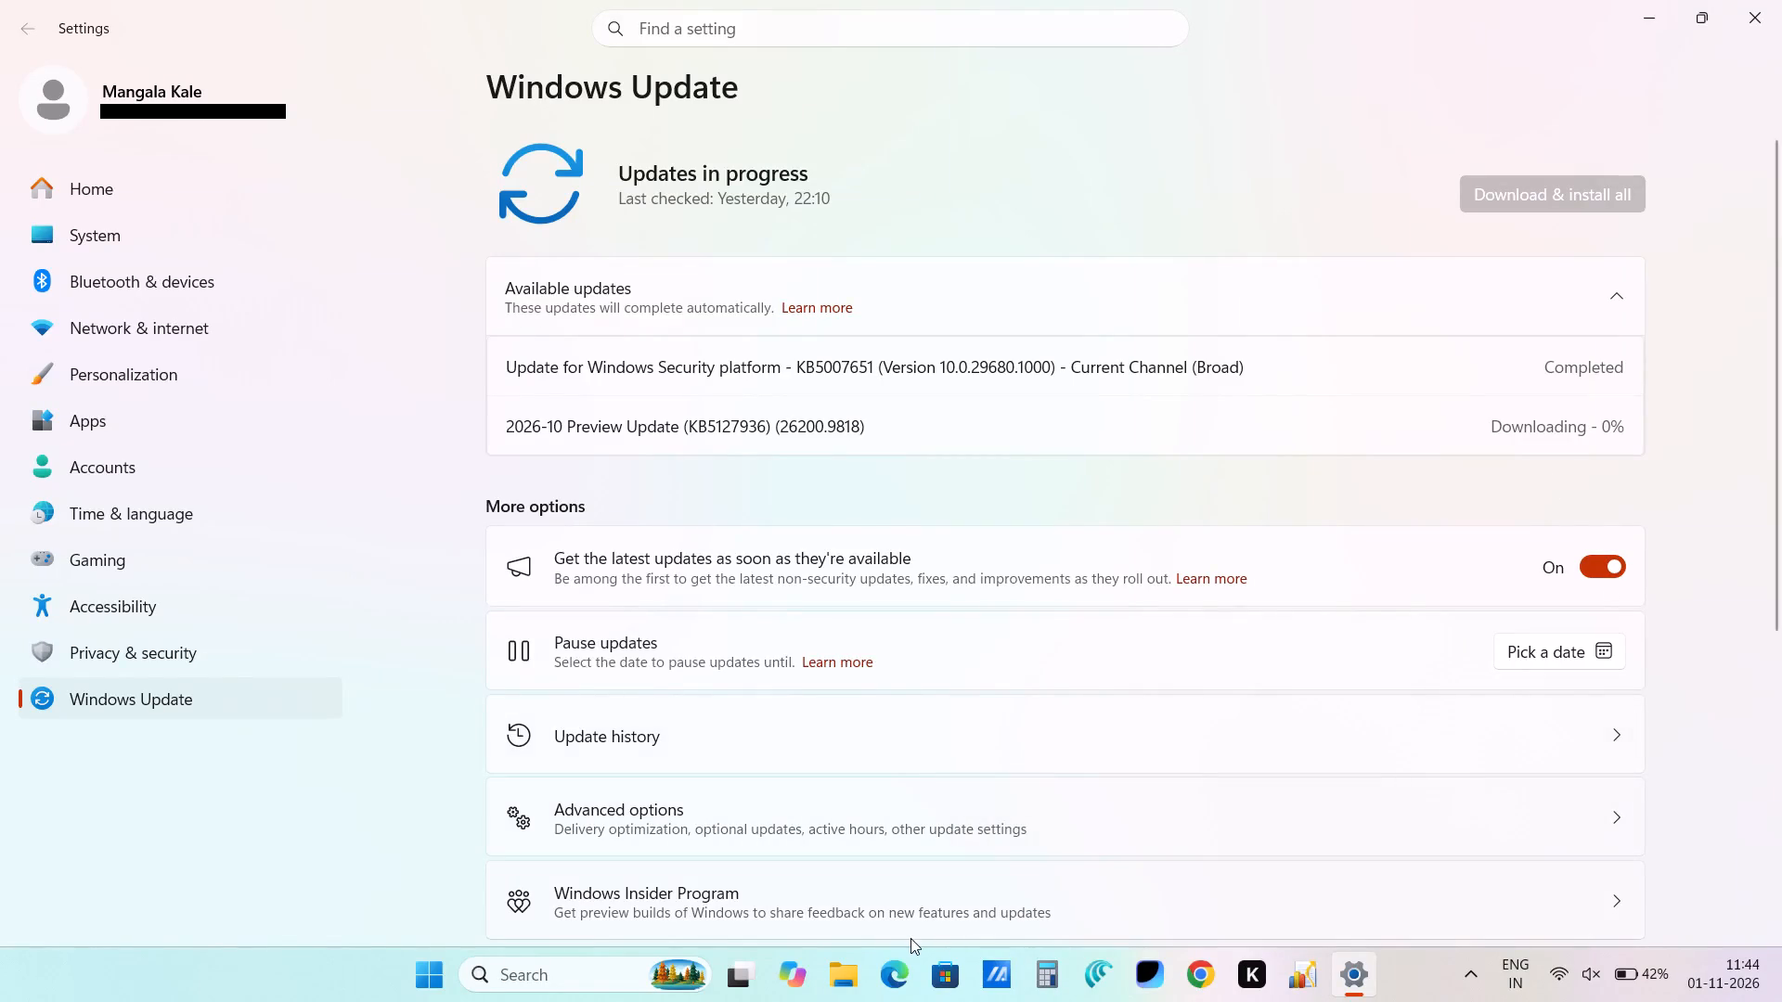
View the Windows Insider Program page and return to the main Windows Update page.
left_click(919, 892)
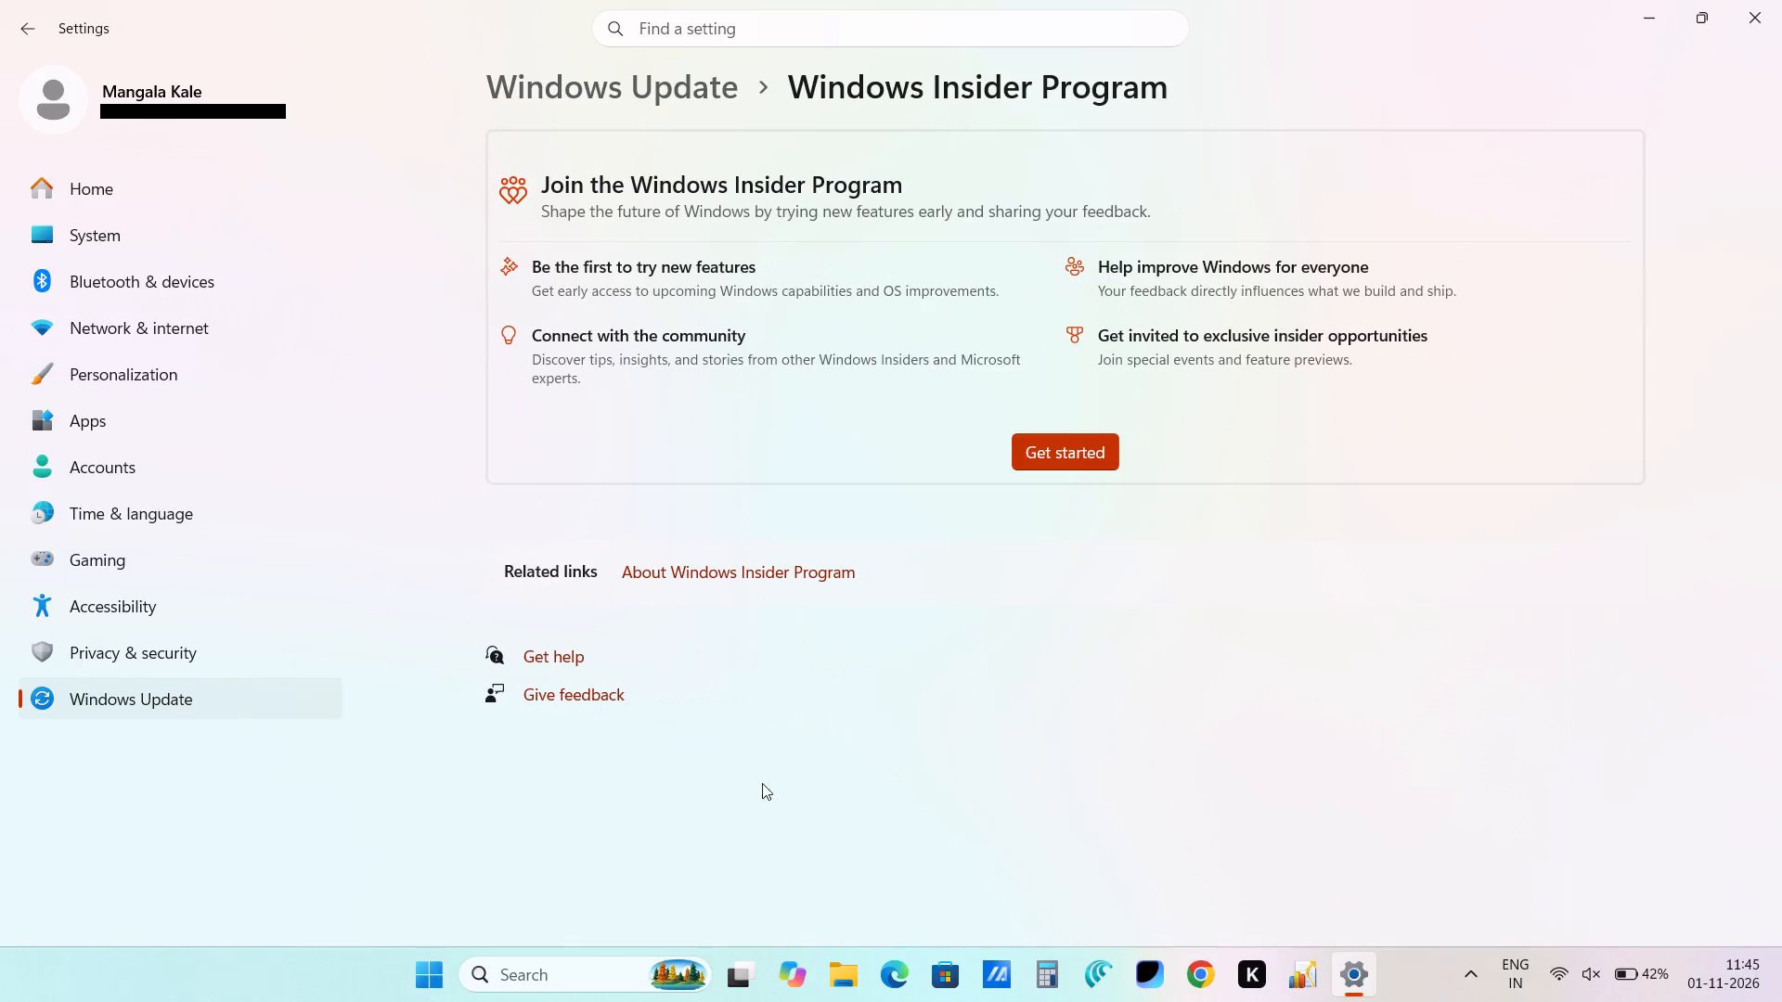
left_click(25, 19)
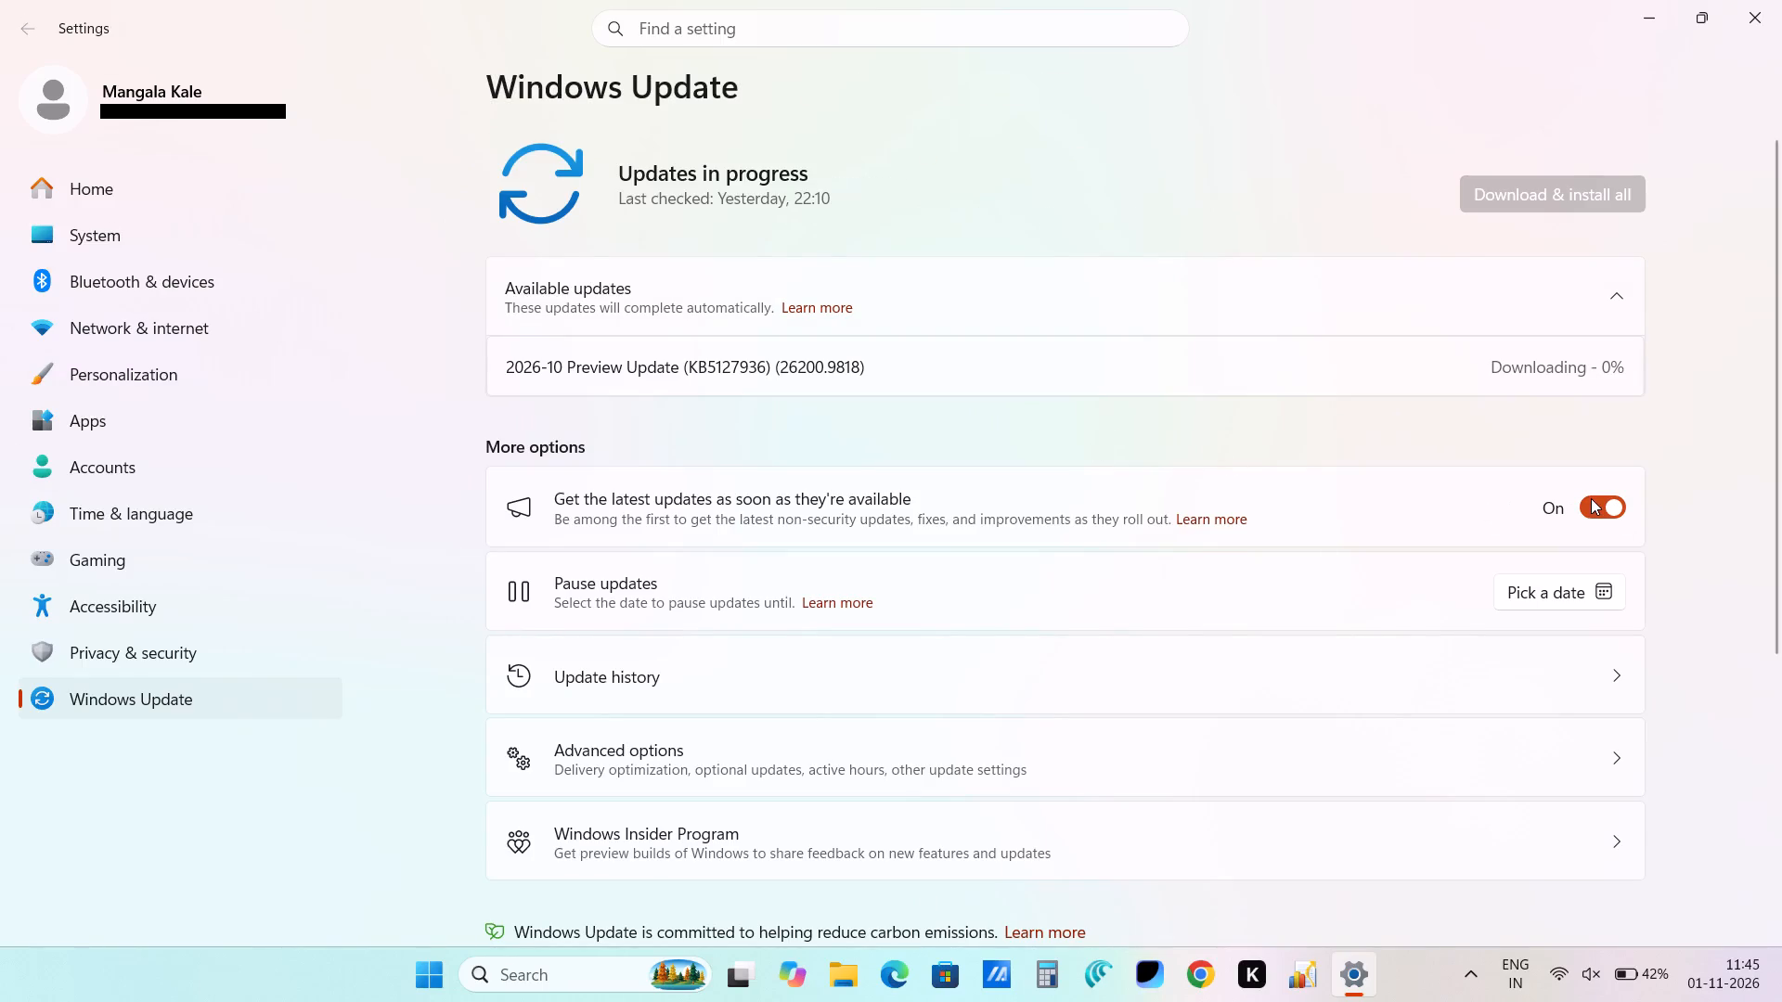
In the Windows Update advanced options, turn on Get me up to date, restart-required notifications and updates for other Microsoft products.
left_click(990, 734)
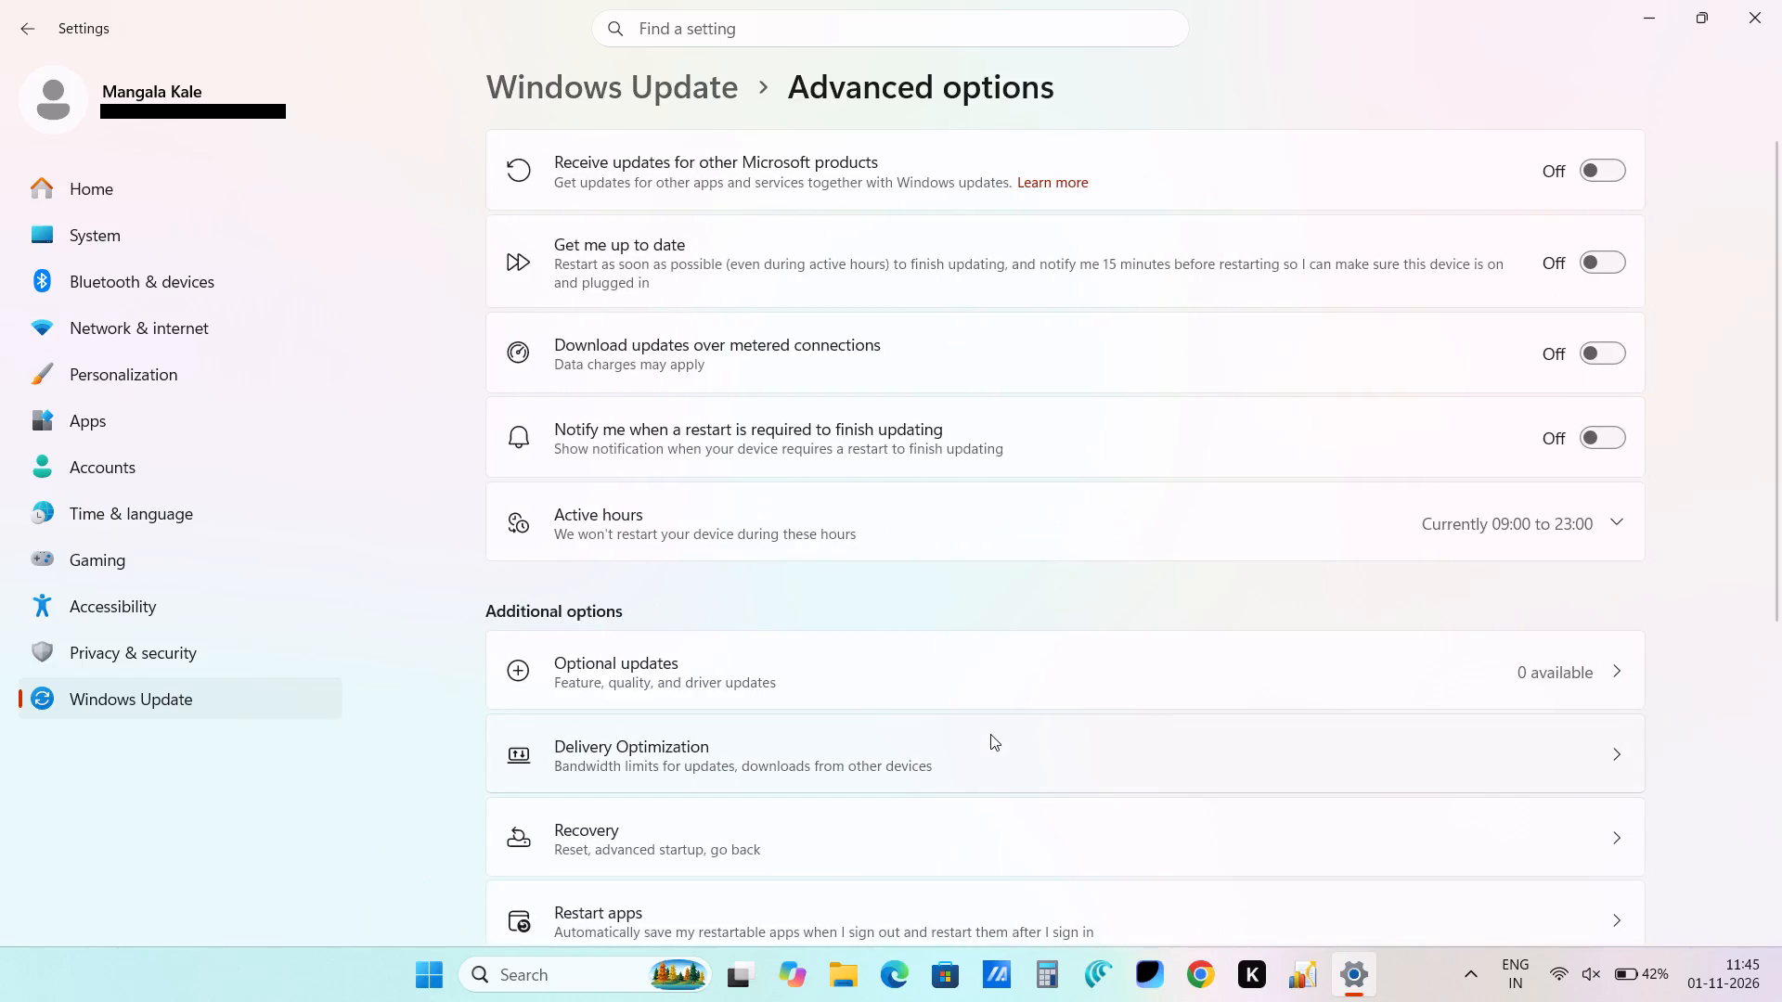
scroll(990, 734, "down", 3)
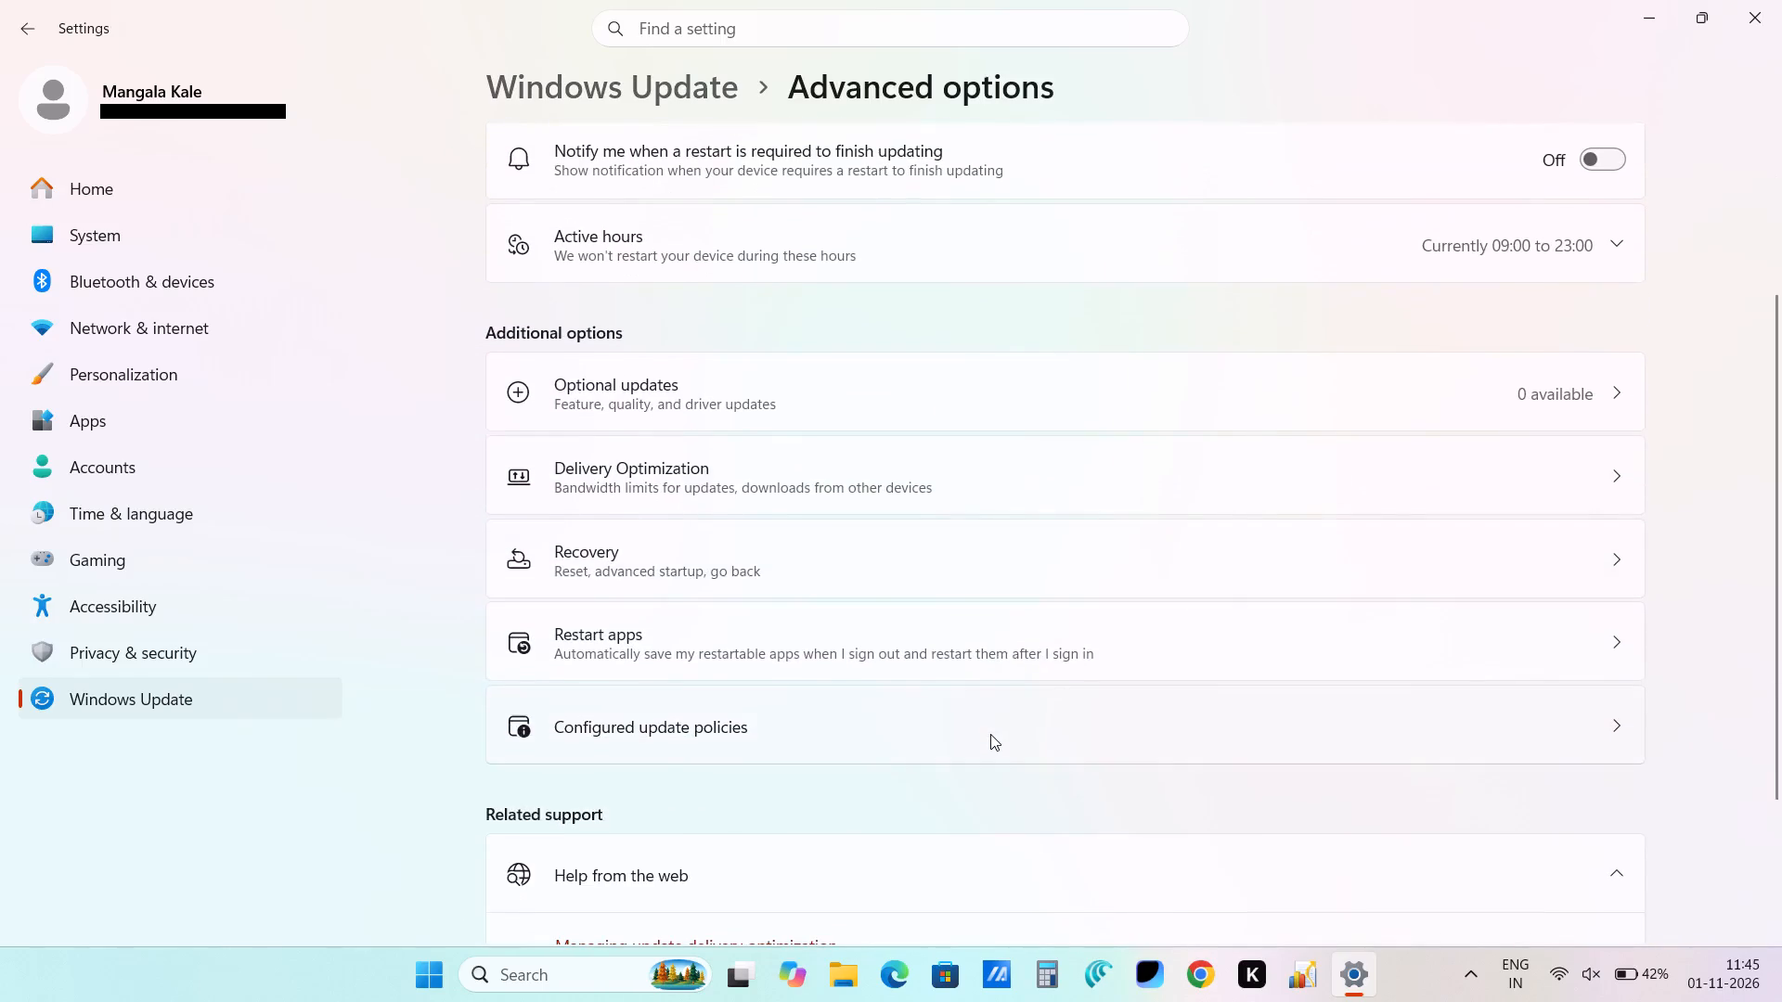
scroll(990, 734, "down", 3)
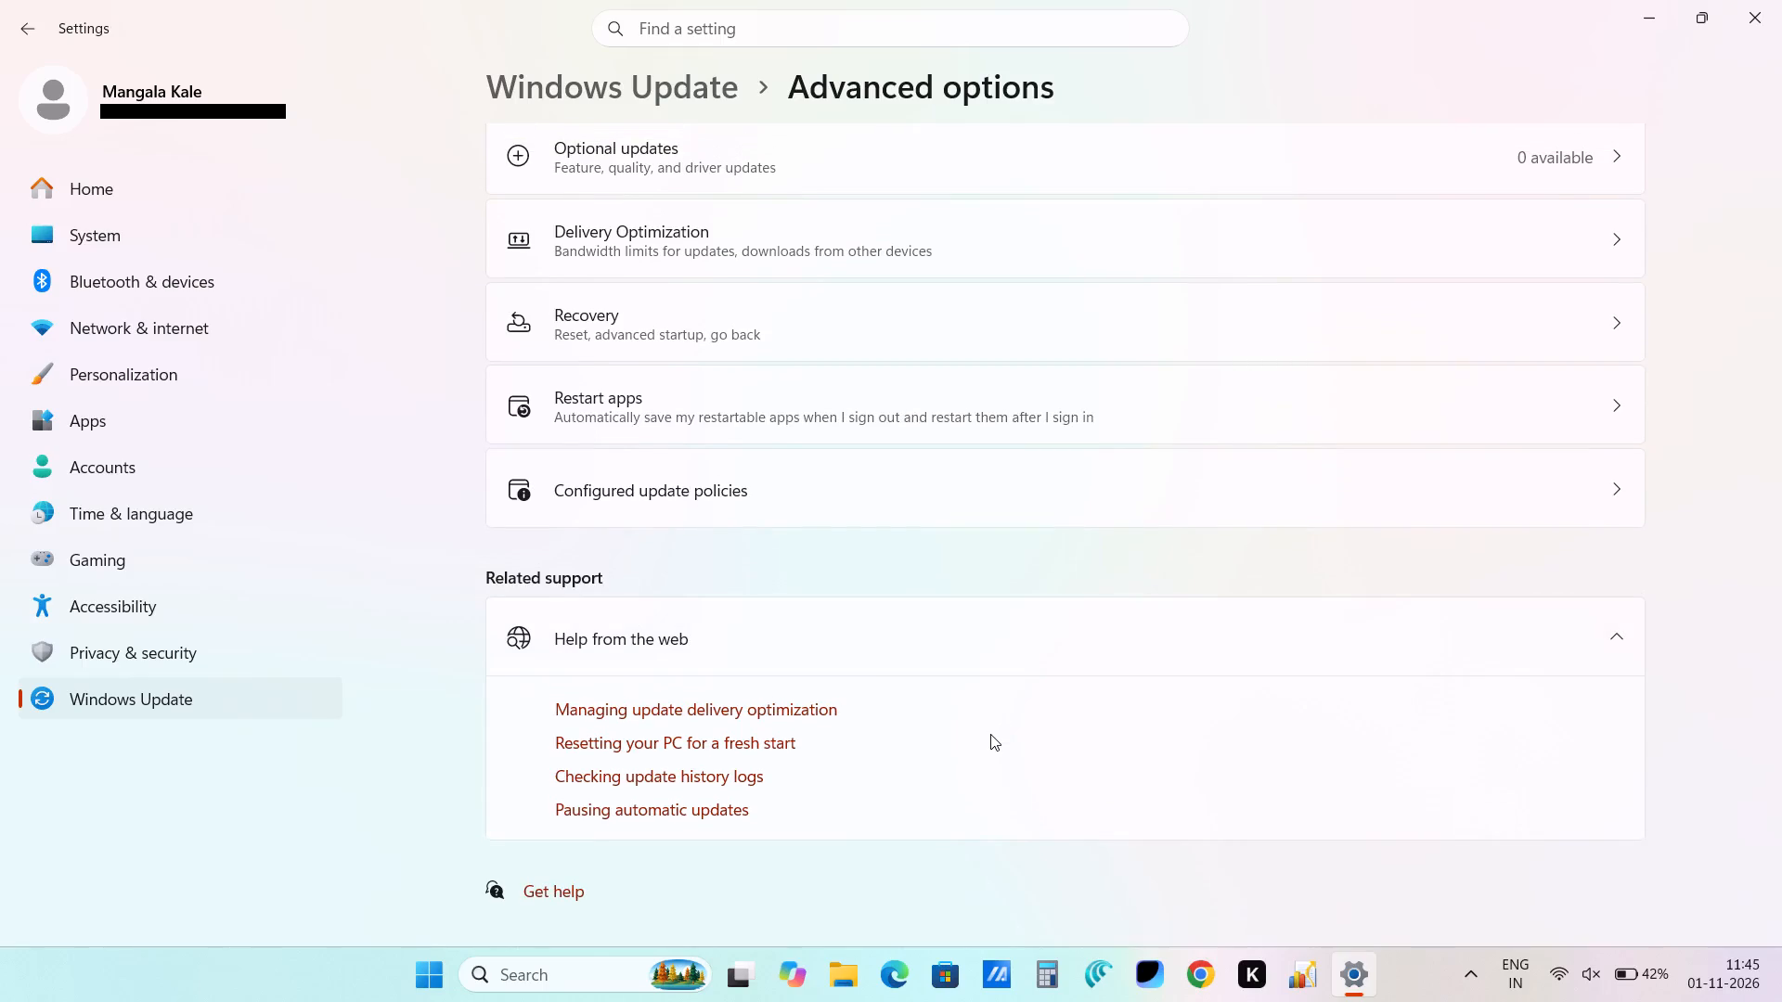
scroll(990, 734, "up", 5)
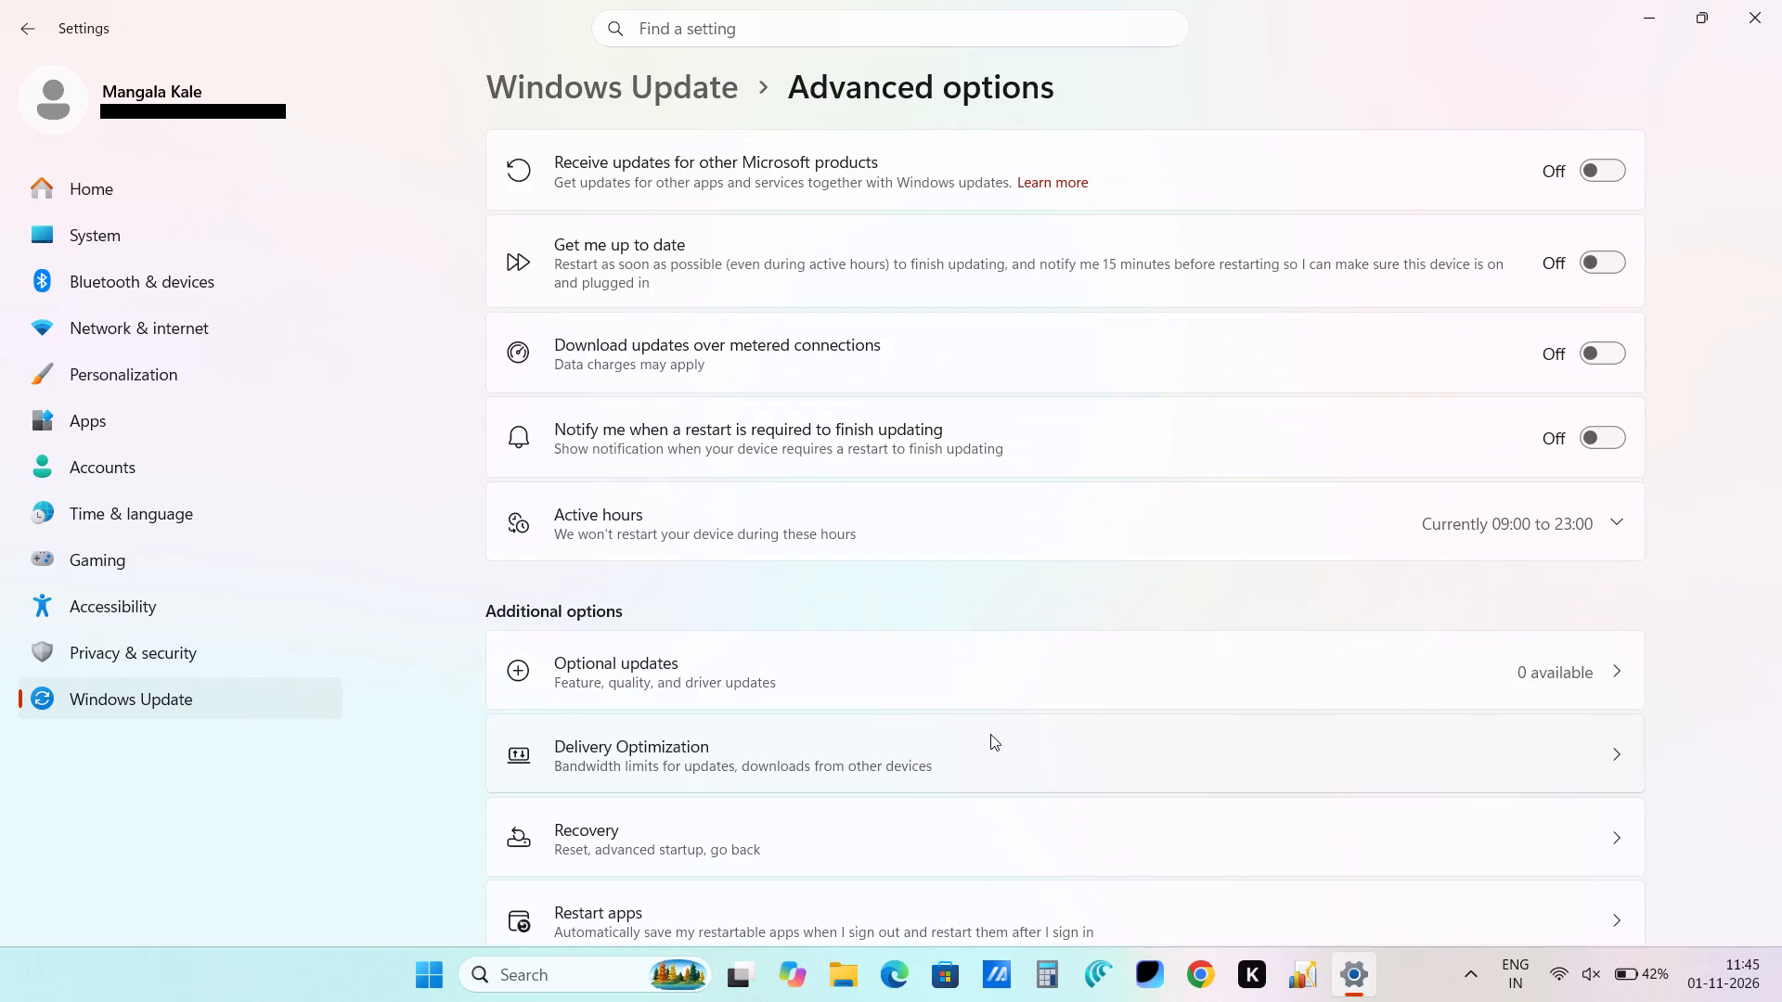
left_click(1617, 269)
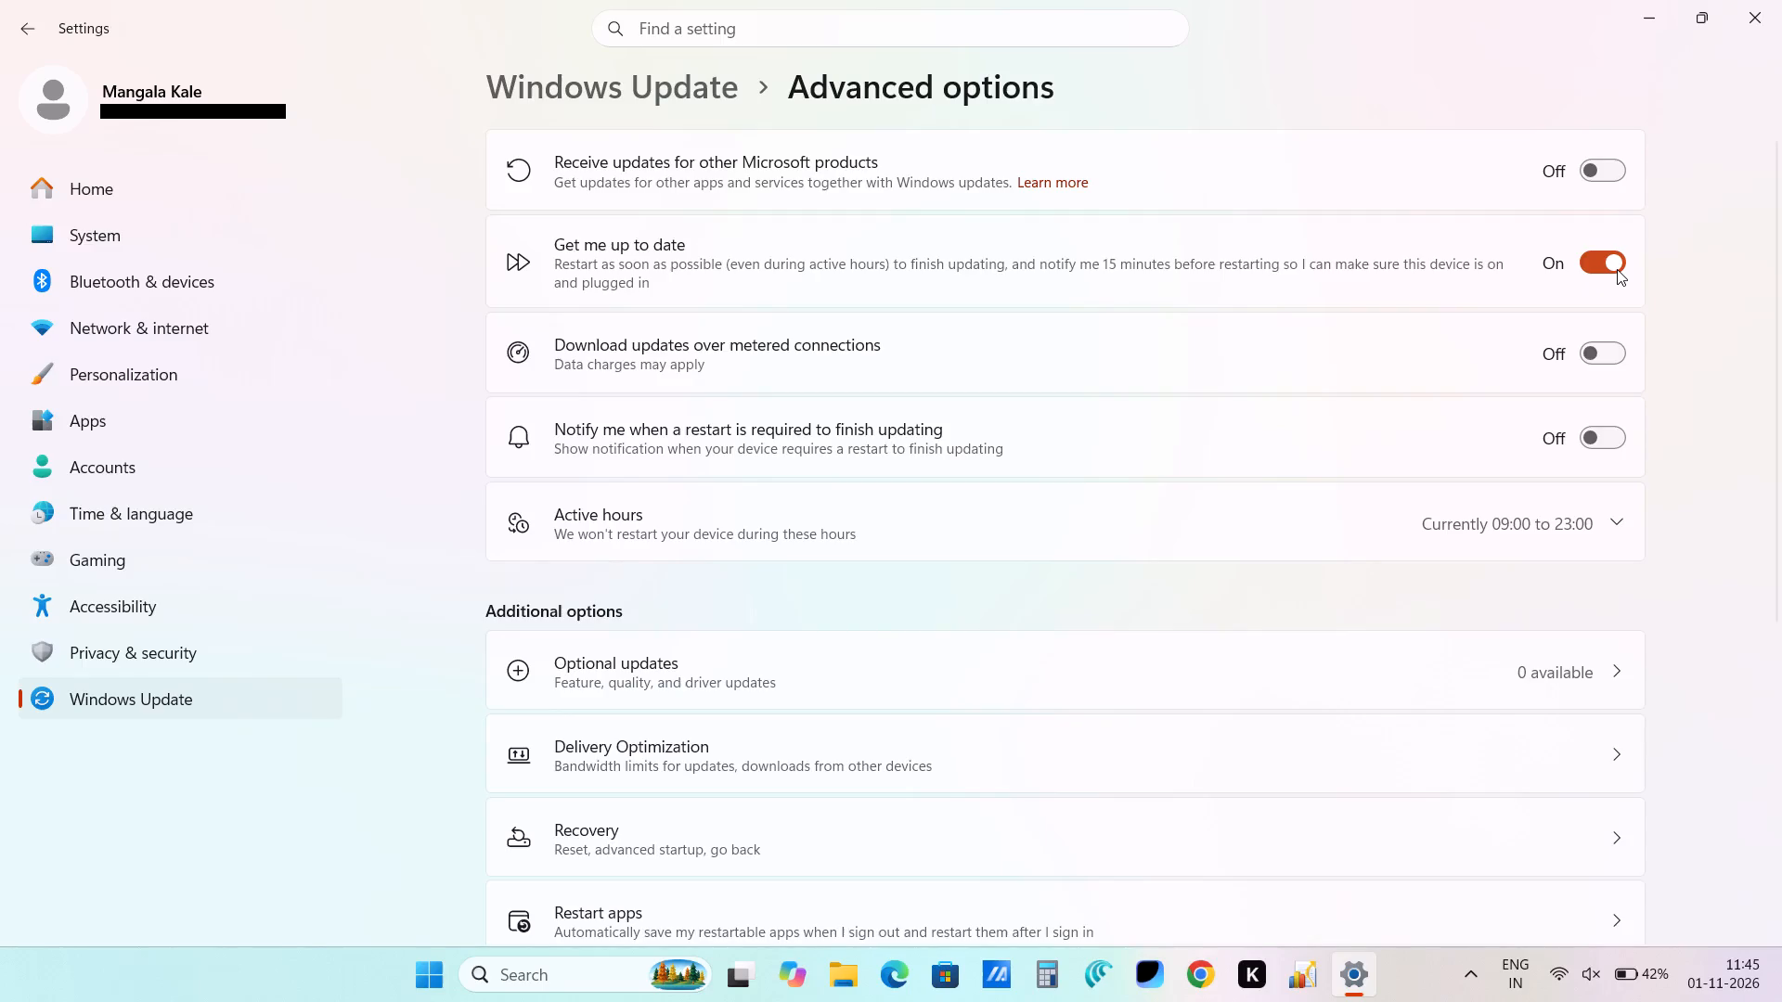
left_click(1622, 430)
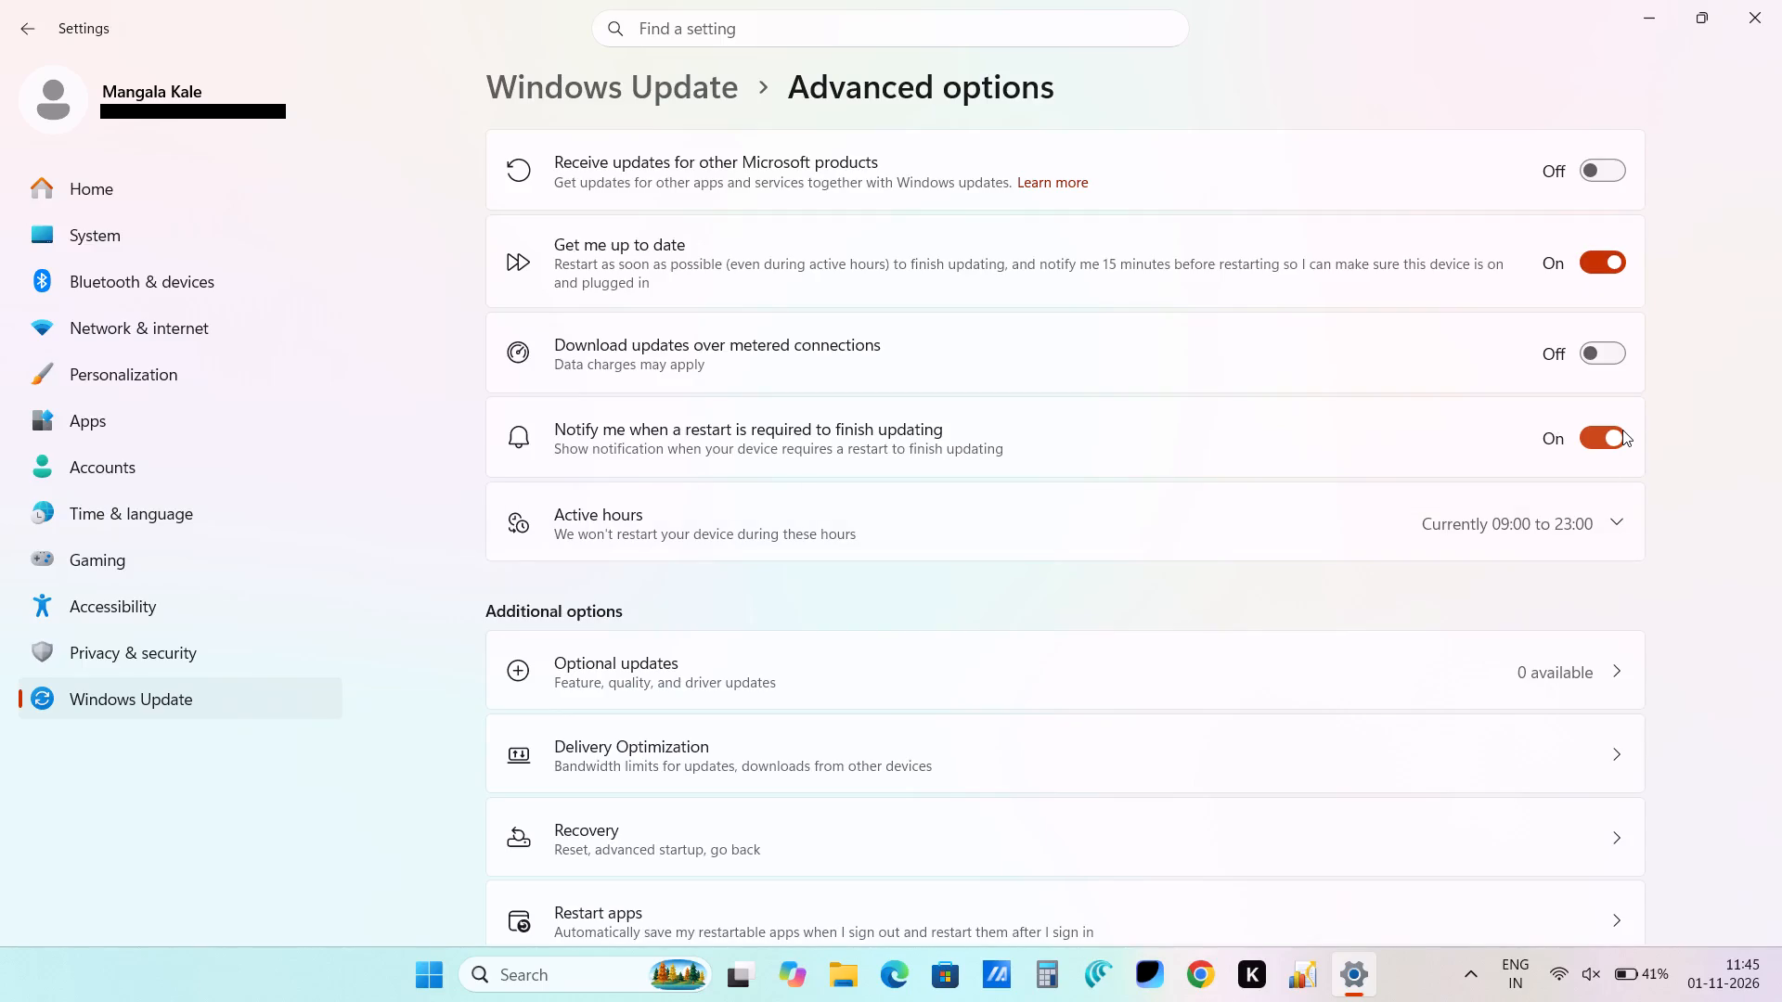
left_click(1619, 162)
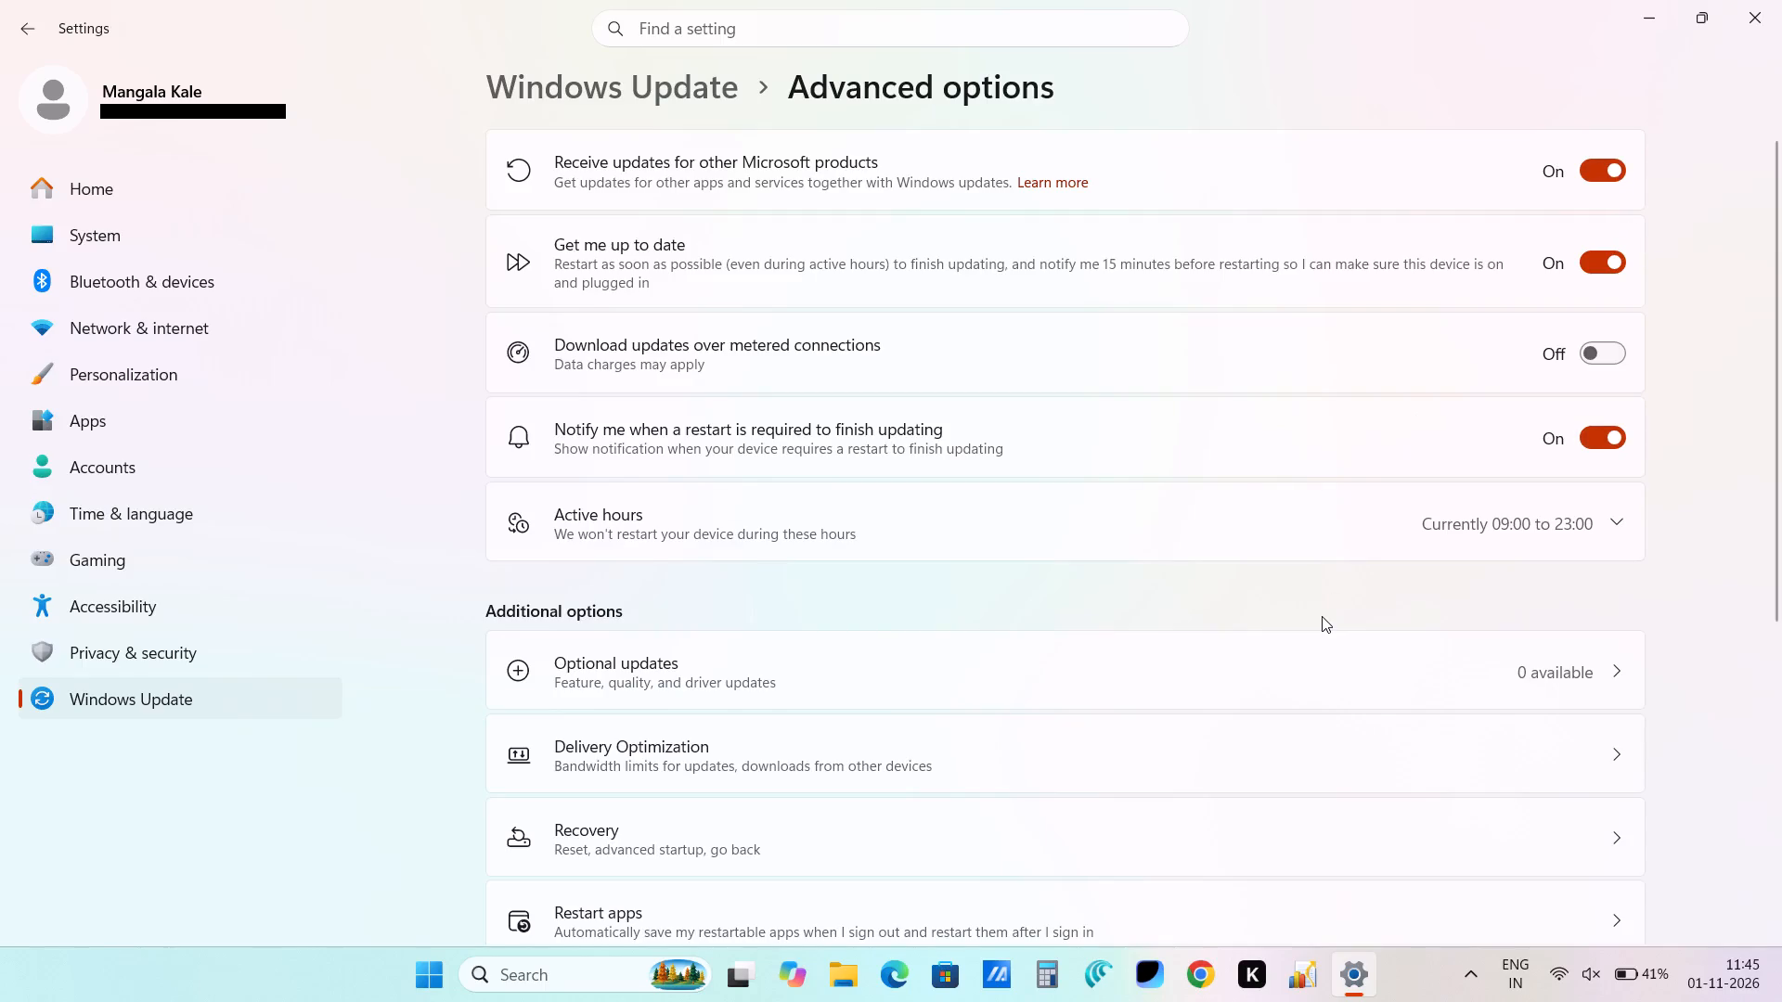
Check the optional updates in the advanced options and return to the main Windows Update page.
scroll(1322, 616, "down", 1)
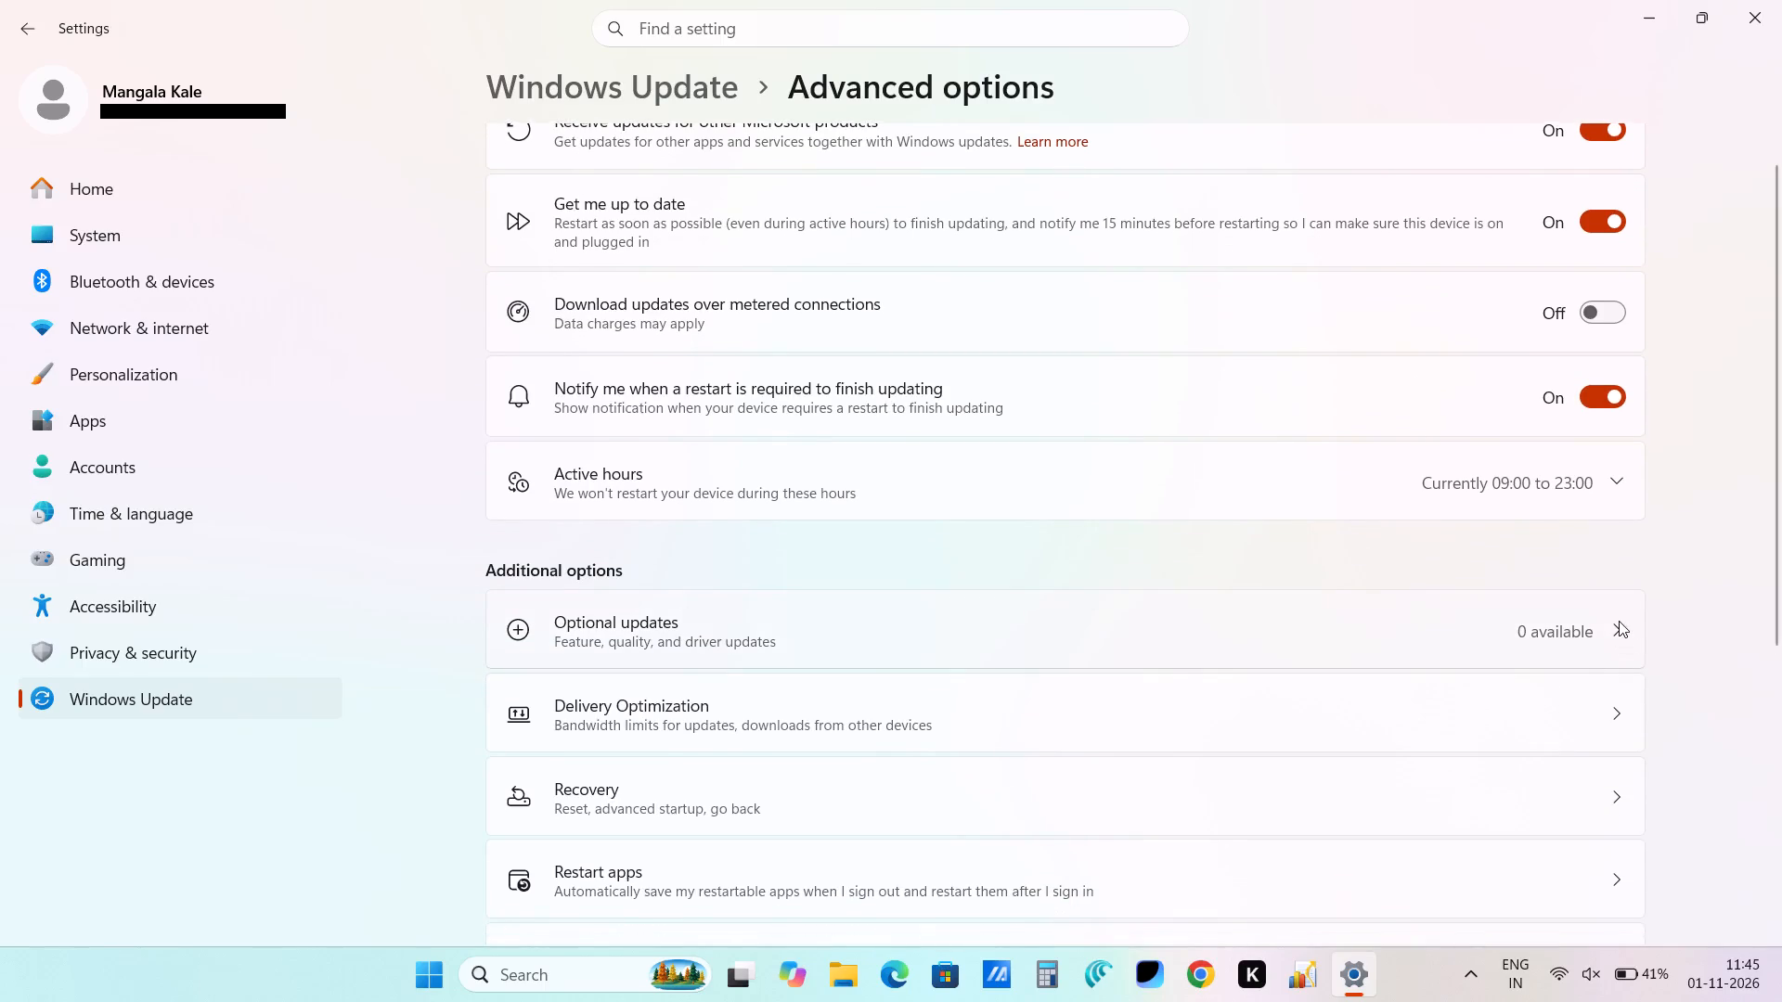
left_click(1619, 621)
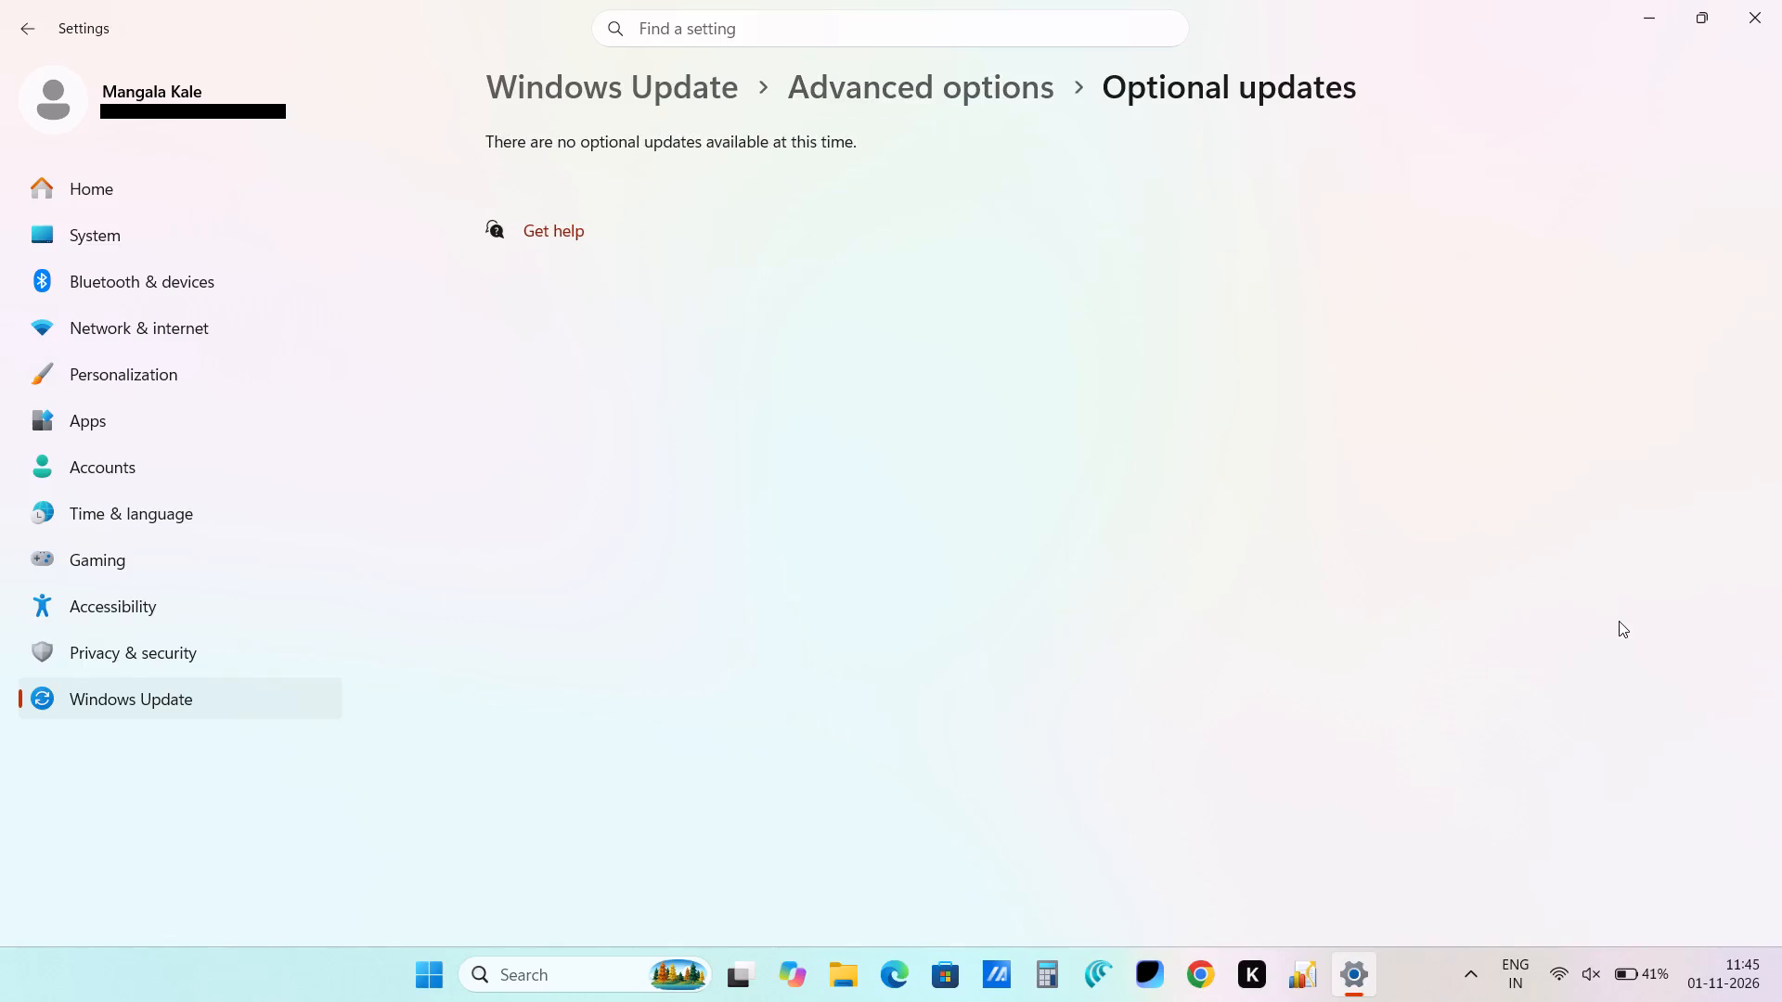
left_click(19, 25)
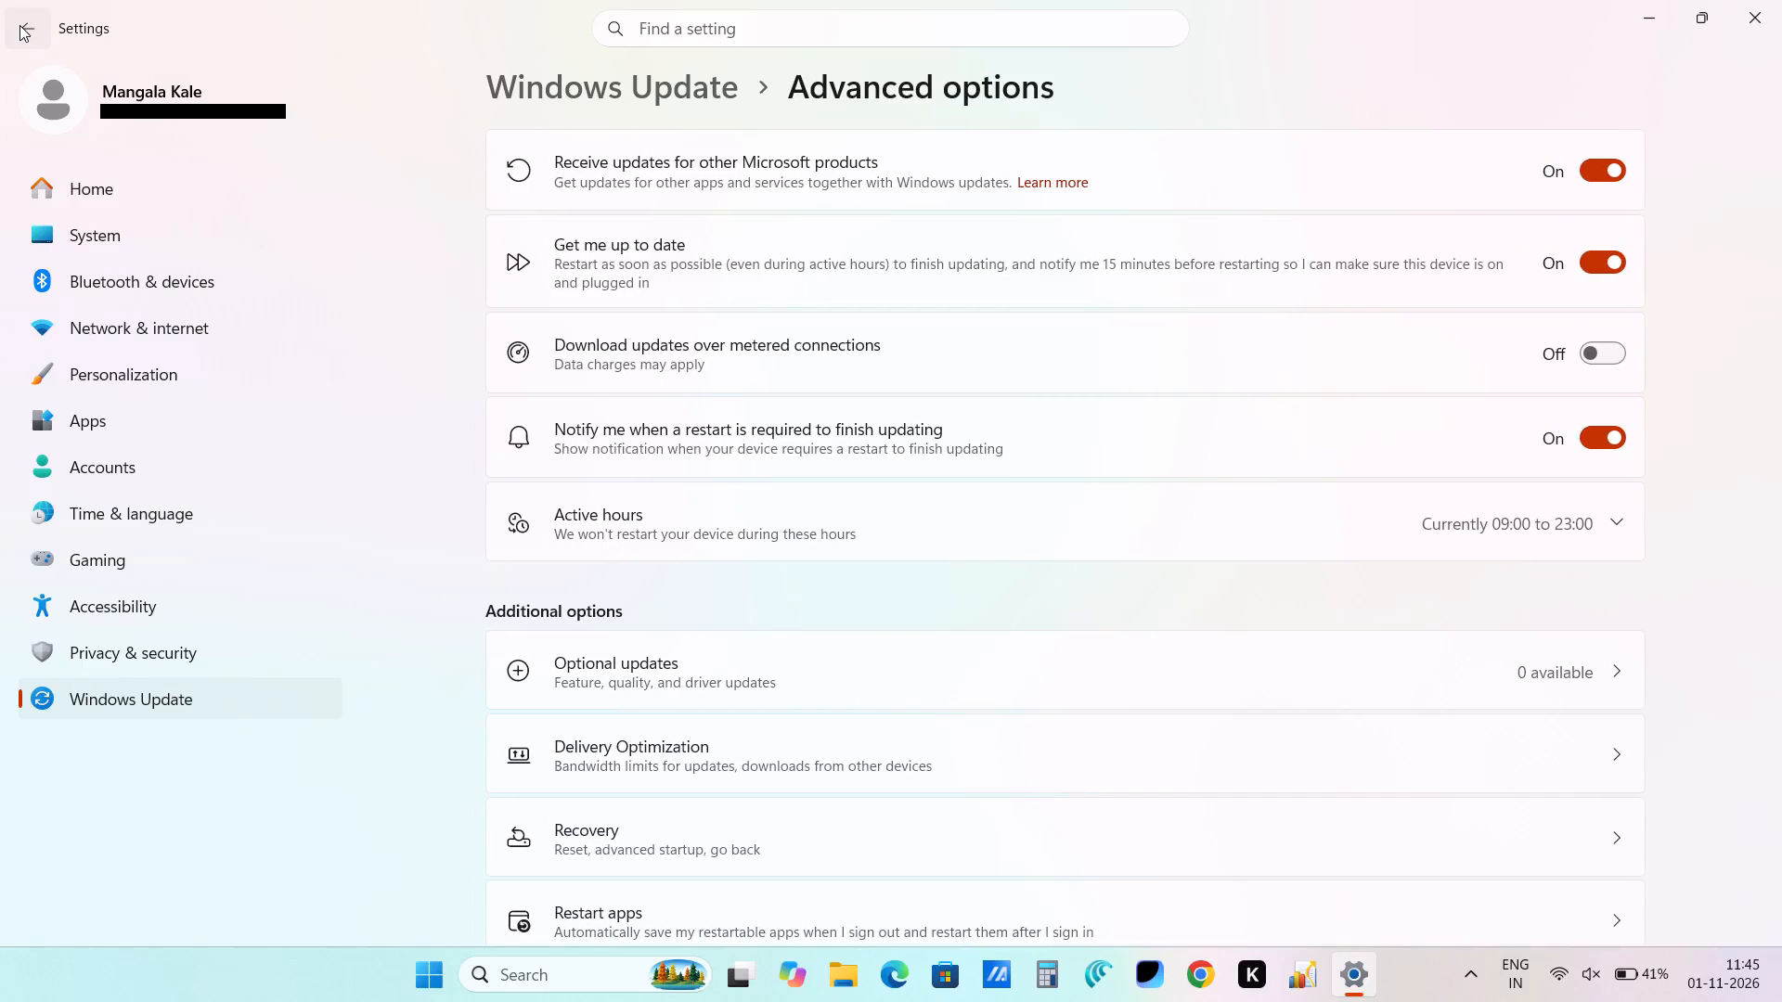
left_click(19, 25)
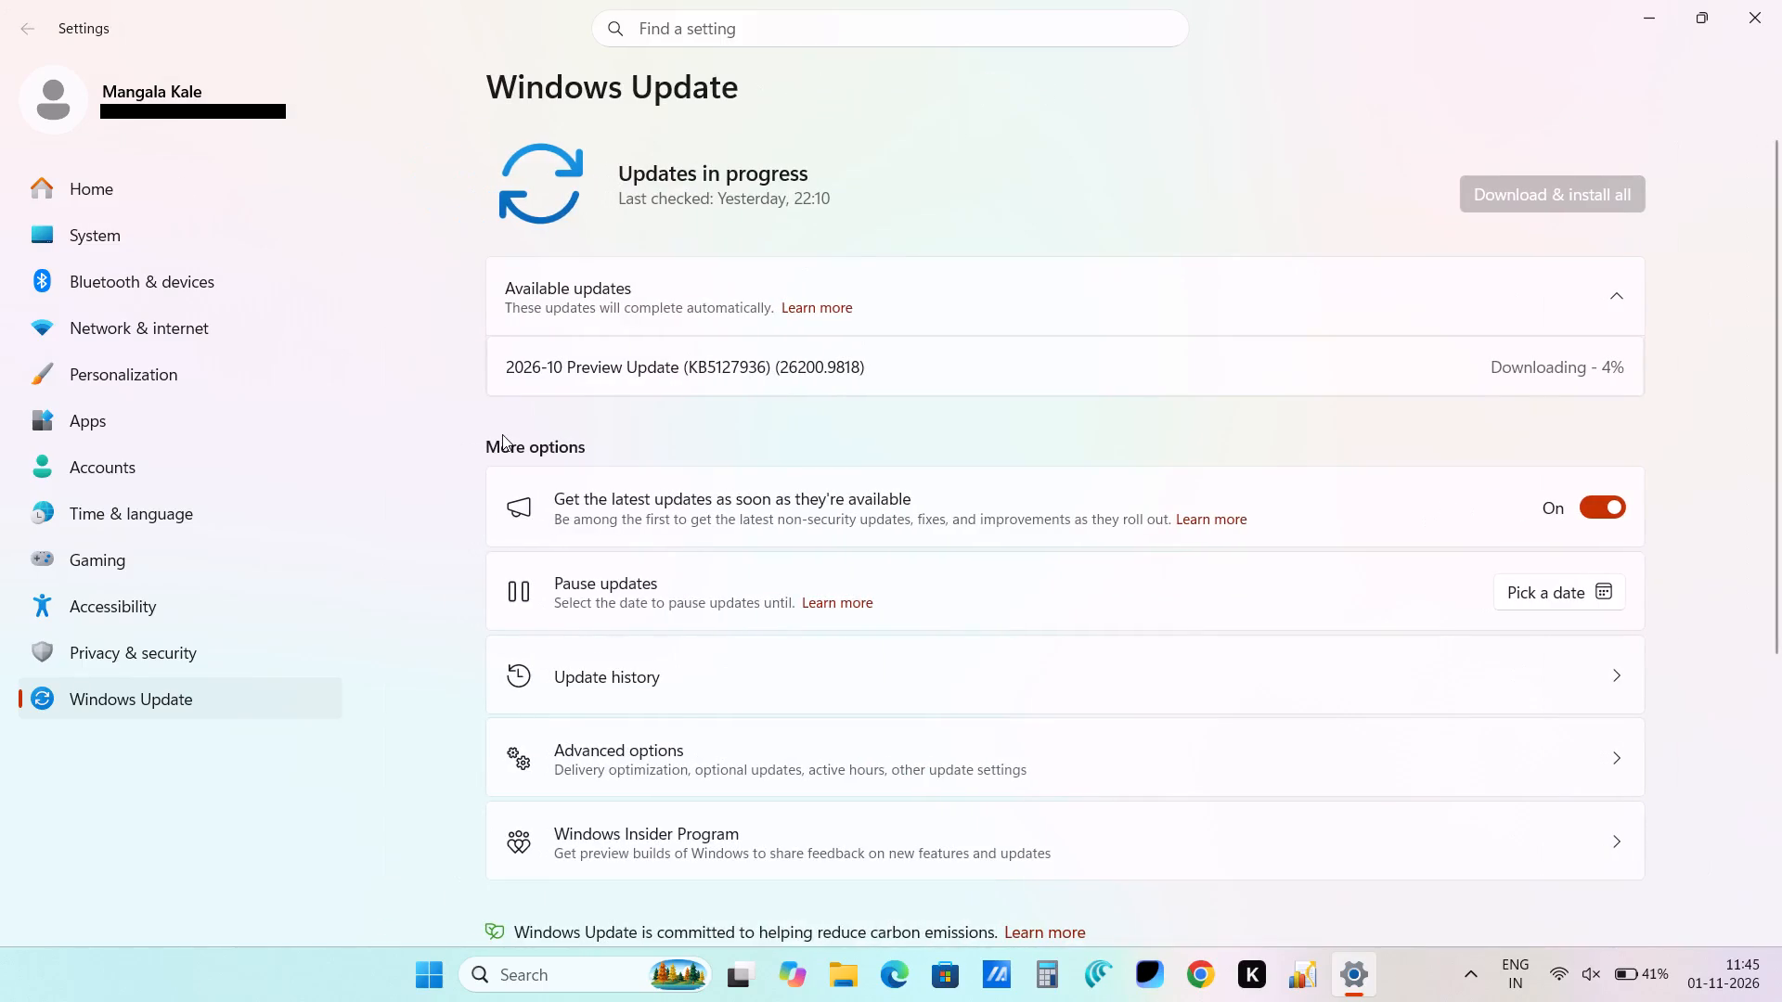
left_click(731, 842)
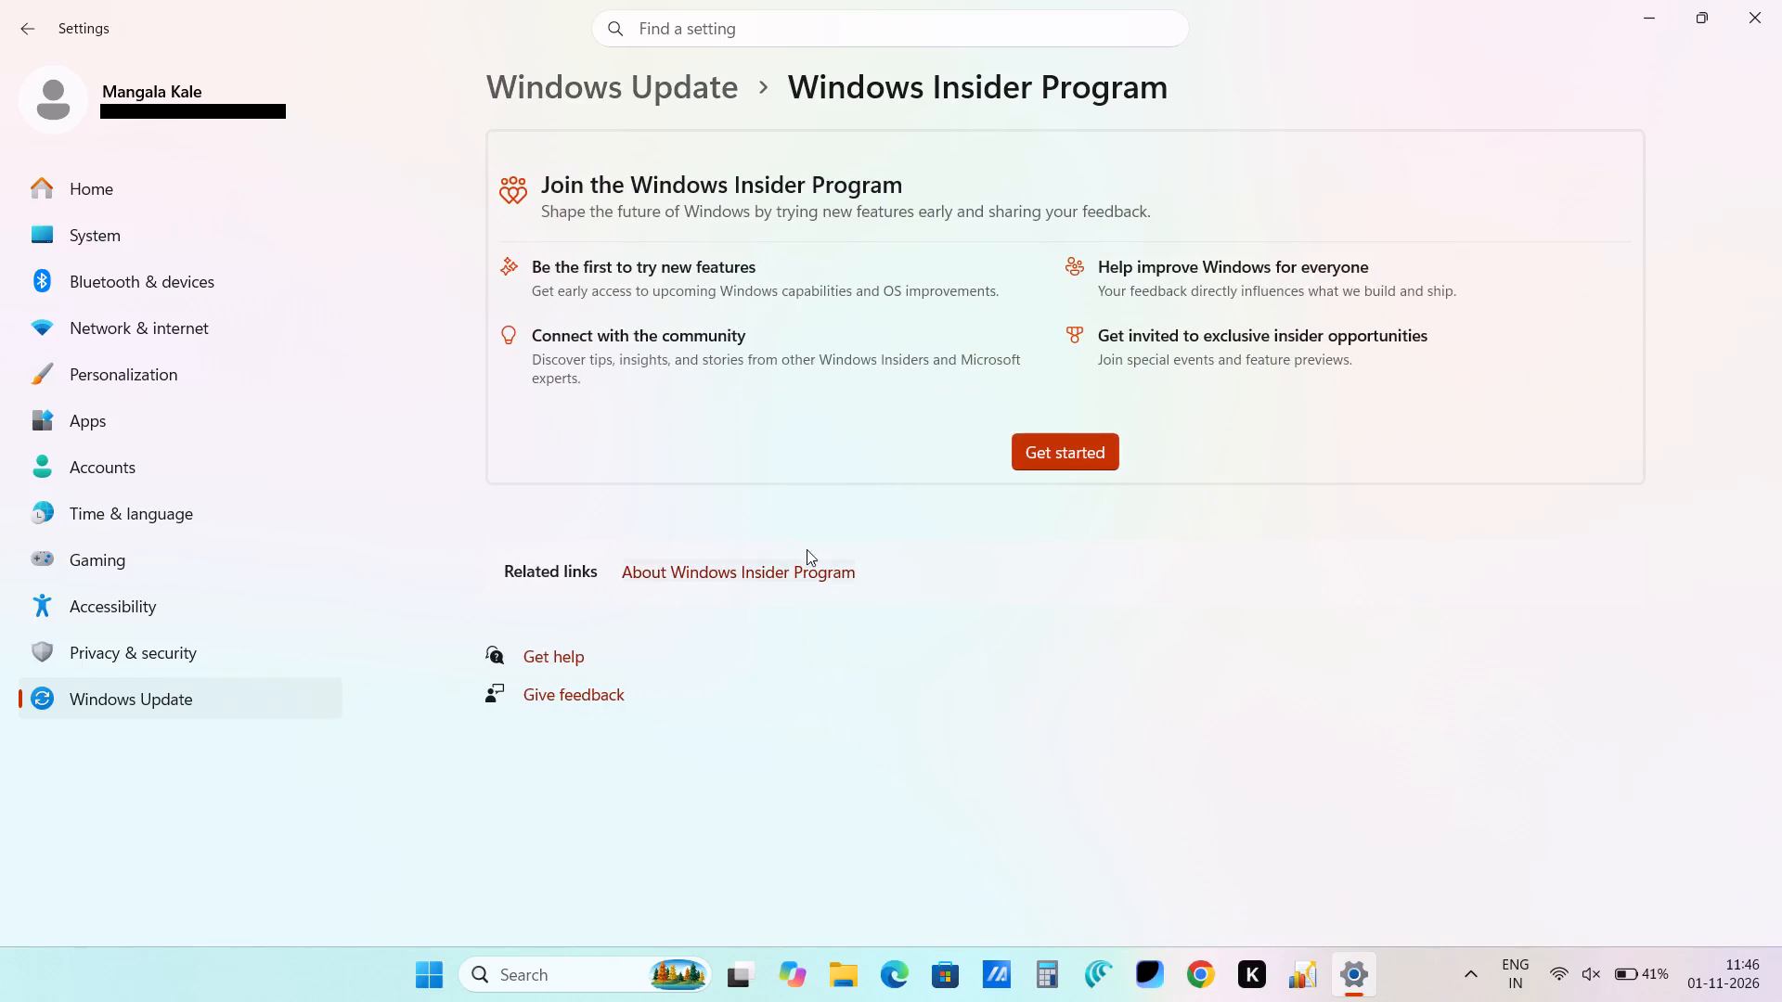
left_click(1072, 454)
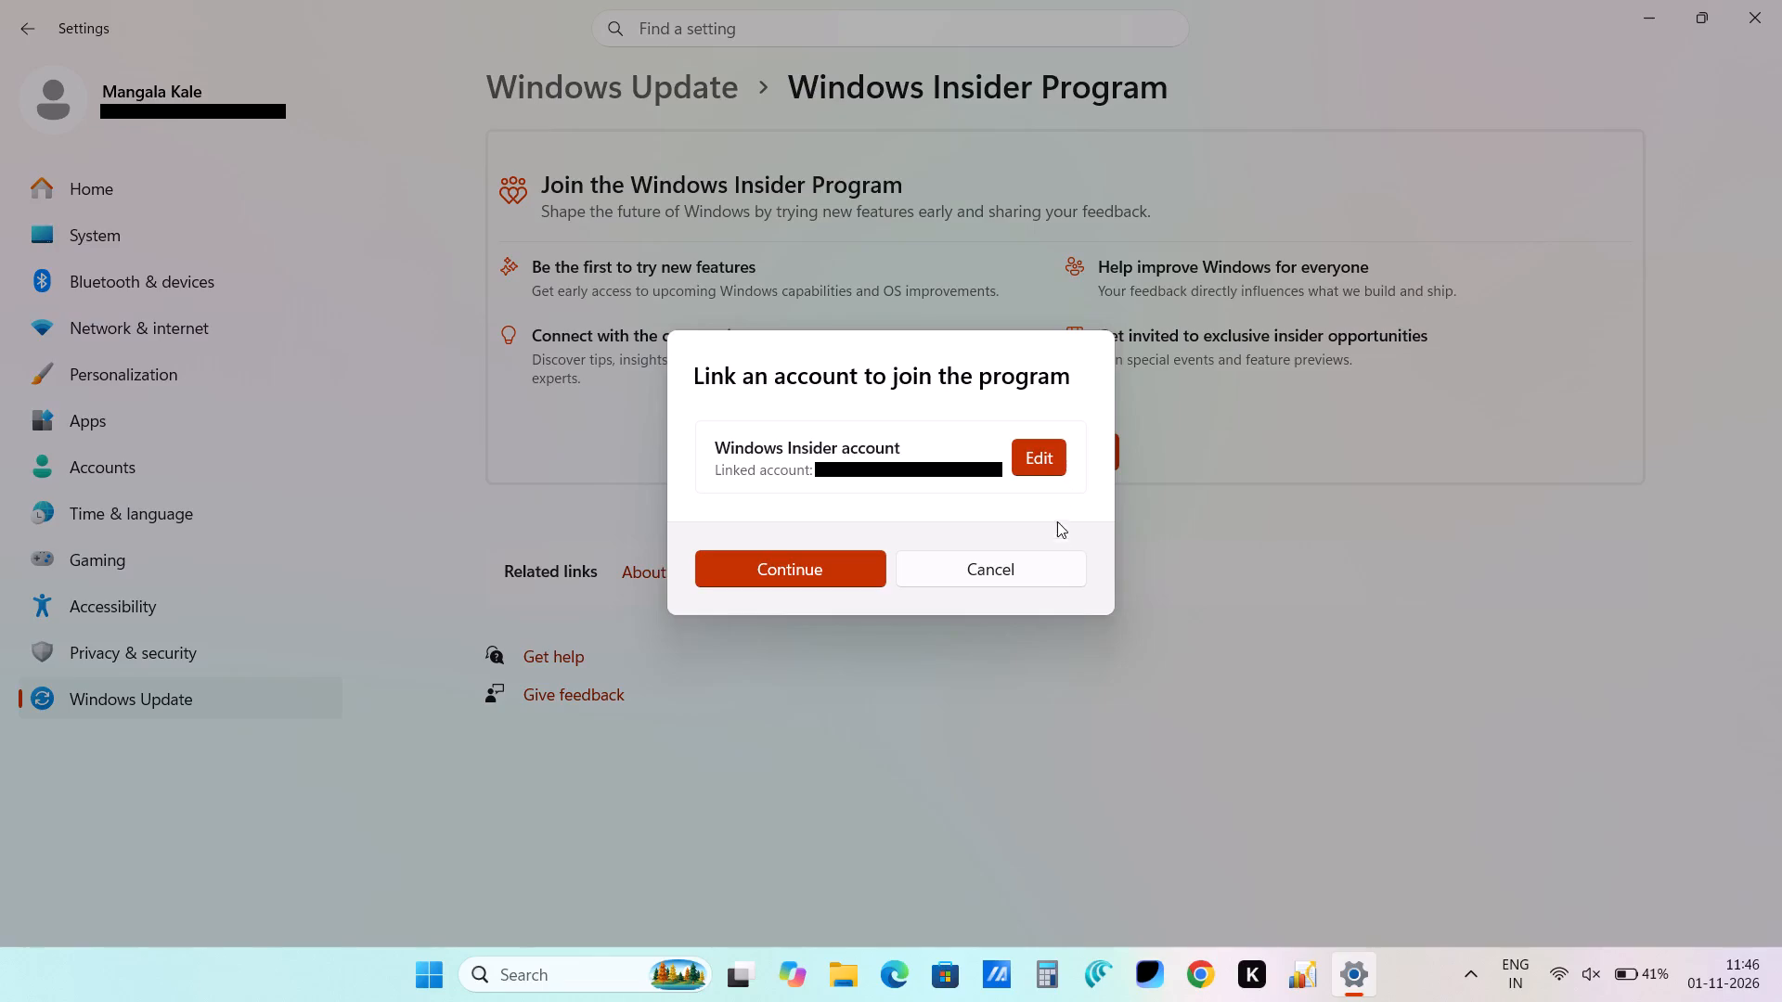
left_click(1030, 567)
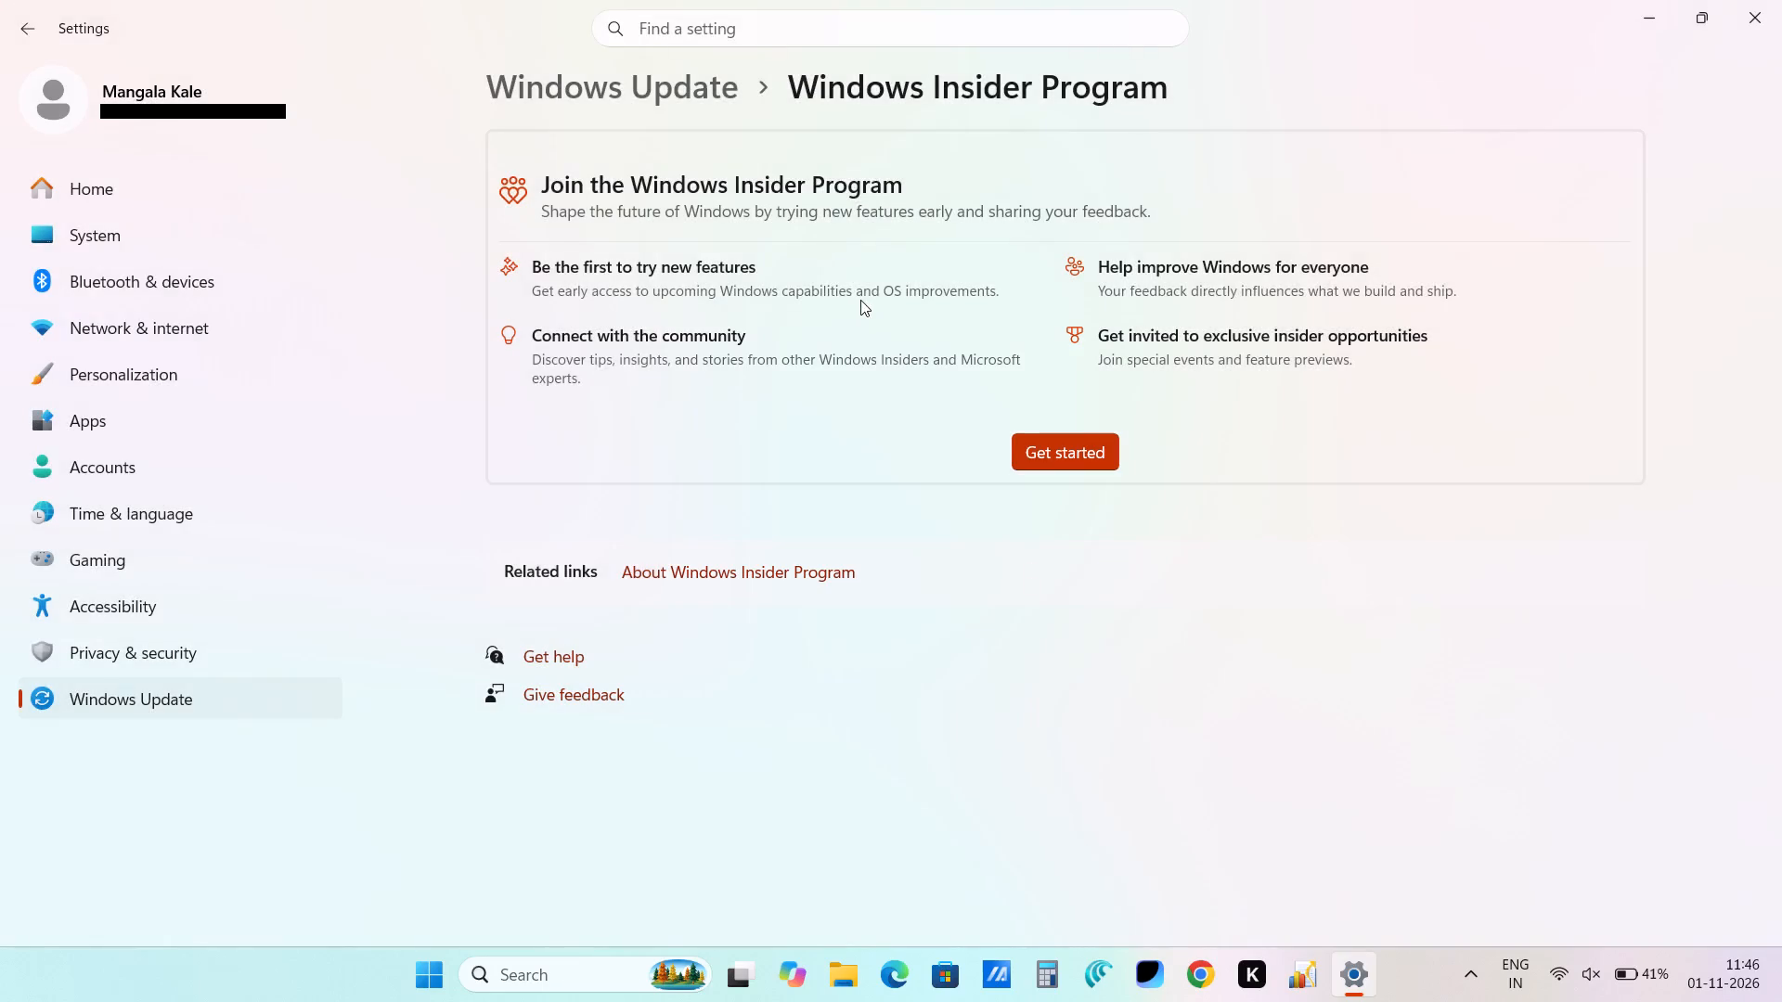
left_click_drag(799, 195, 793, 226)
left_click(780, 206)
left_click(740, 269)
Open the About Windows Insider Program link in Microsoft Edge and search the web for "how to opt out of windows insider program".
left_click(821, 568)
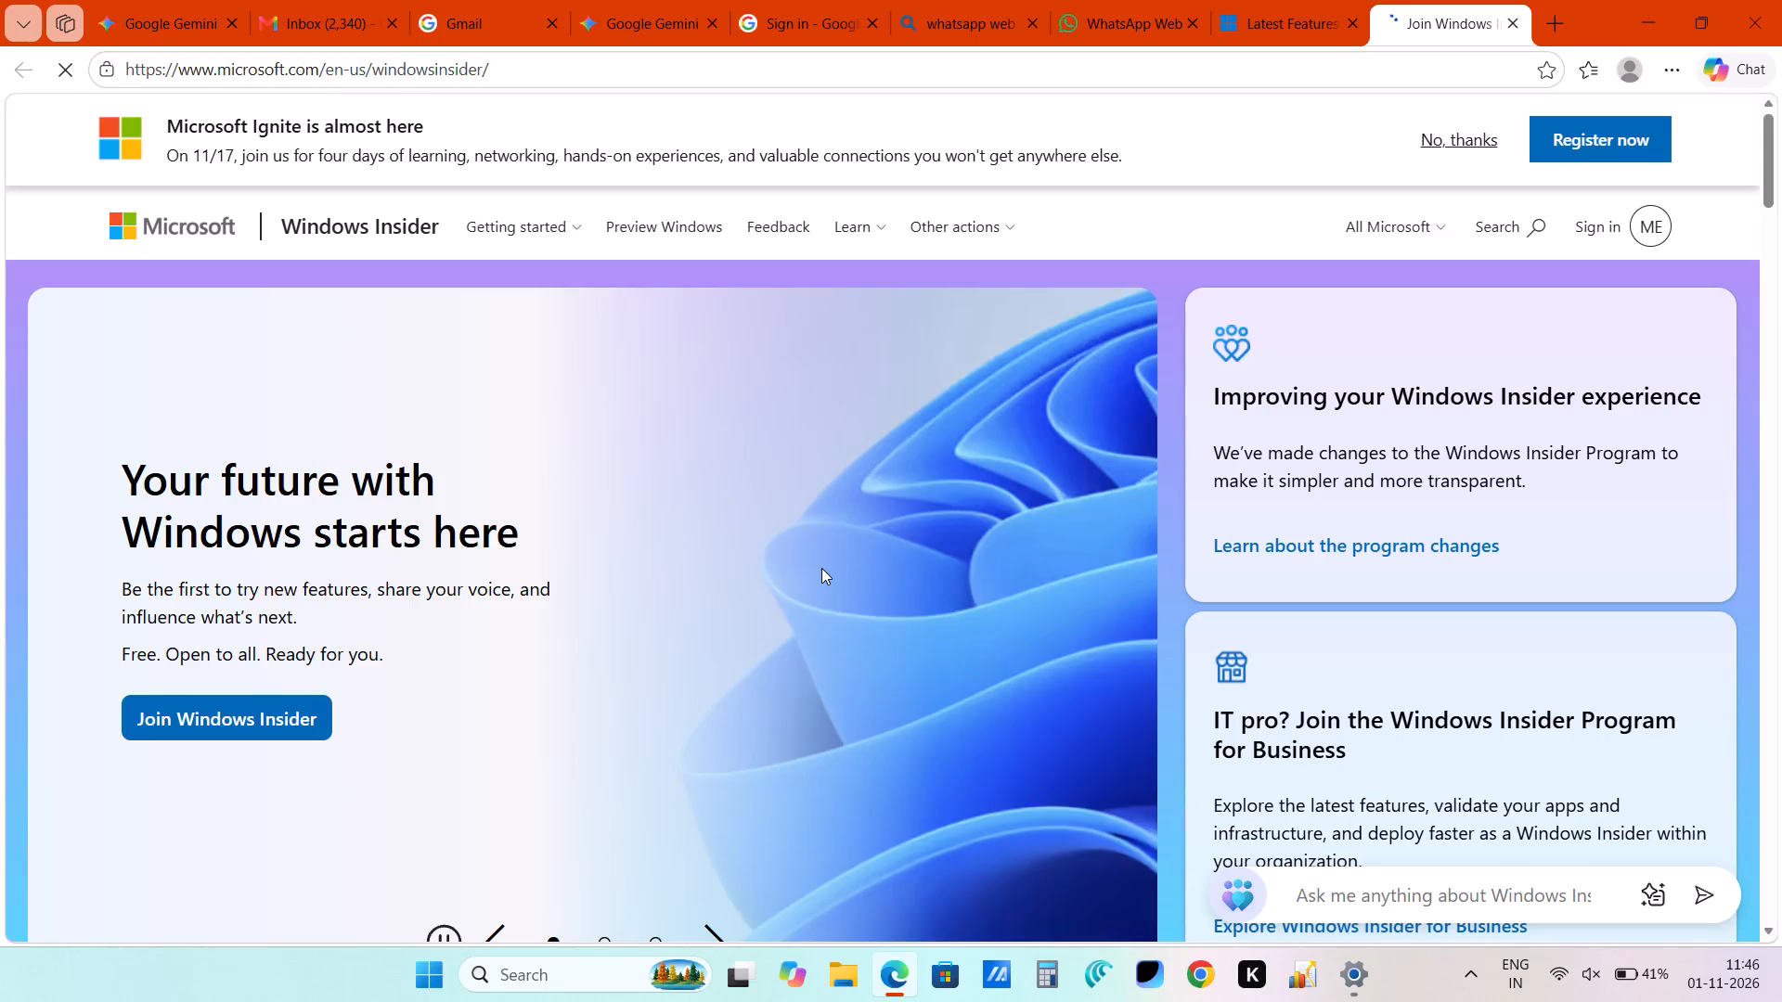
left_click(678, 74)
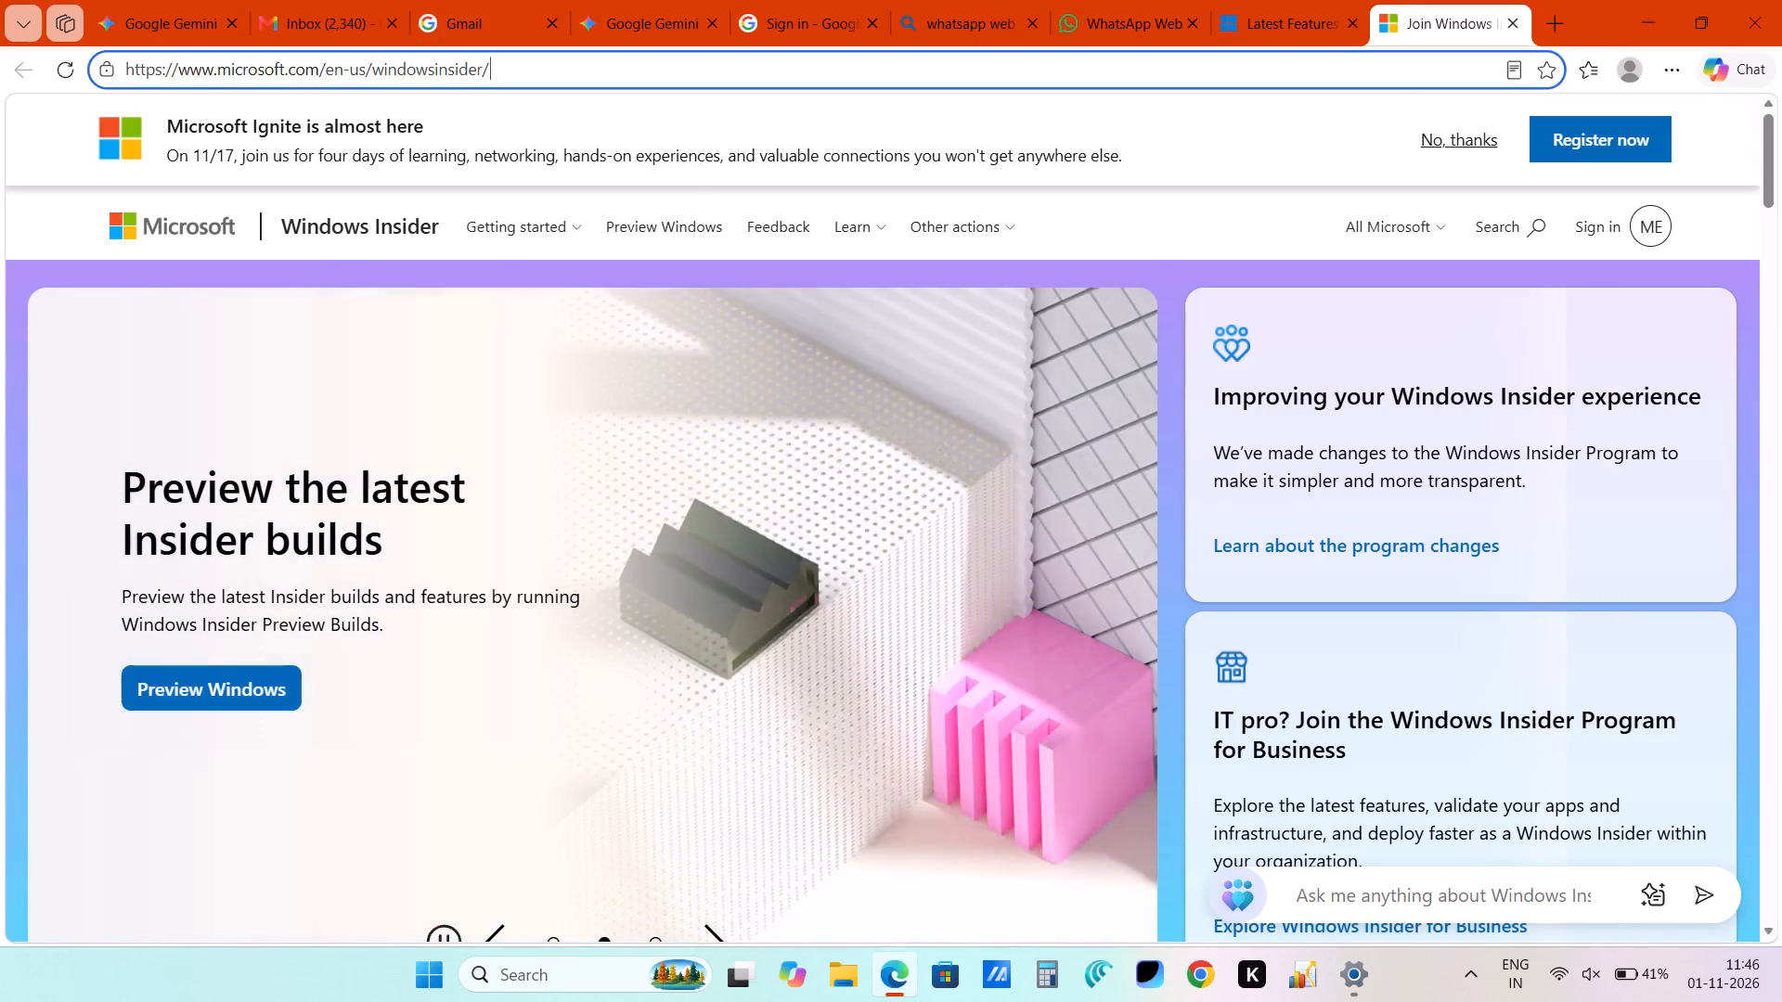
type("how to opt our")
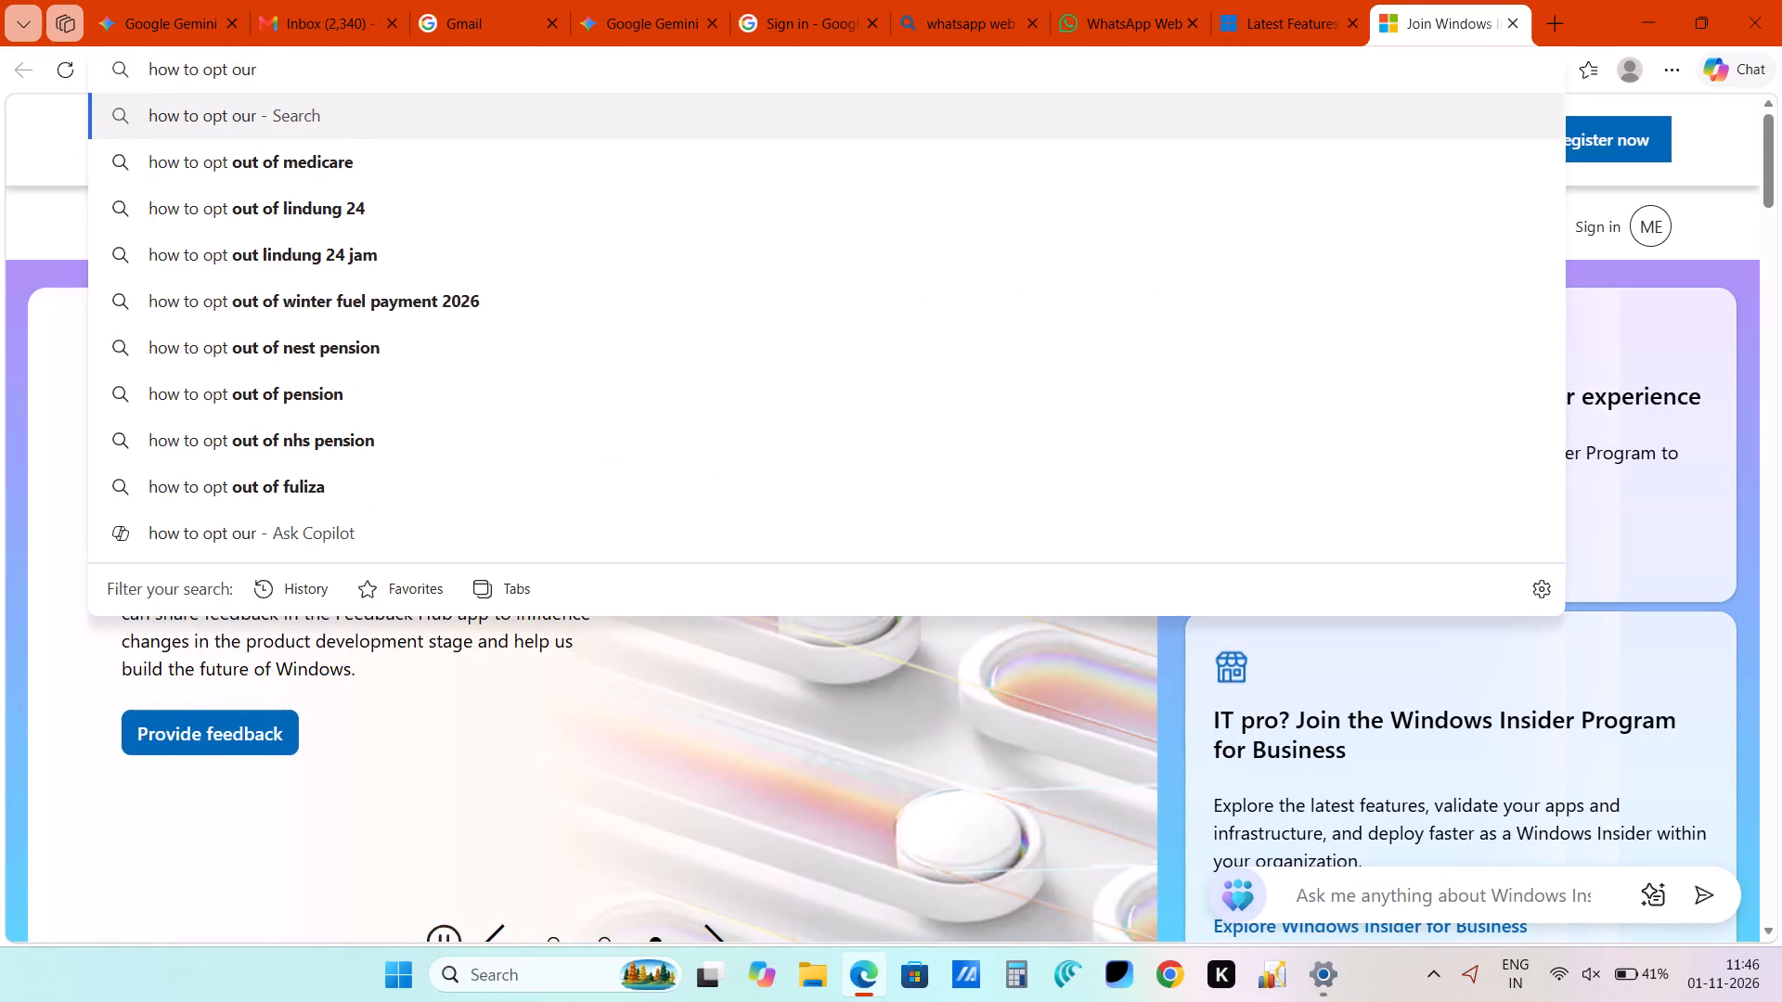
key("BackSpace")
type("t of")
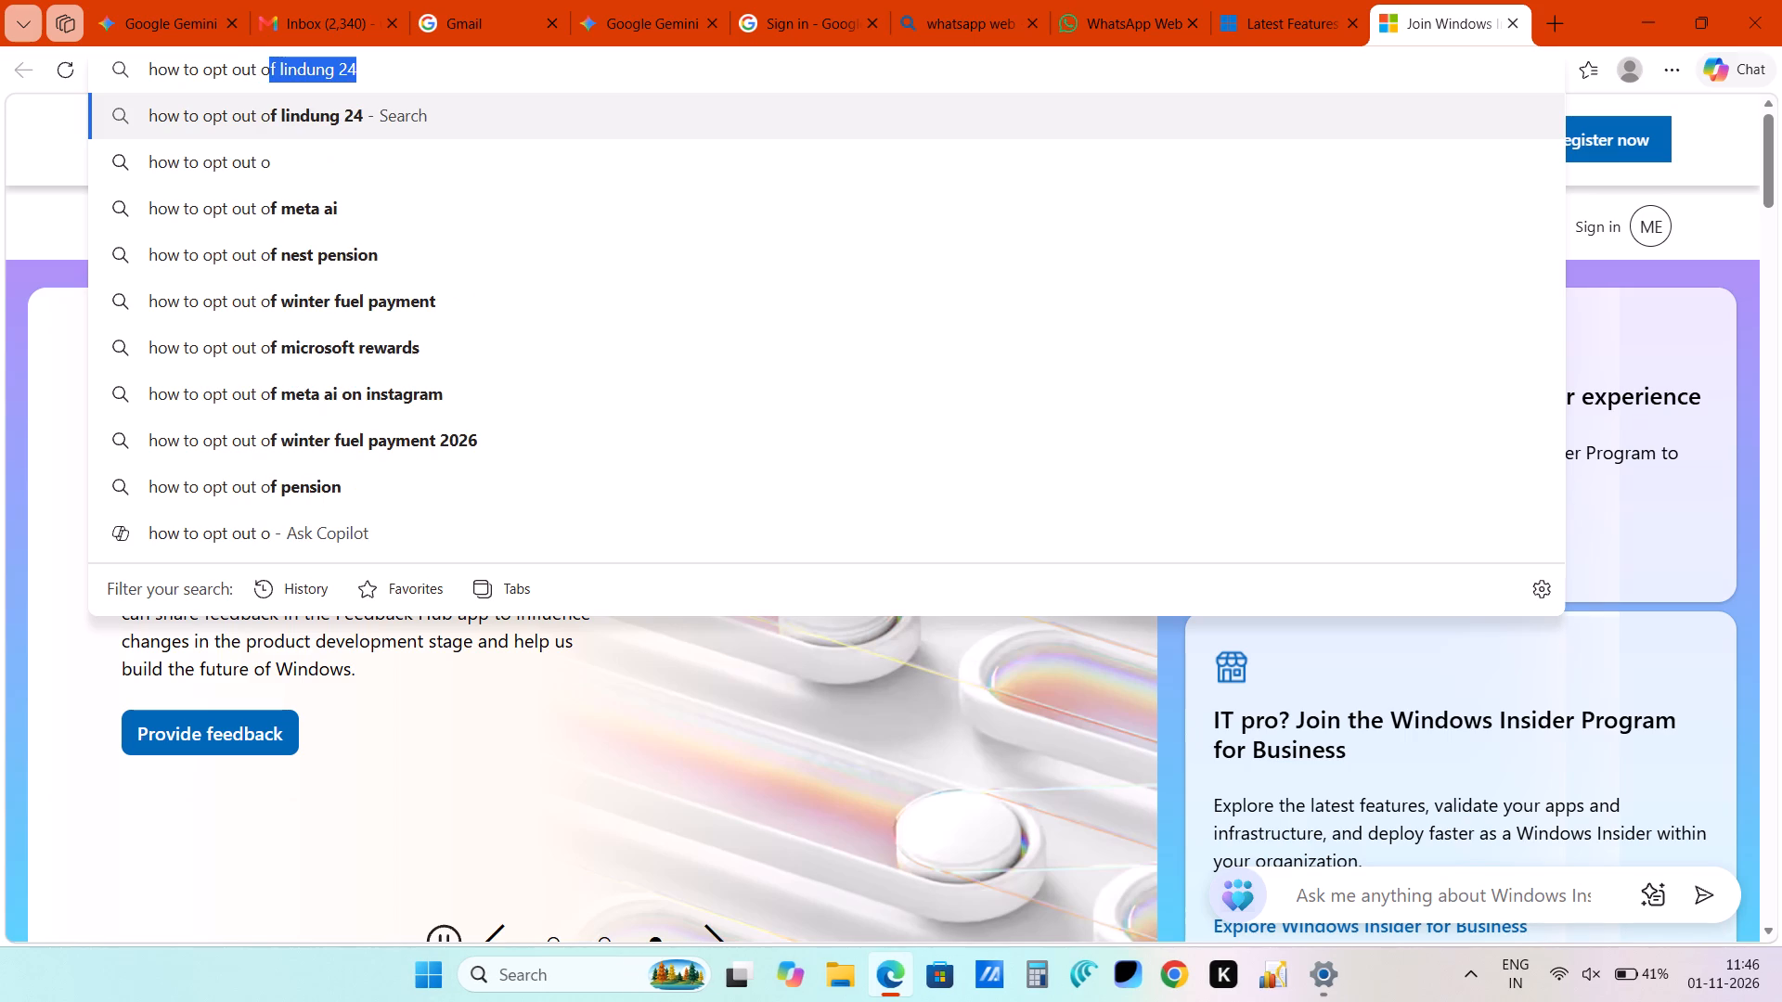
key("space")
type("windows inside")
key("Right")
key("Return")
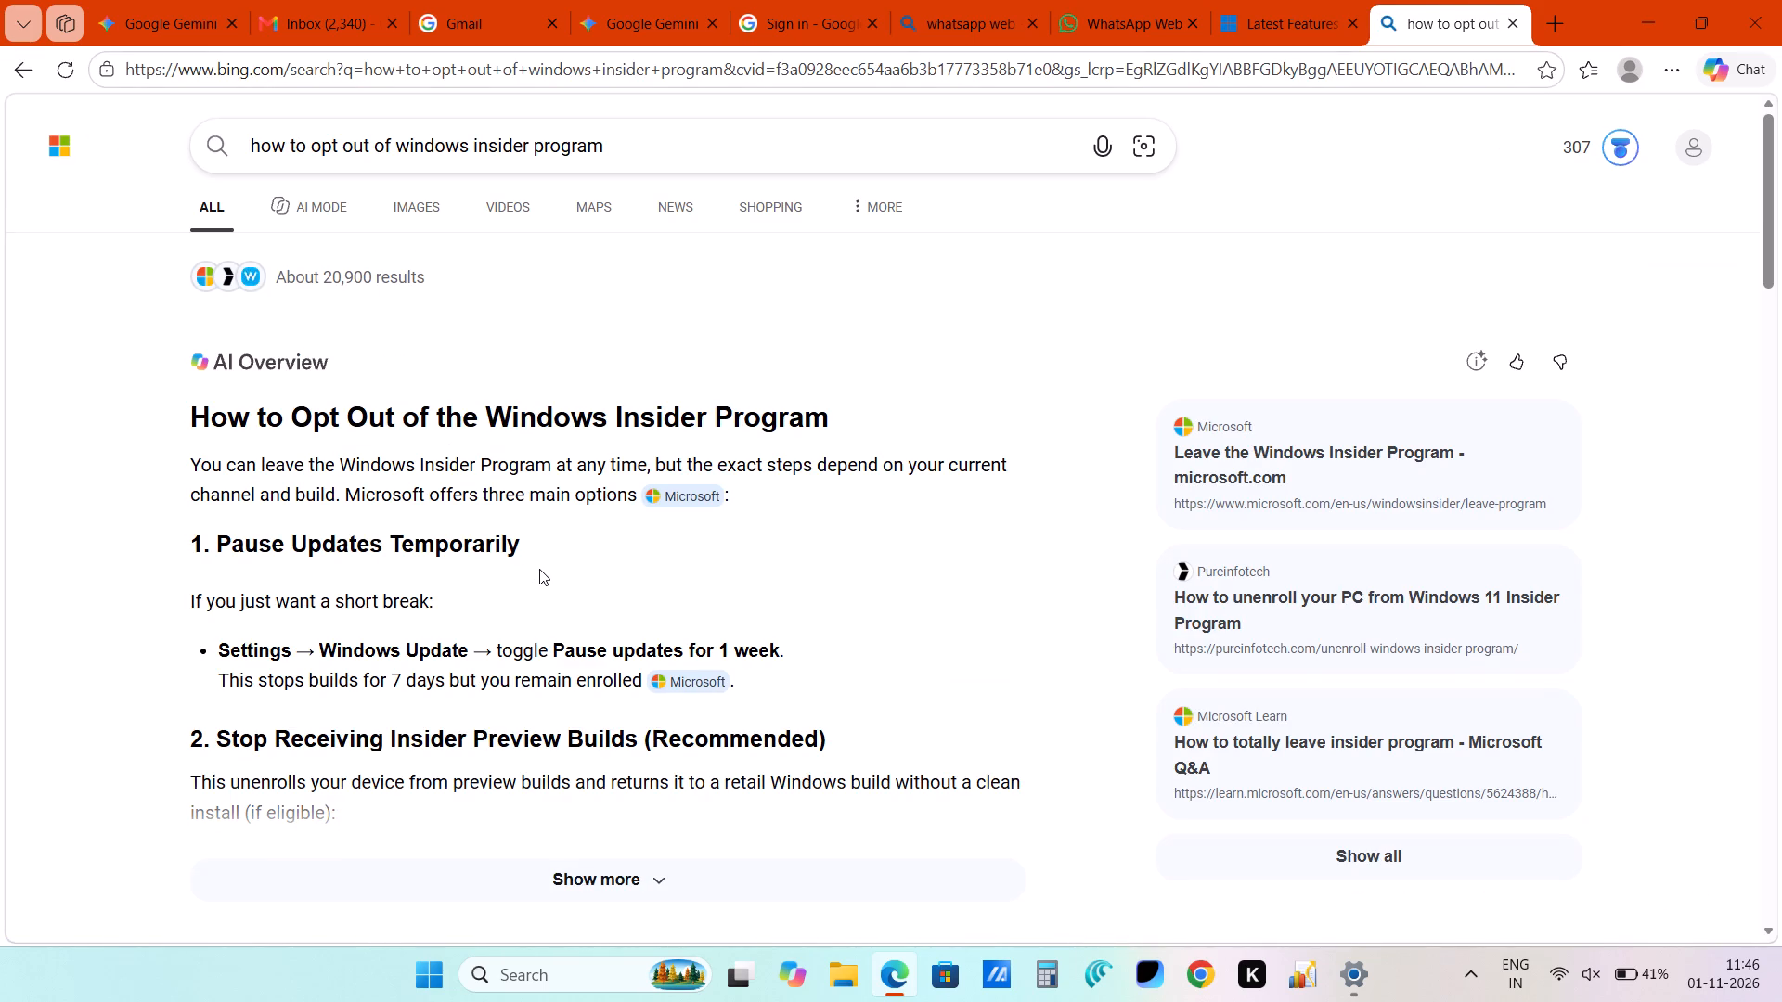
Expand the AI Overview and read its instructions for opting out of the Windows Insider Program.
scroll(539, 569, "down", 1)
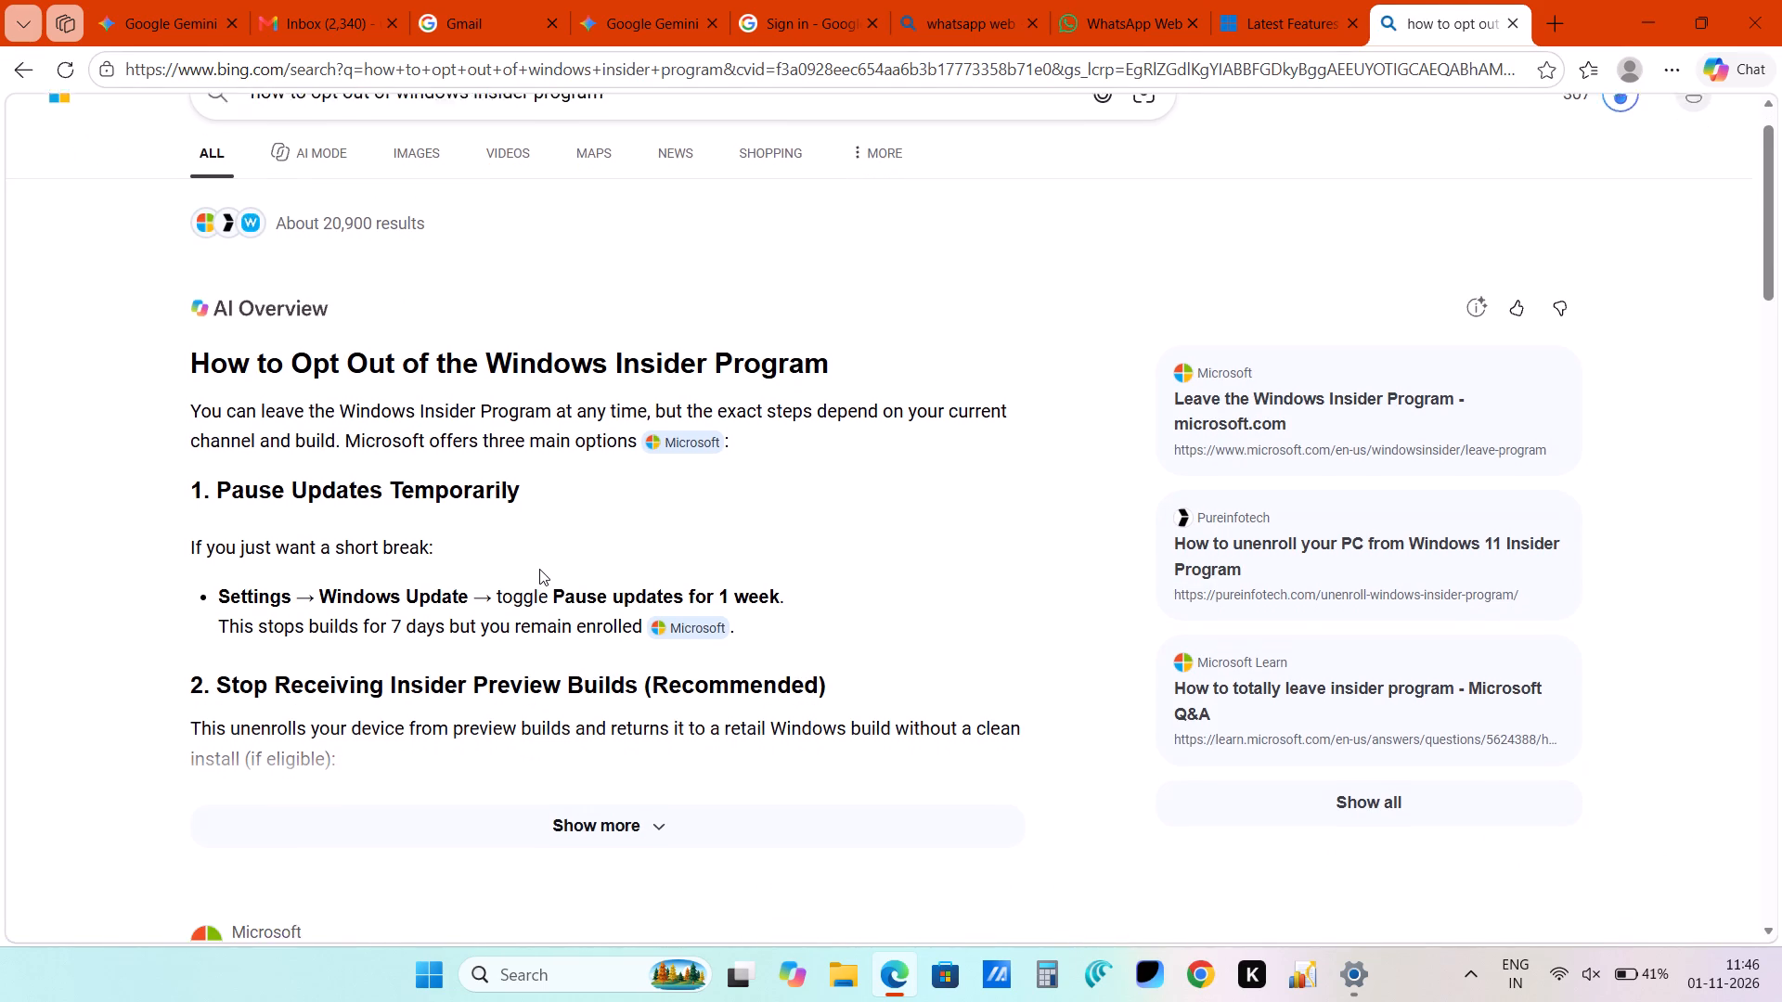
scroll(539, 569, "down", 1)
left_click(703, 805)
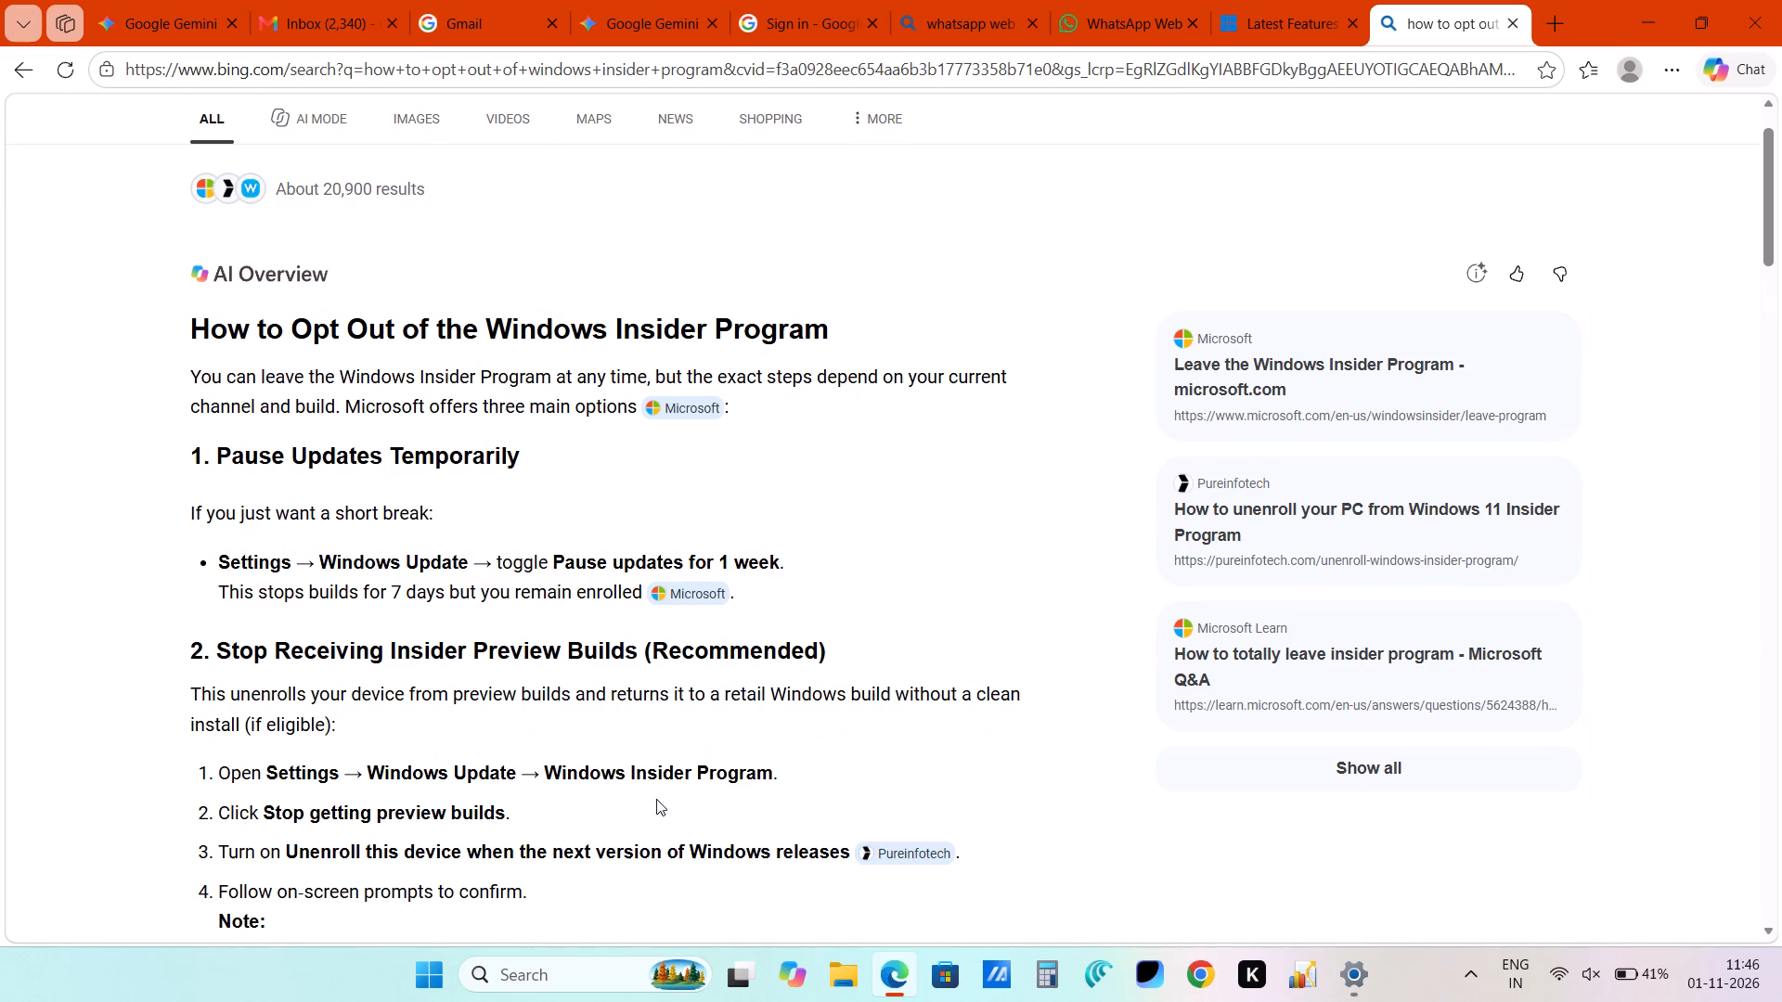
scroll(683, 757, "down", 1)
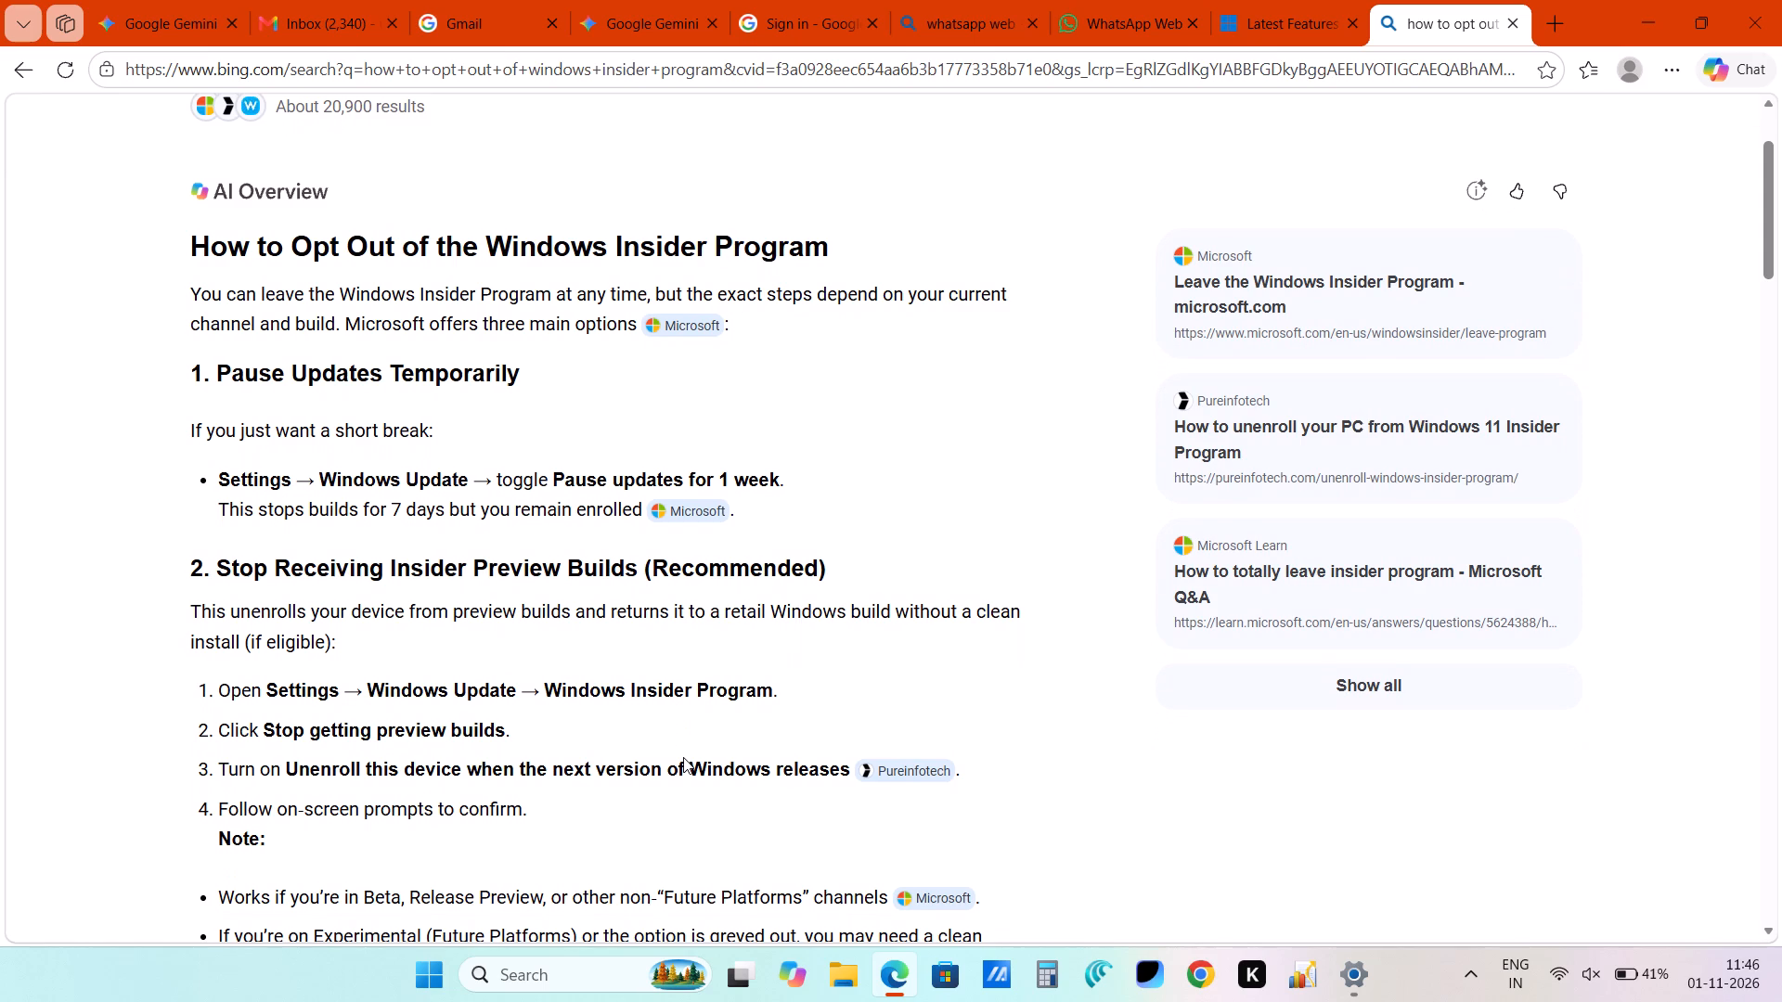
scroll(683, 757, "down", 1)
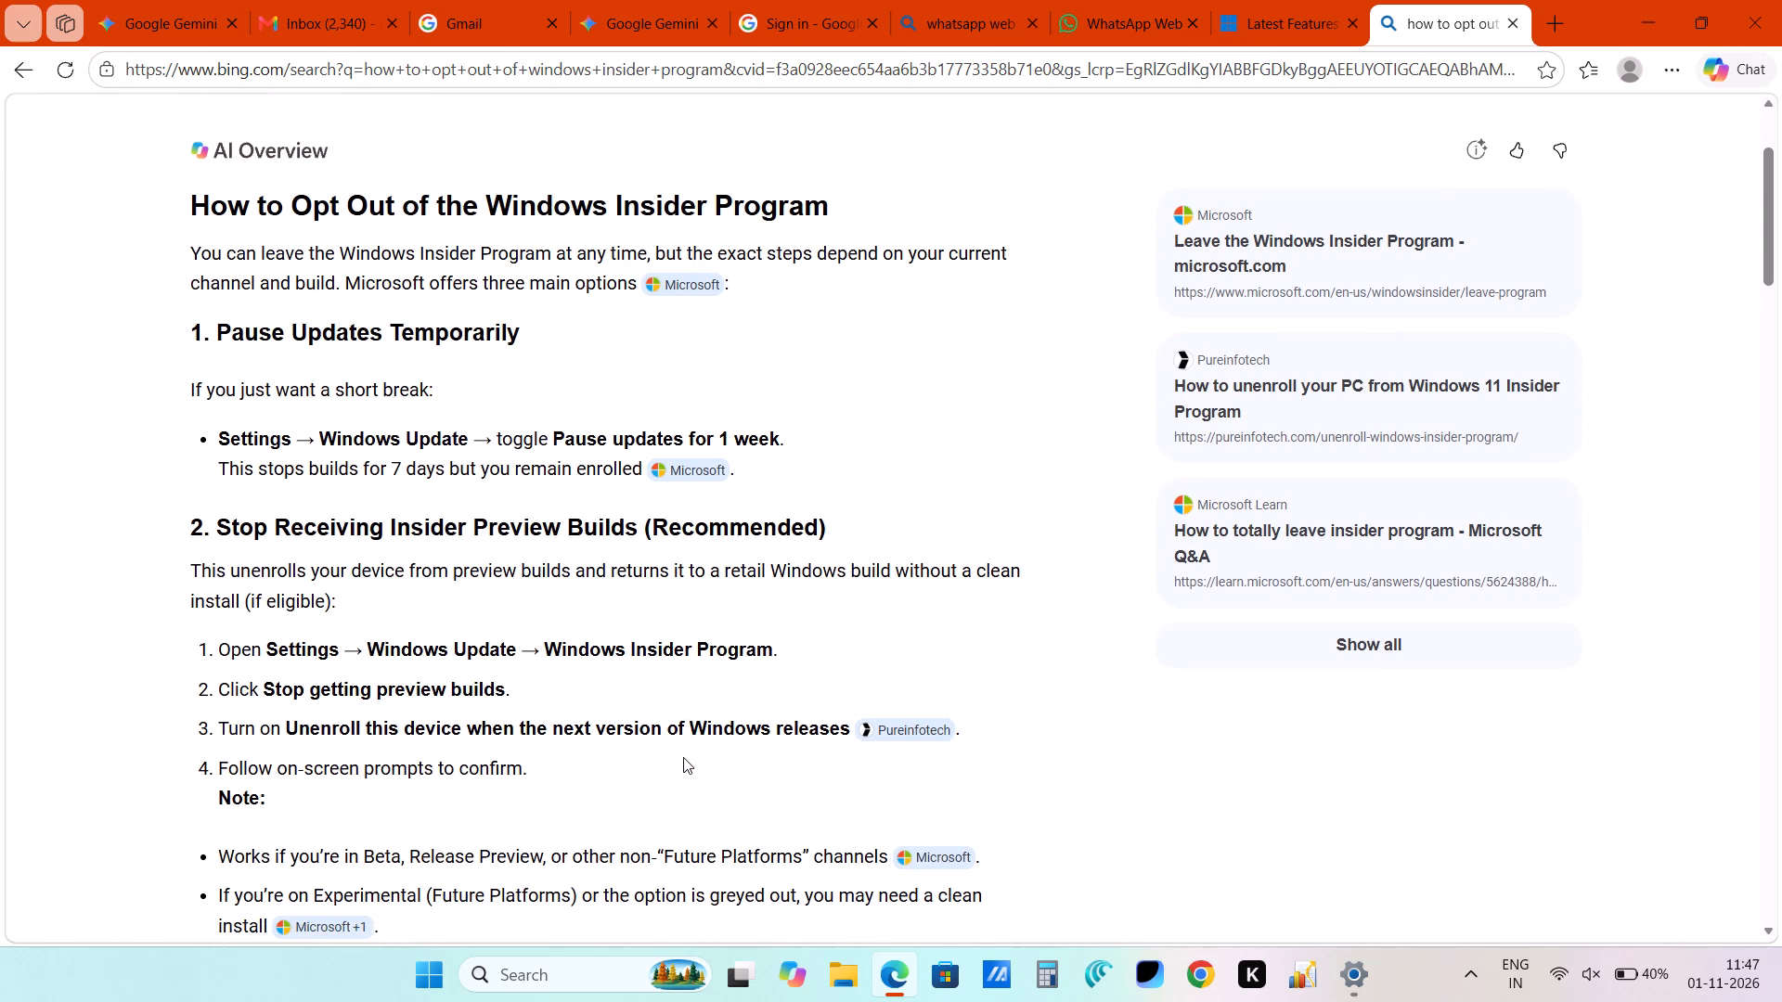
scroll(683, 757, "down", 1)
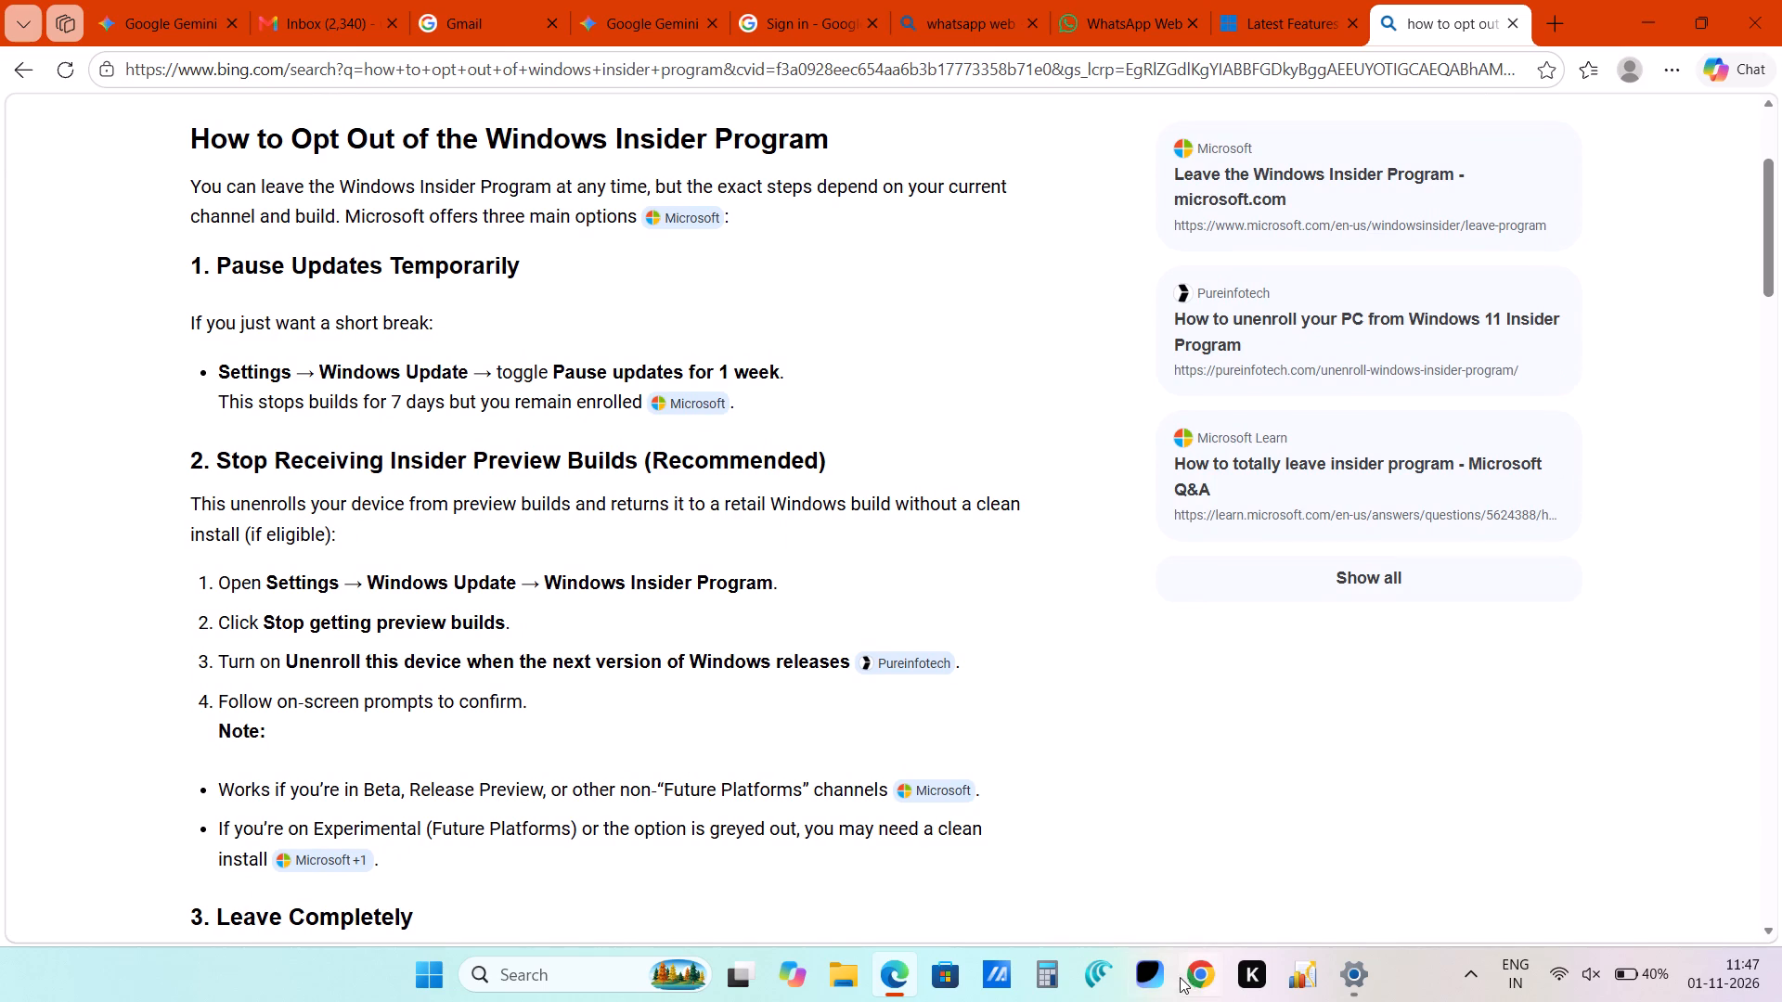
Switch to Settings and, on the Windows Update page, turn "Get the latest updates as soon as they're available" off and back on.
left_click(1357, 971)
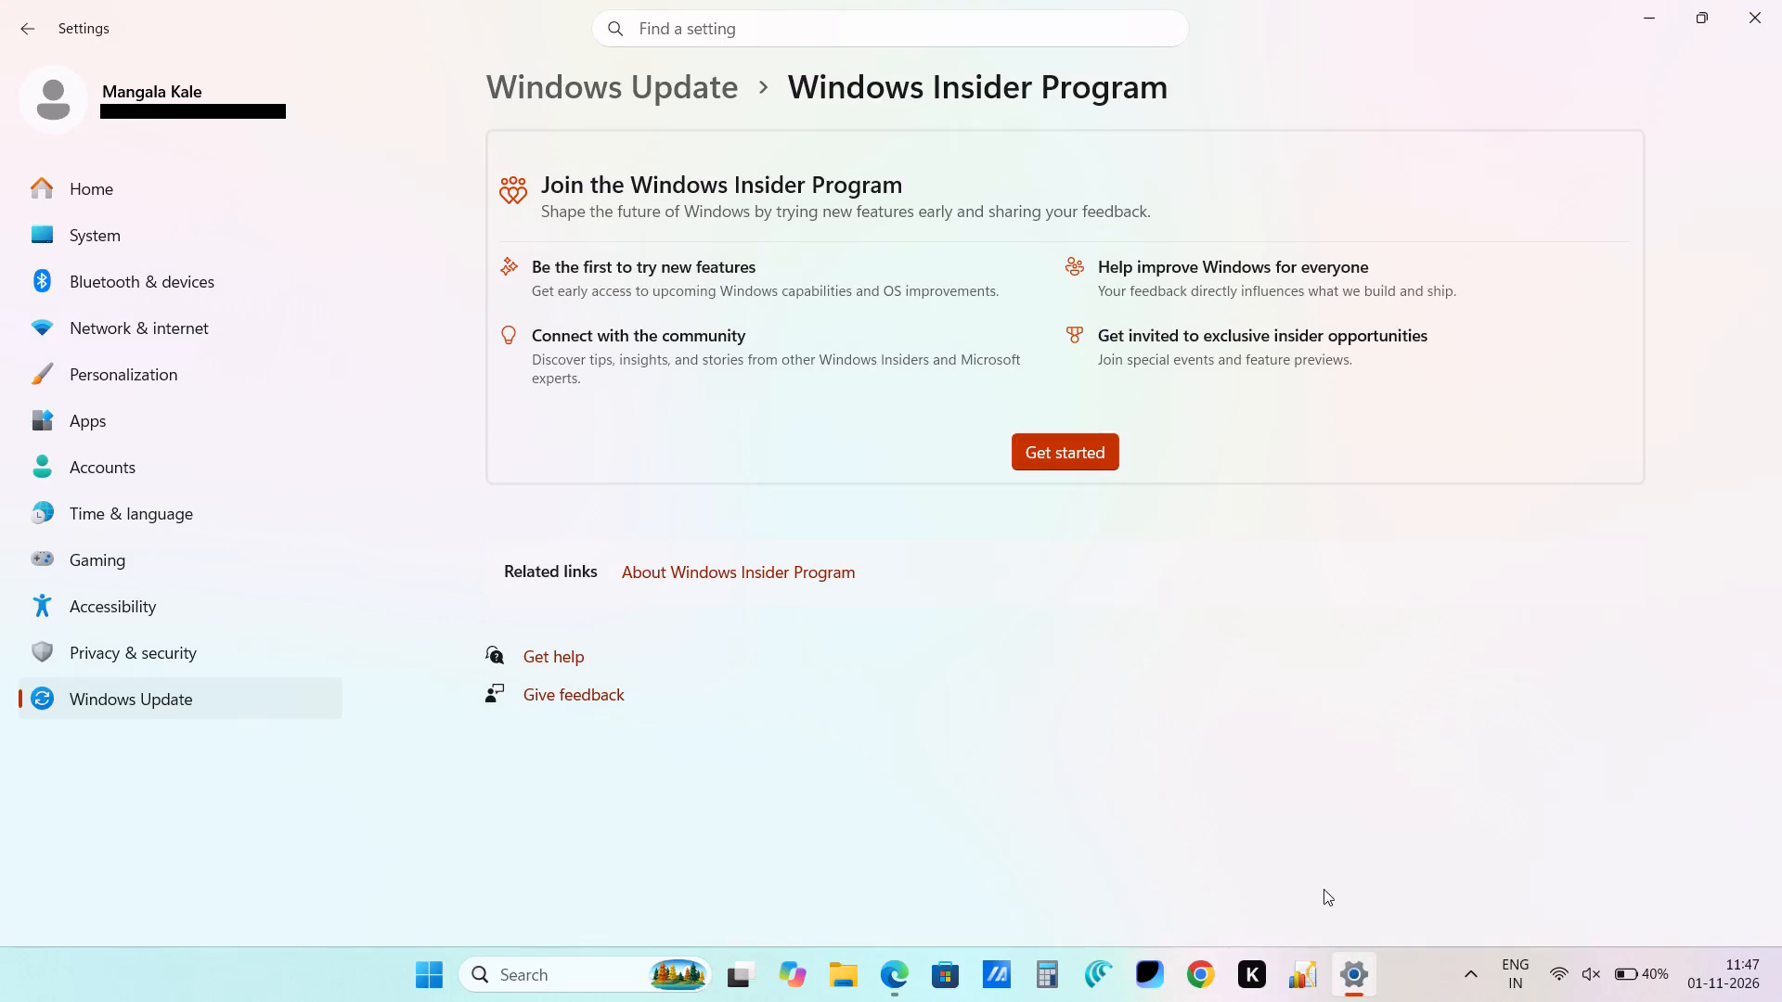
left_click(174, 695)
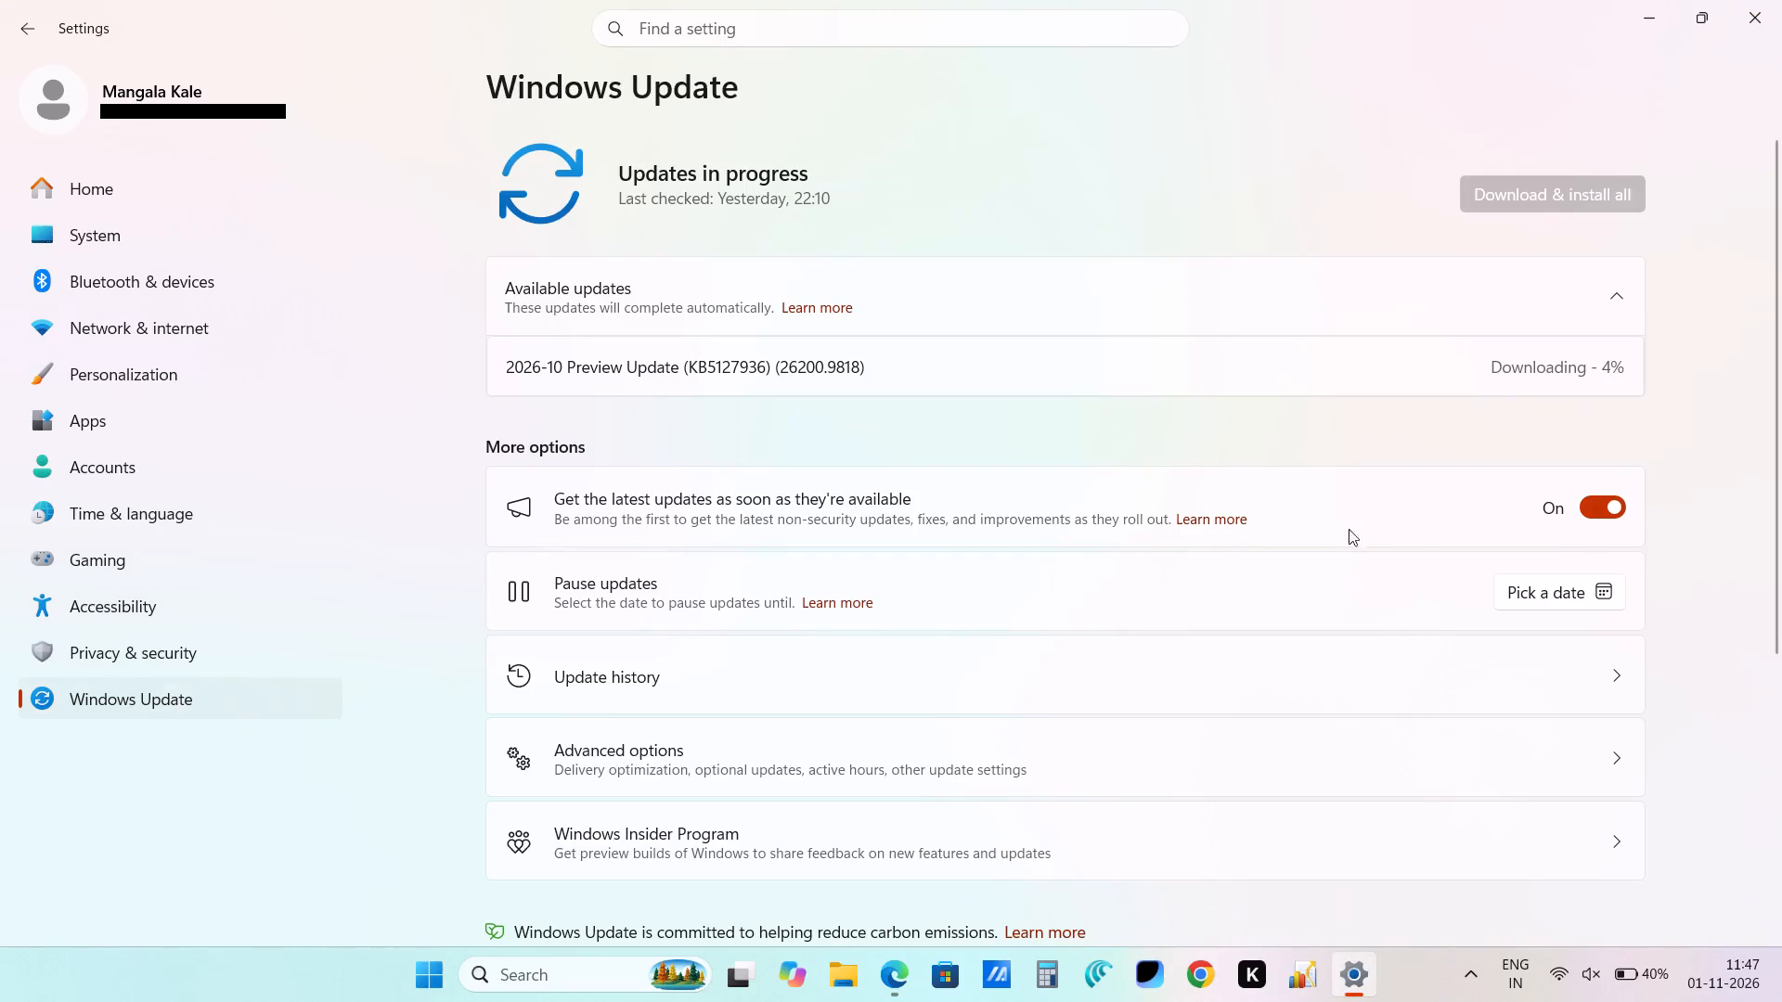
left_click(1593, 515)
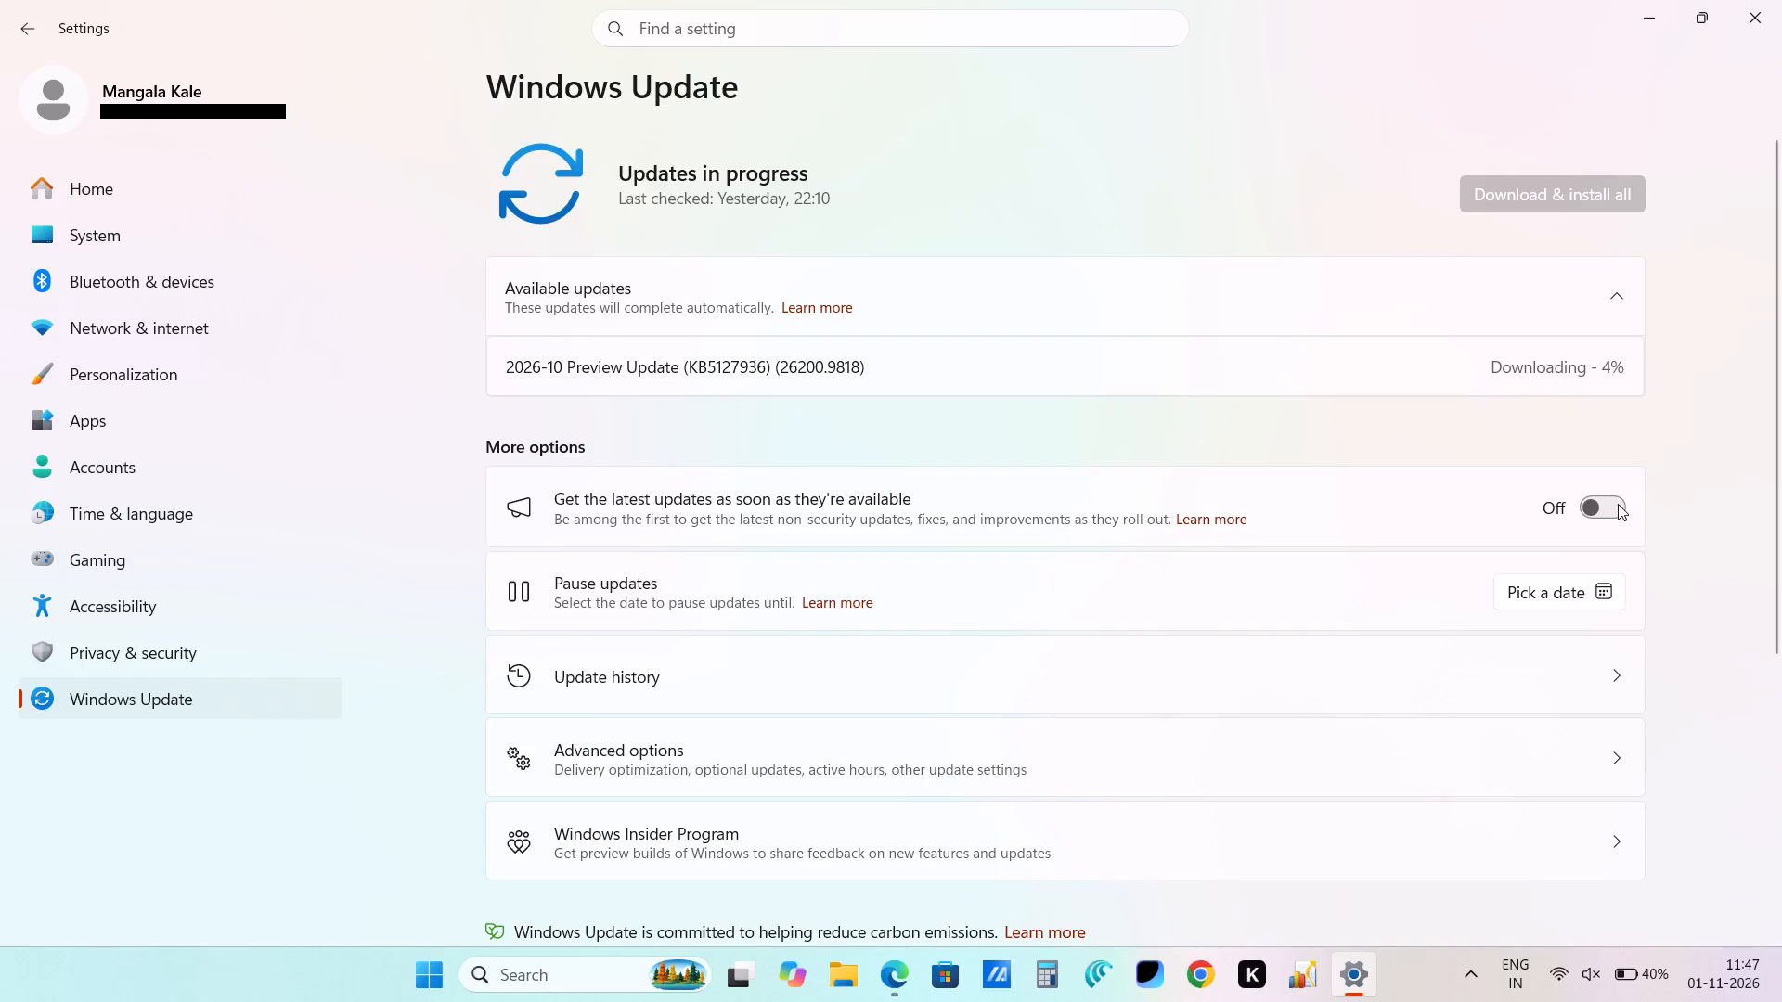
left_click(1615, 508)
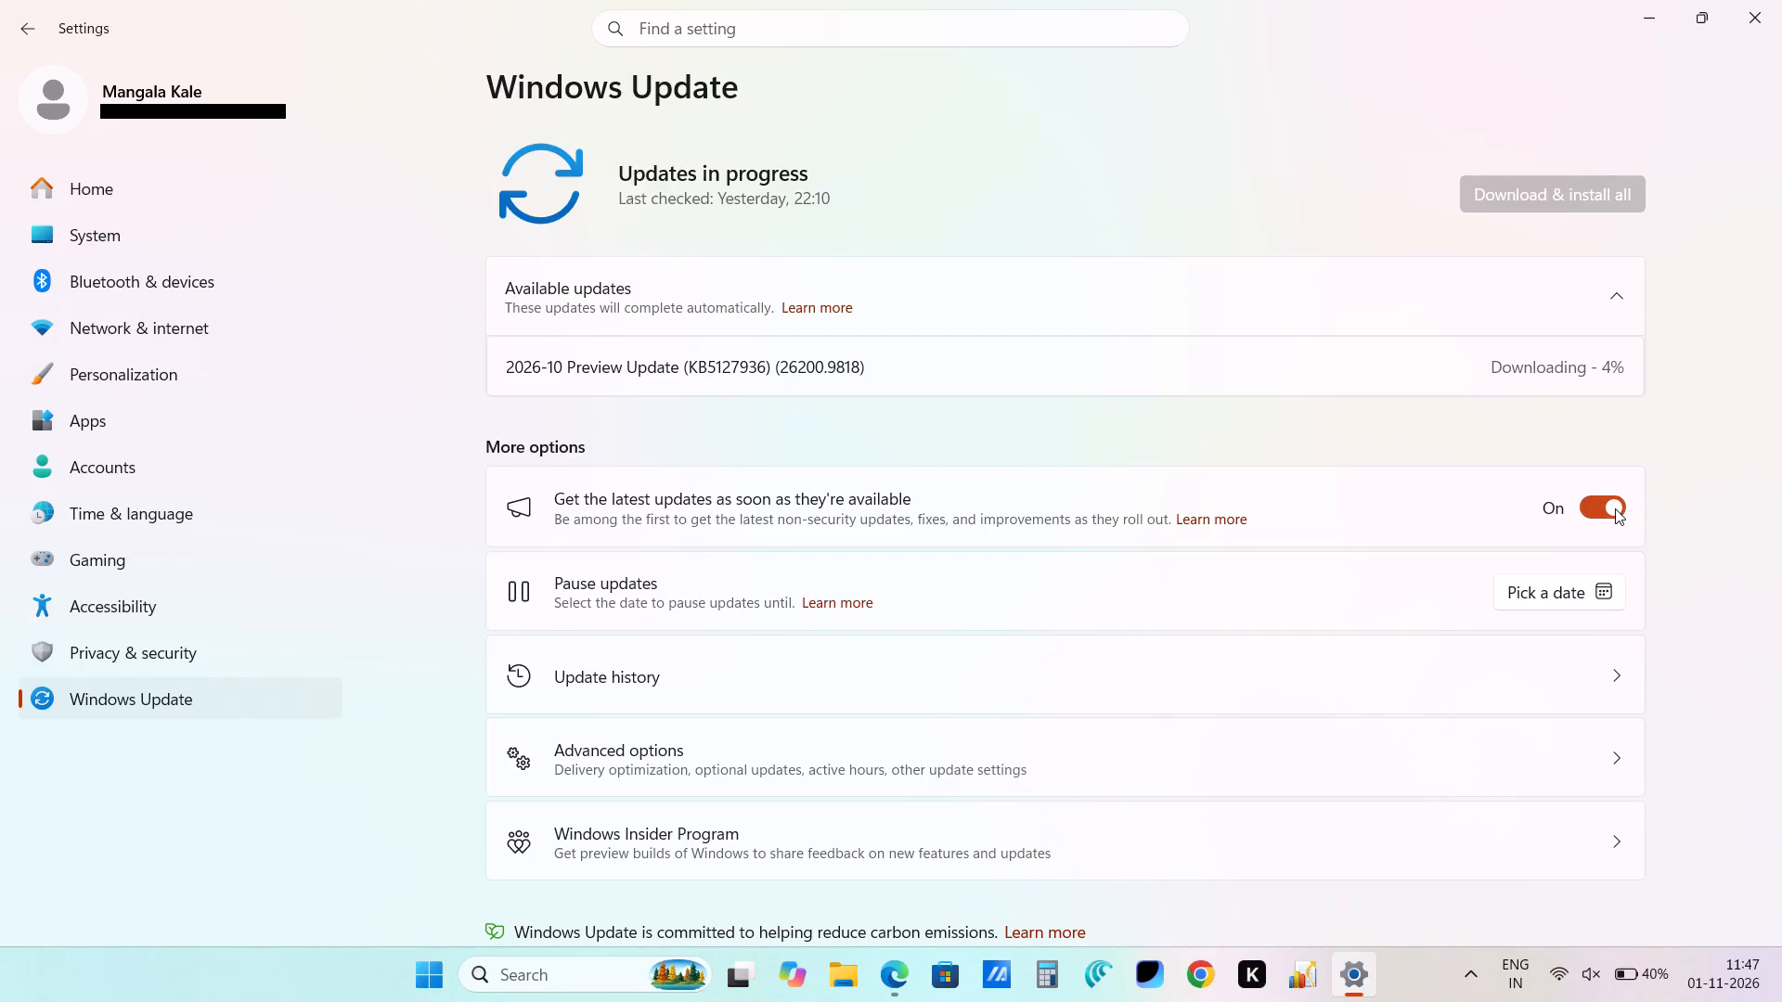
Switch to File Explorer and open the client's folder of numbered Excel workbooks inside Bills.
left_click(844, 977)
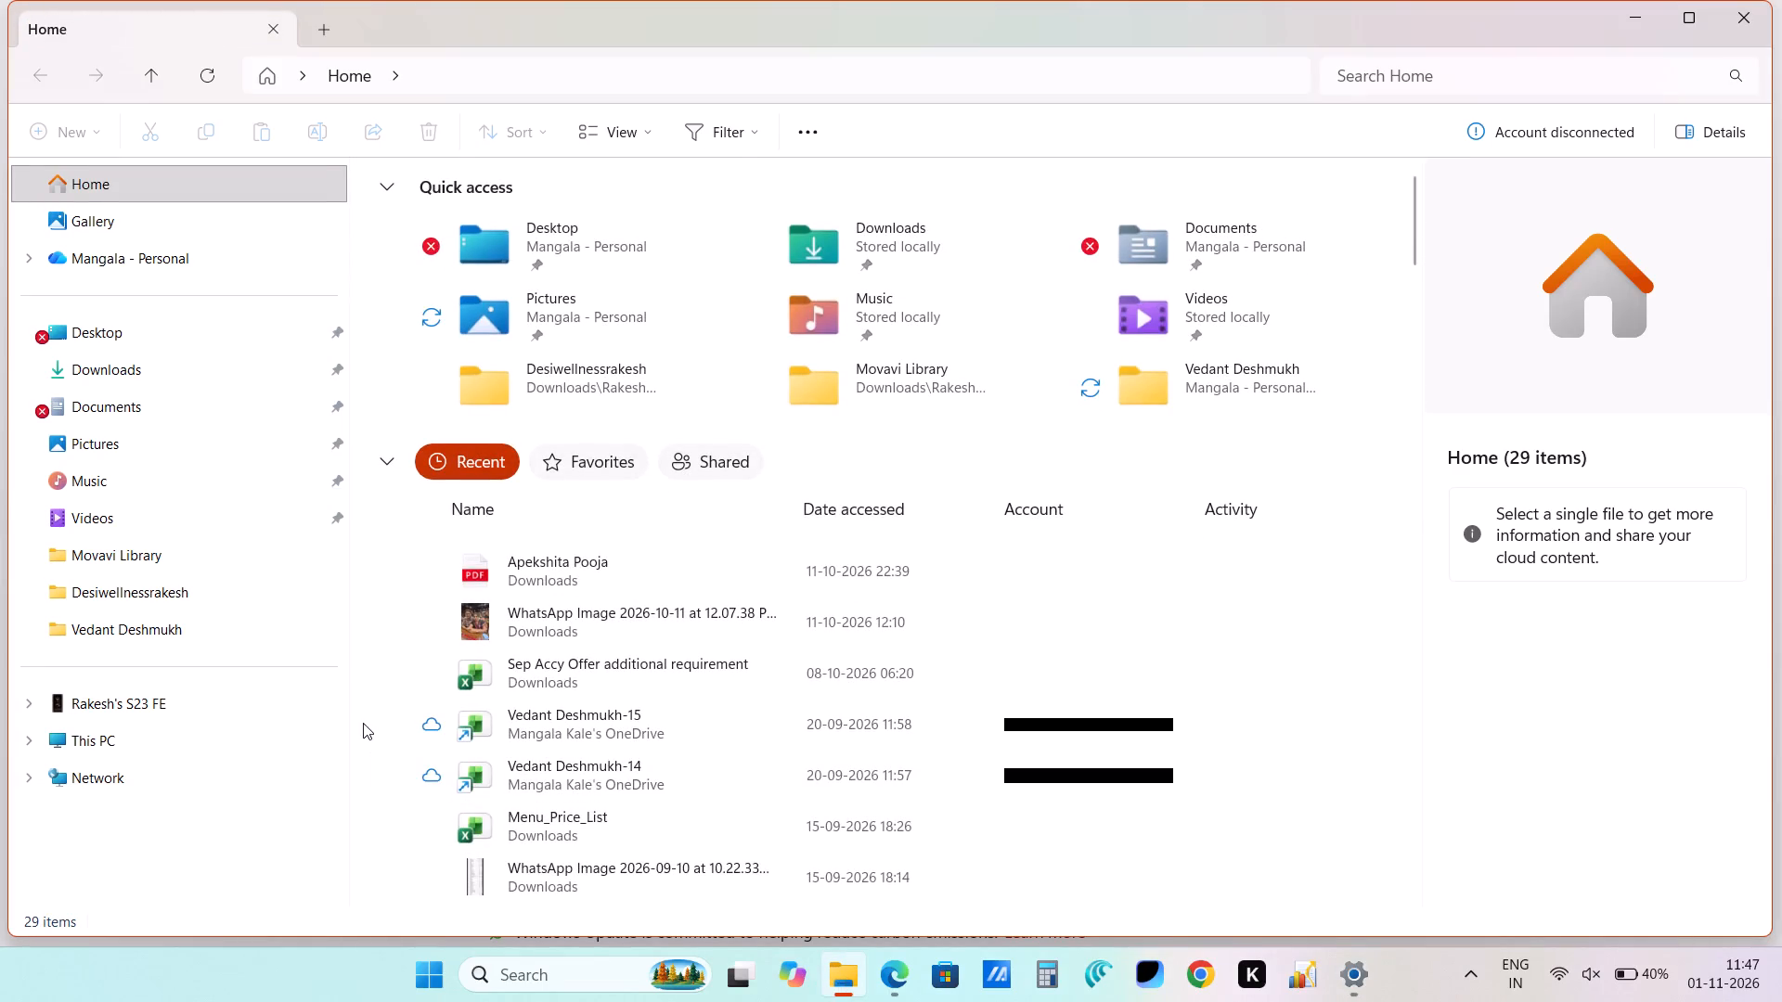
left_click_drag(172, 633, 165, 647)
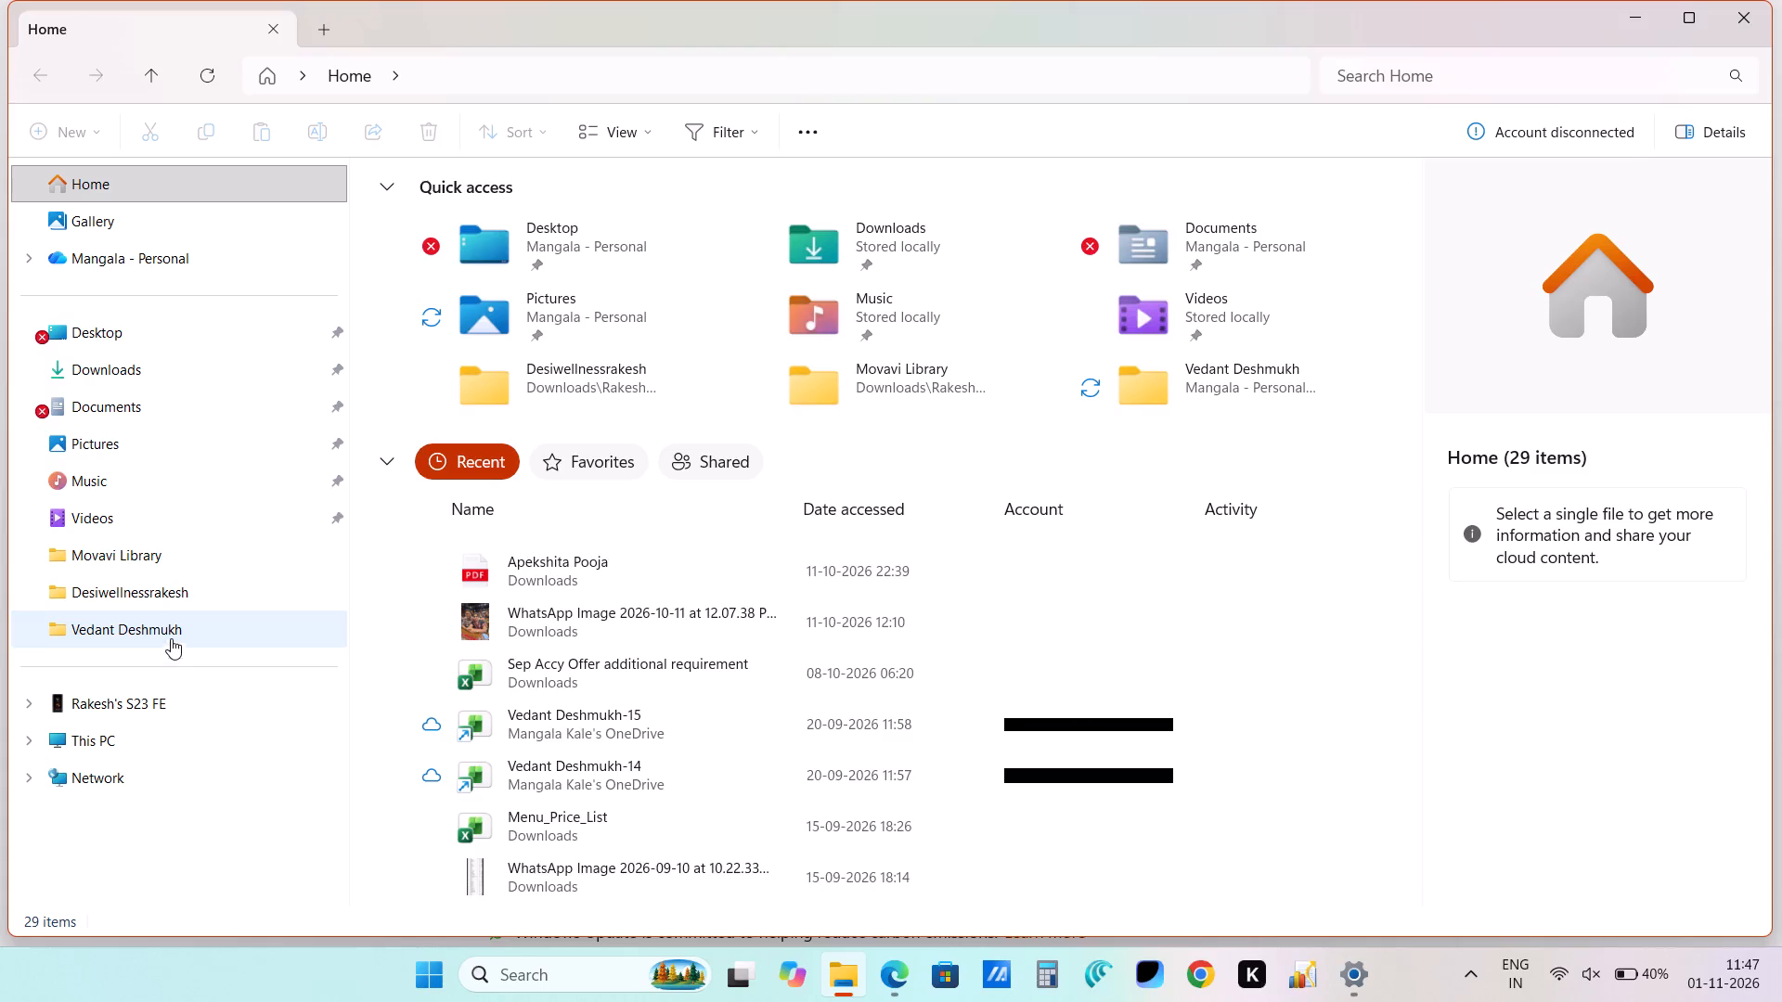
left_click(176, 629)
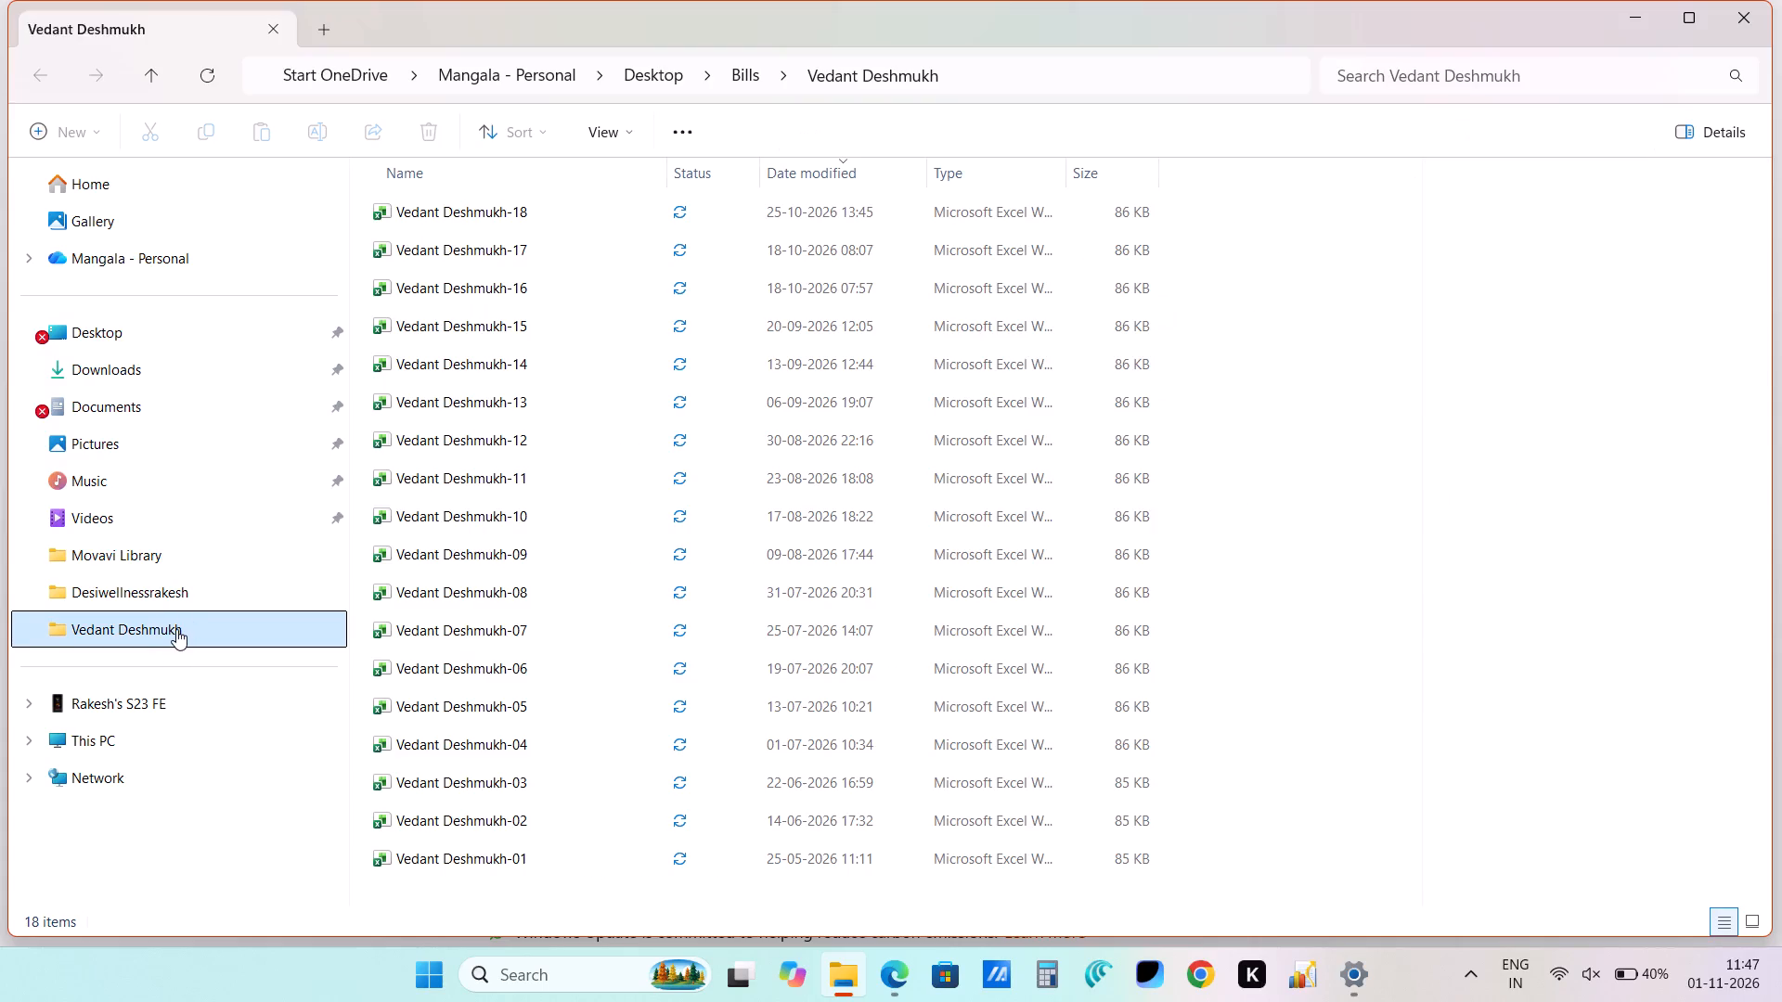
Open the client's bill workbook numbered 18 in Excel.
double_click(541, 203)
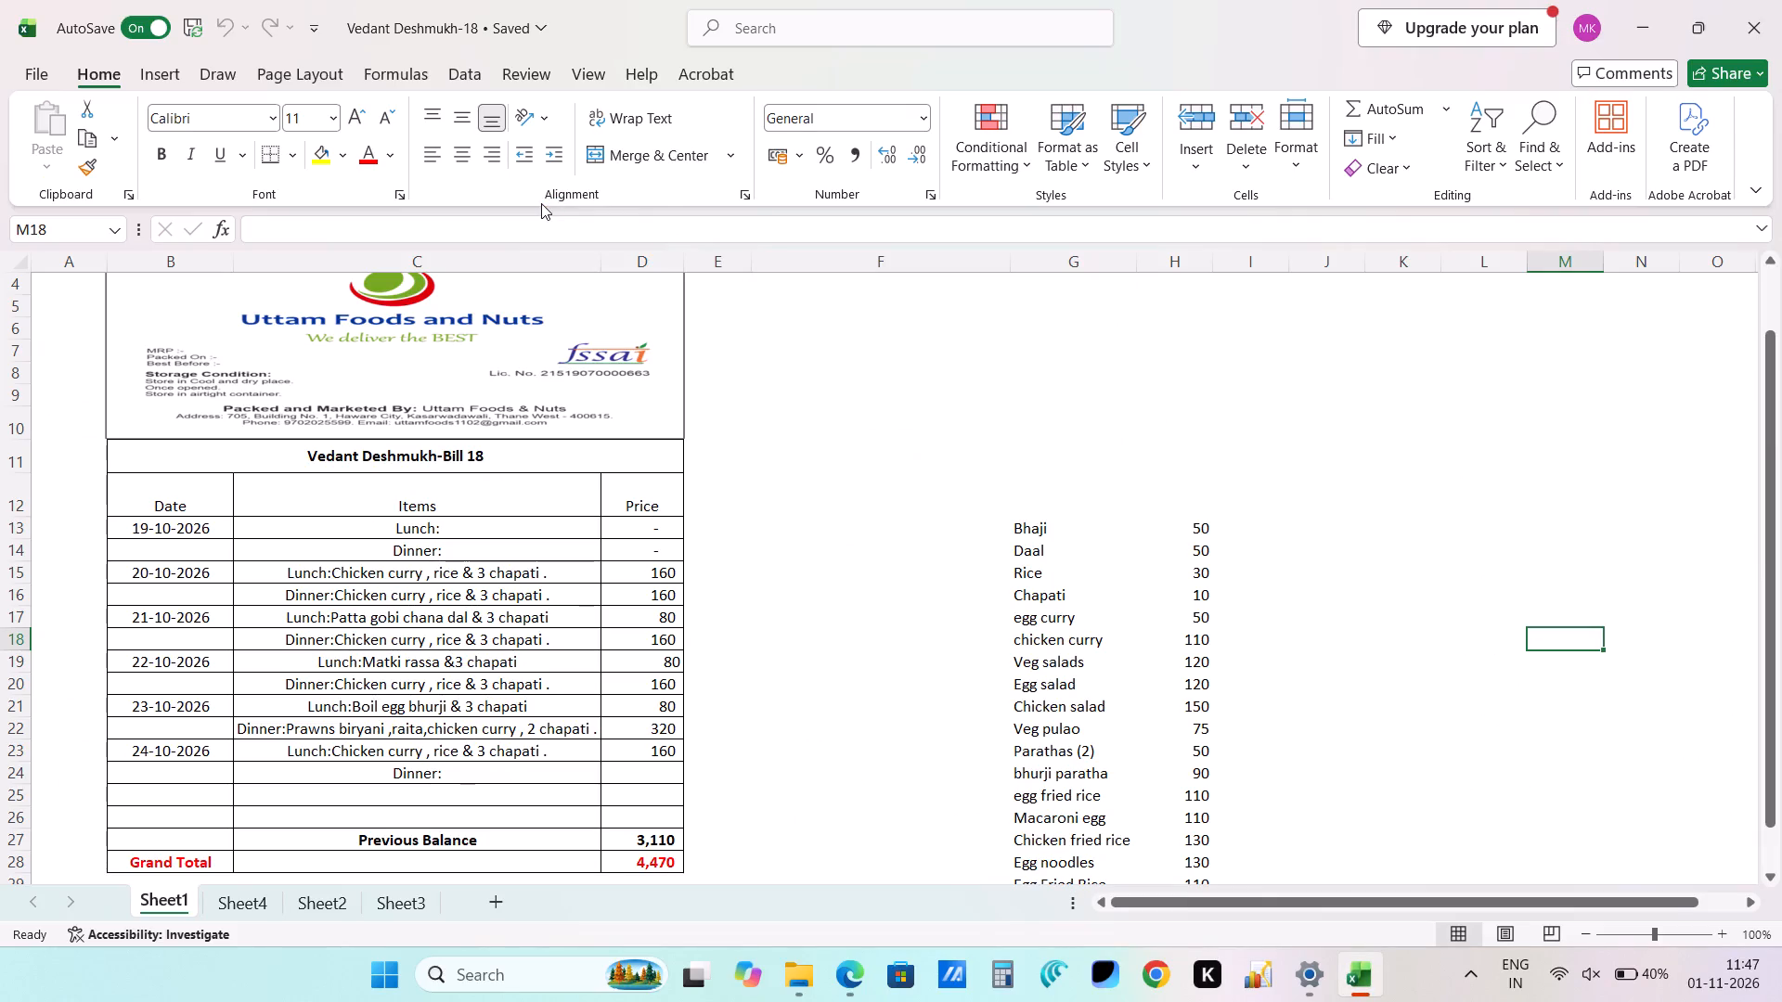
Start saving a copy of the workbook and browse to the client's folder inside Desktop > Bills as the destination.
key("alt+f")
key("alt+a")
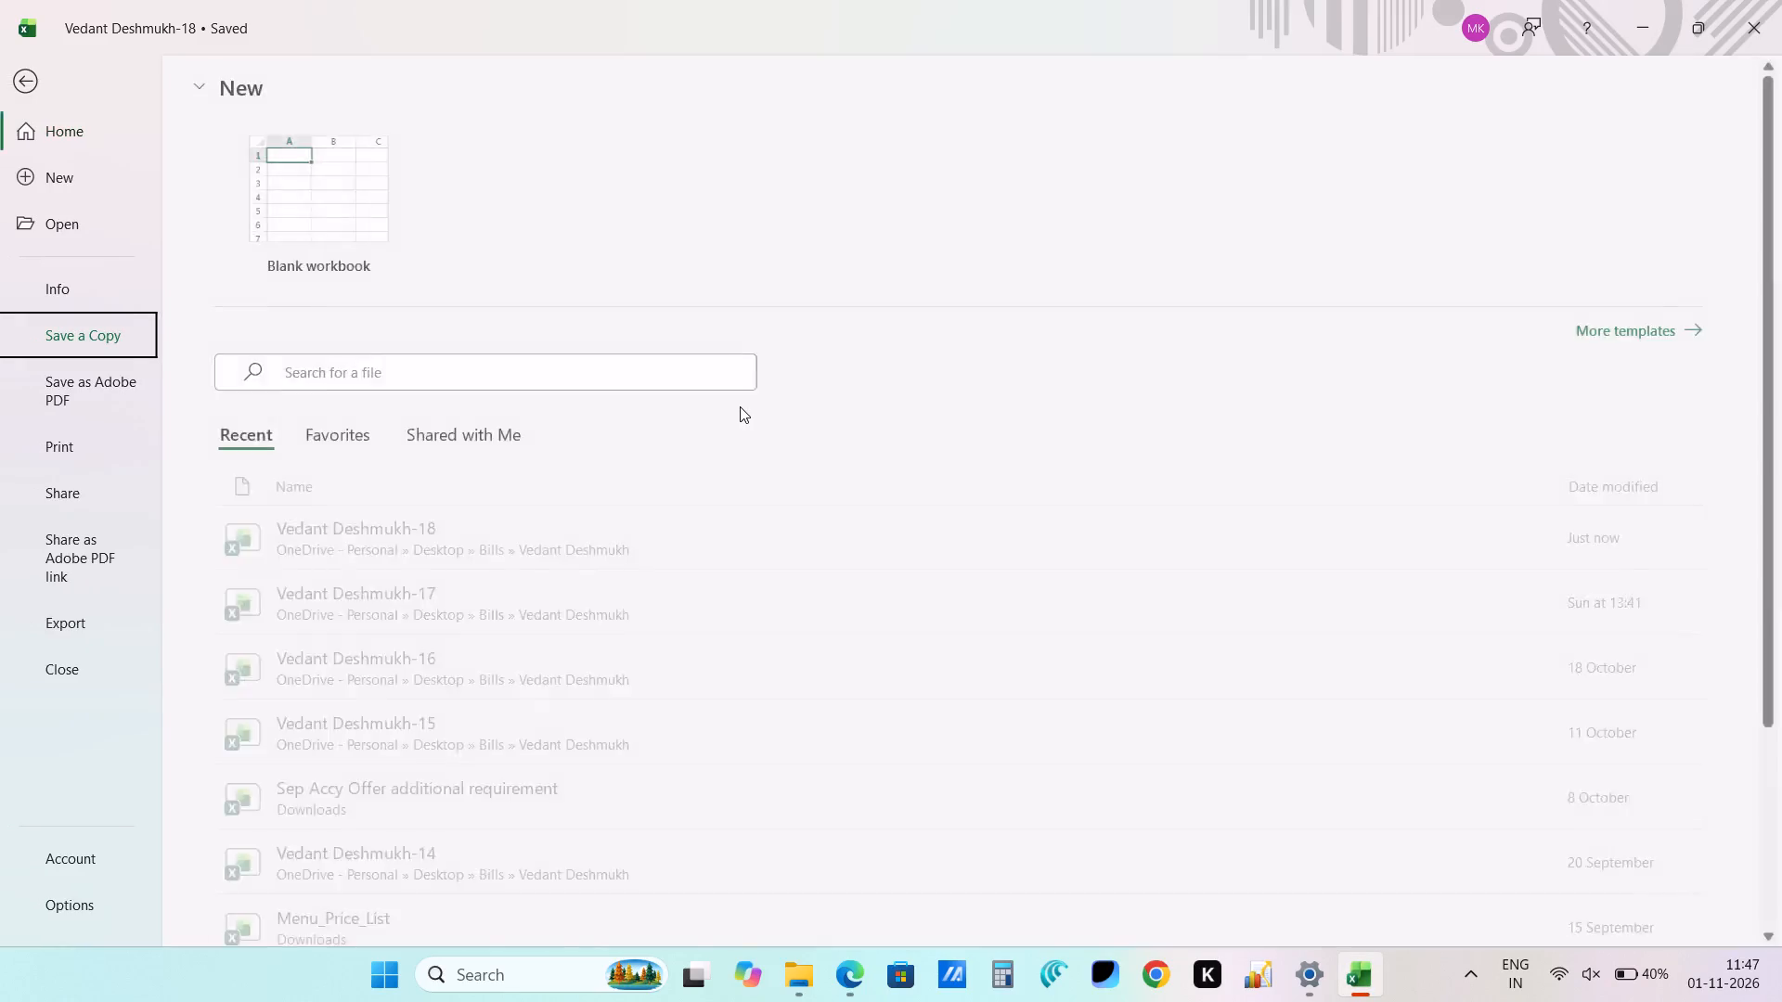
left_click(340, 619)
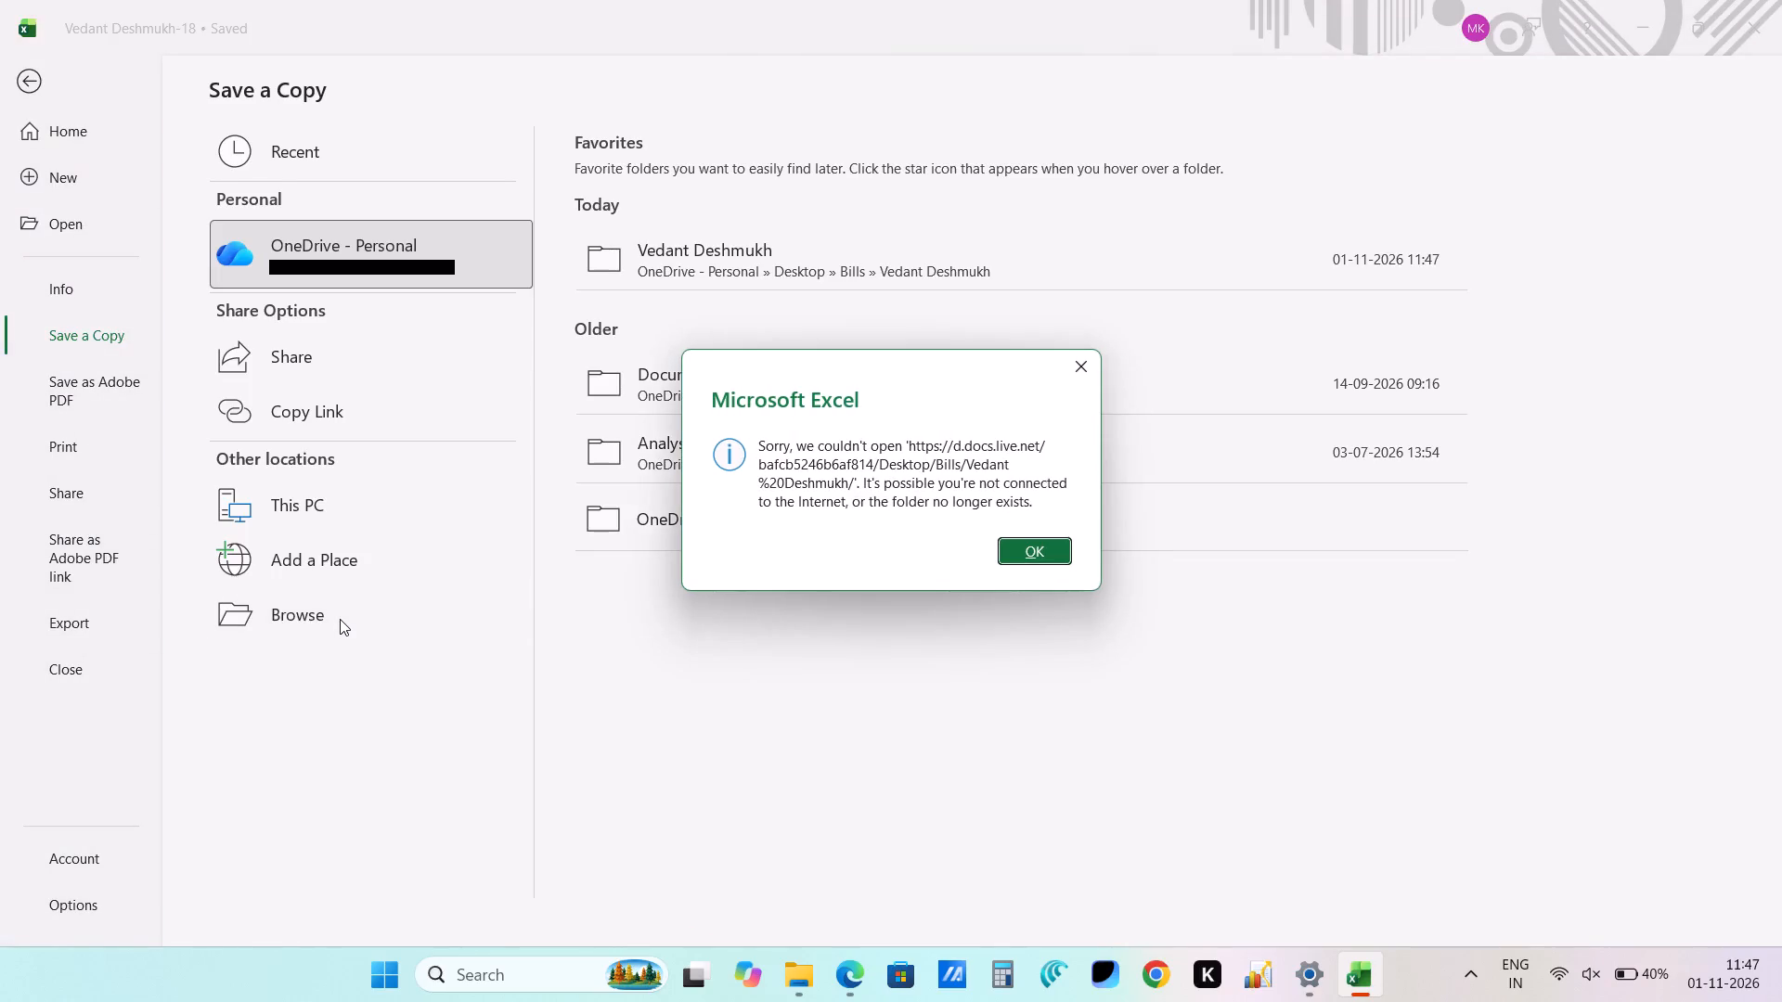
left_click(1039, 559)
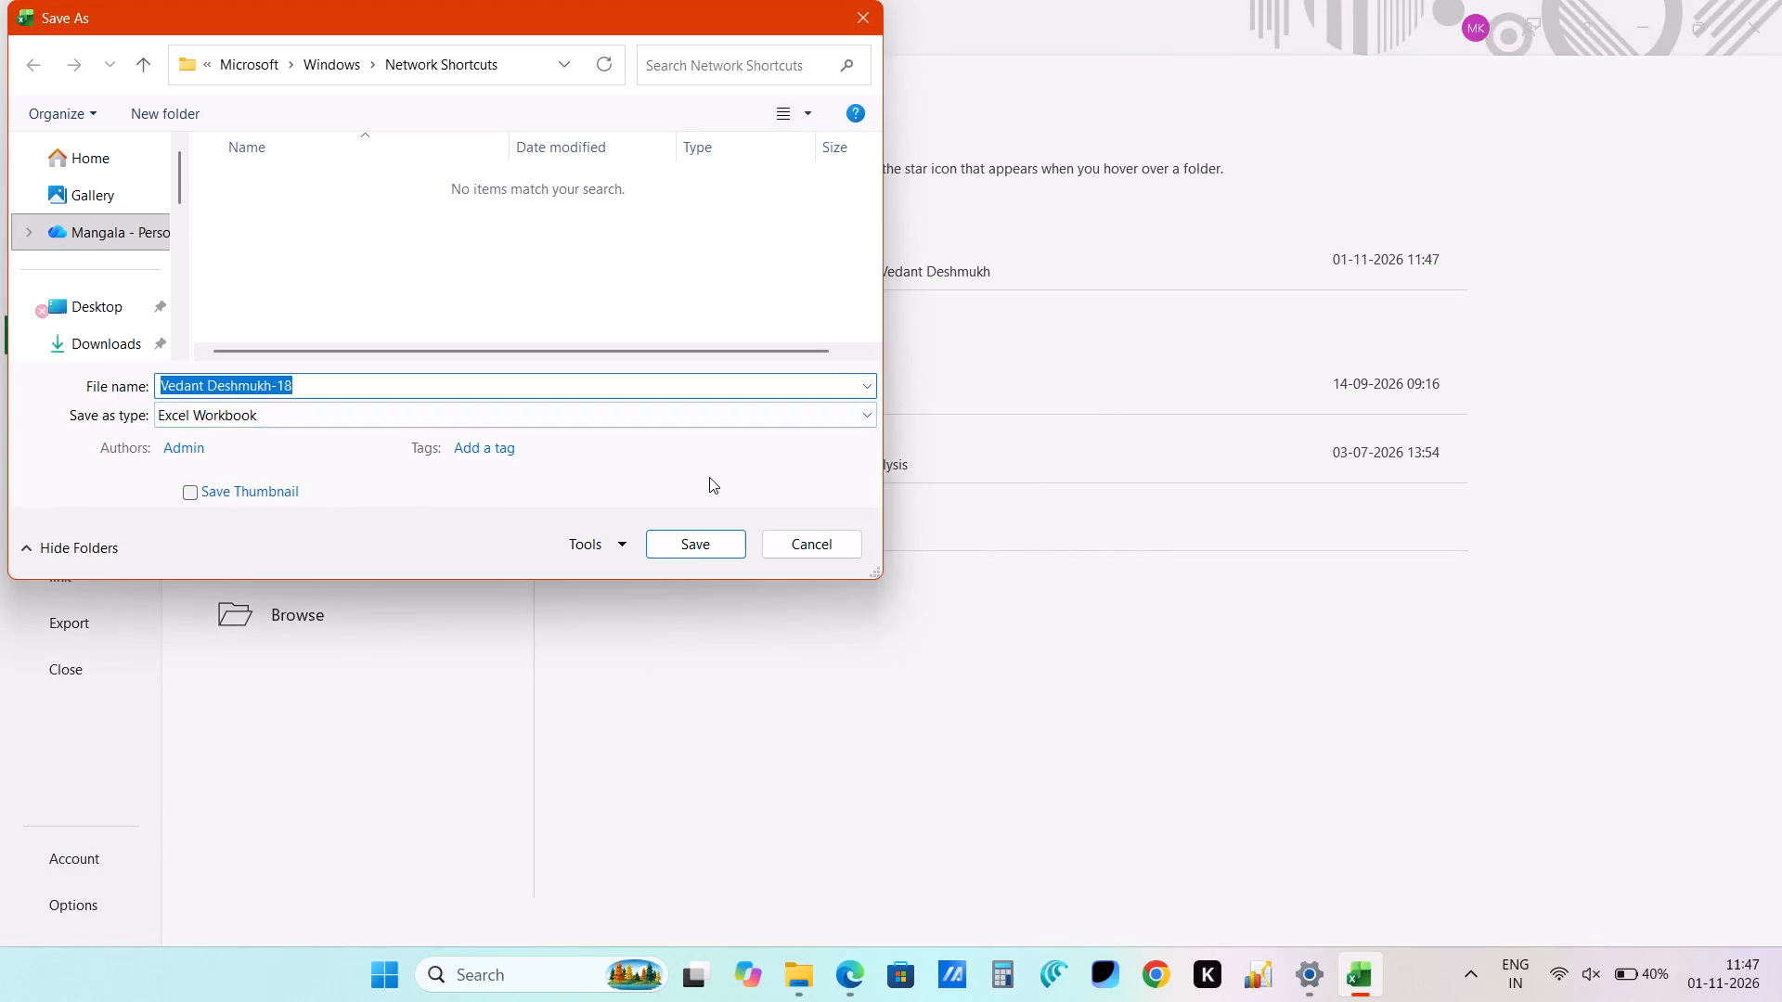
left_click(104, 306)
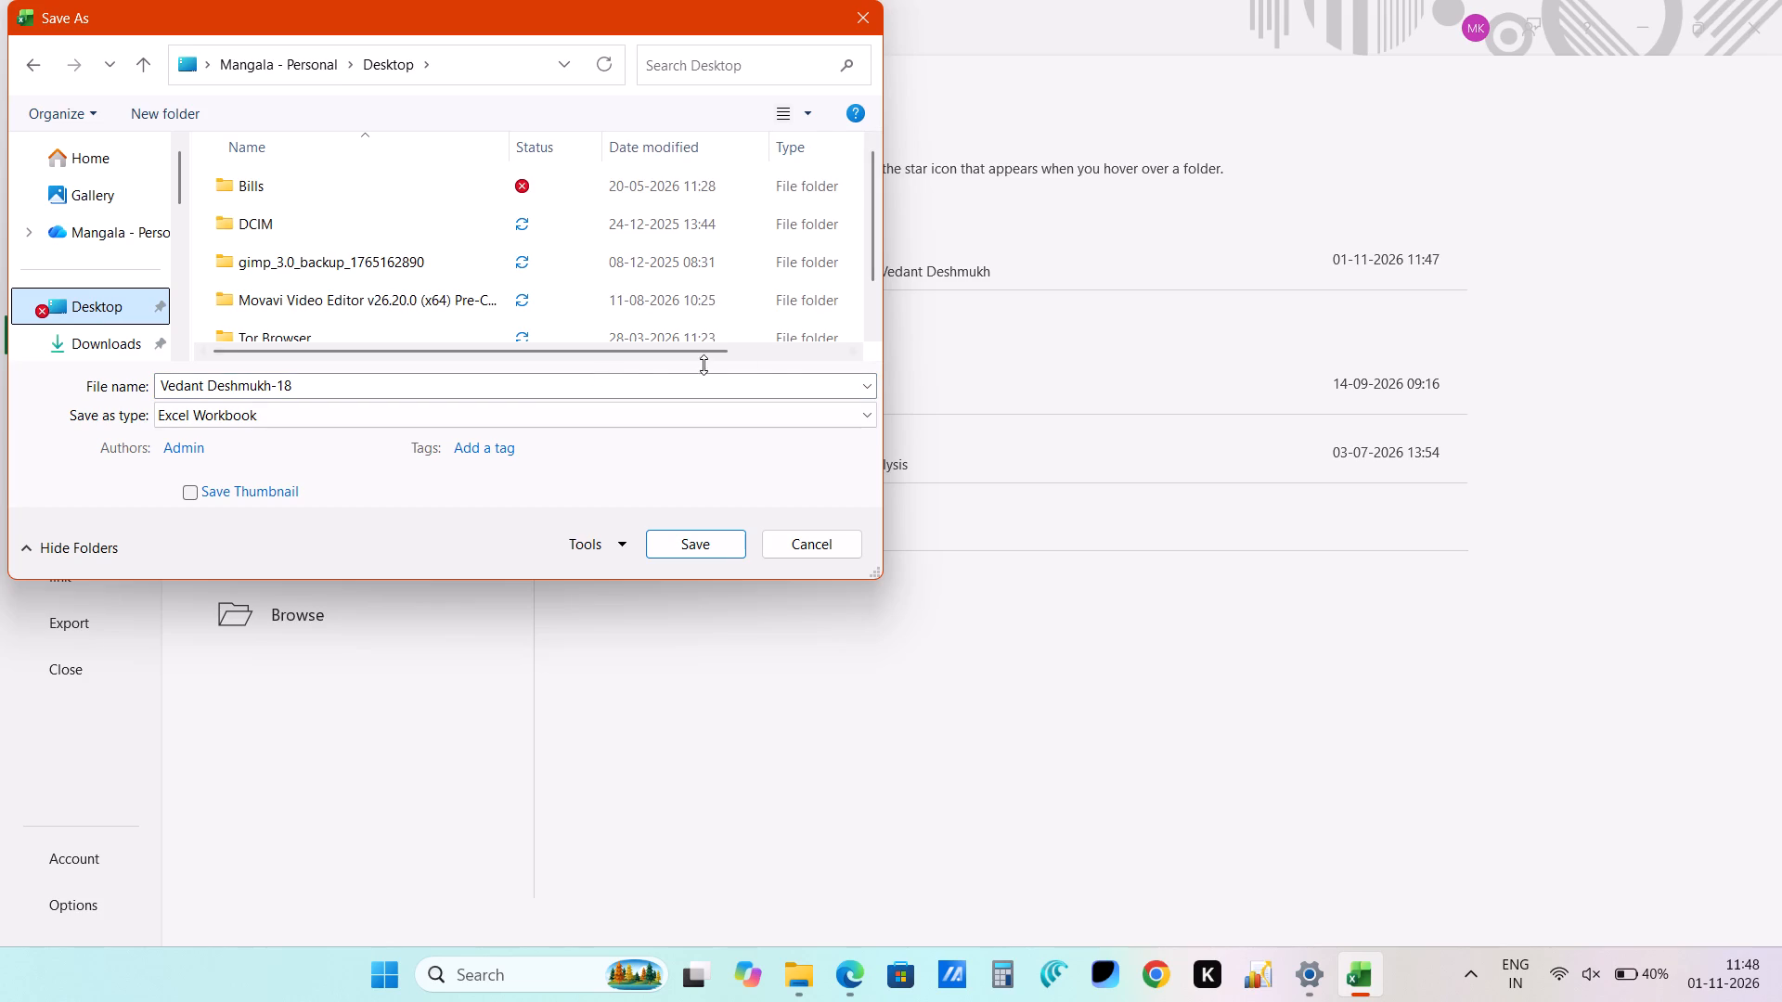
left_click(874, 328)
triple_click(874, 328)
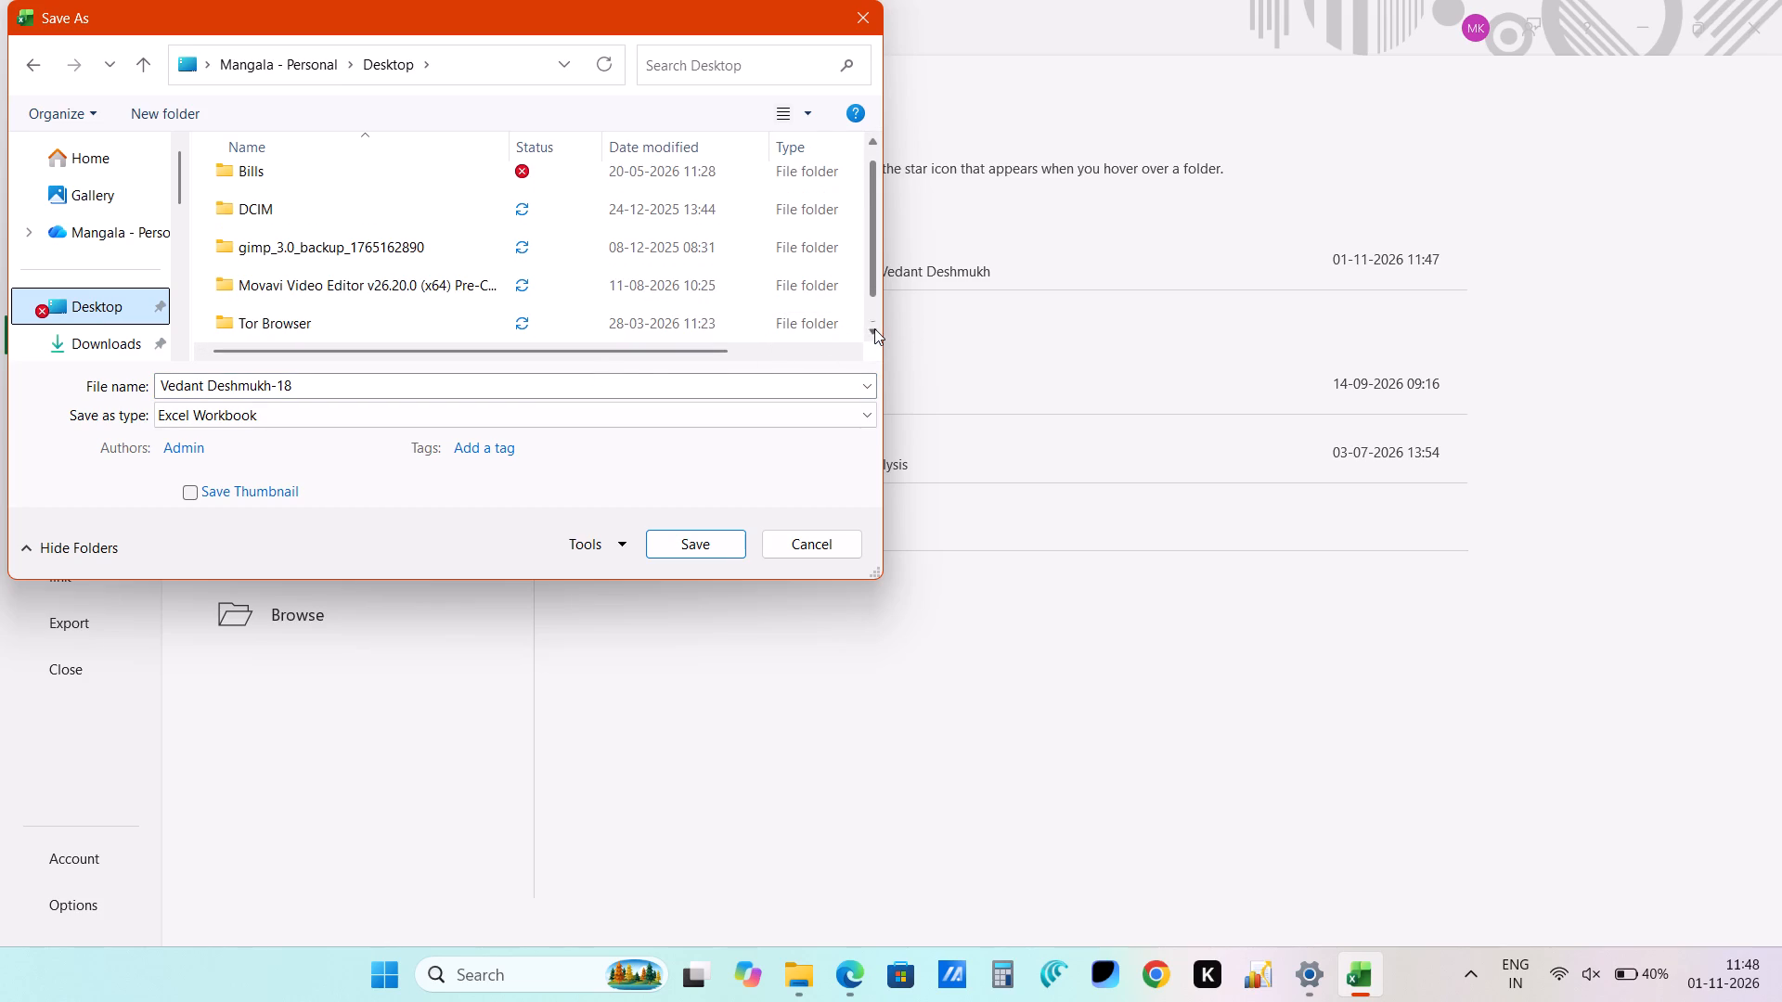
double_click(874, 328)
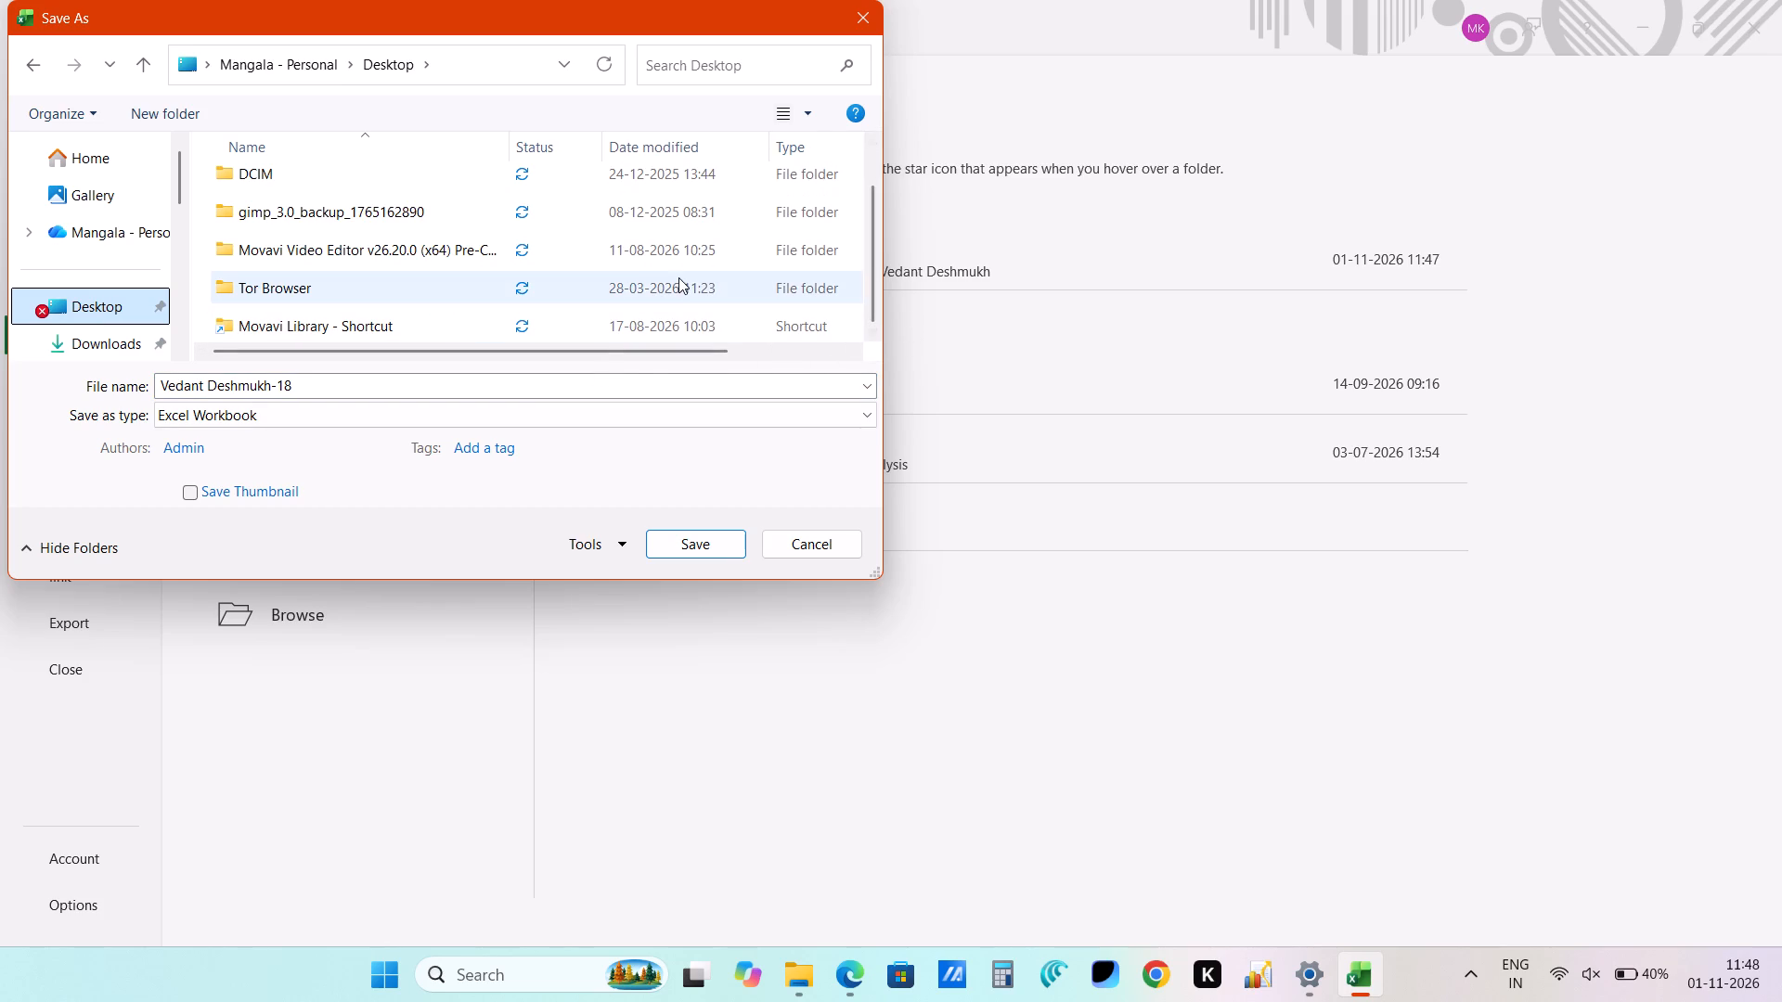
left_click(872, 157)
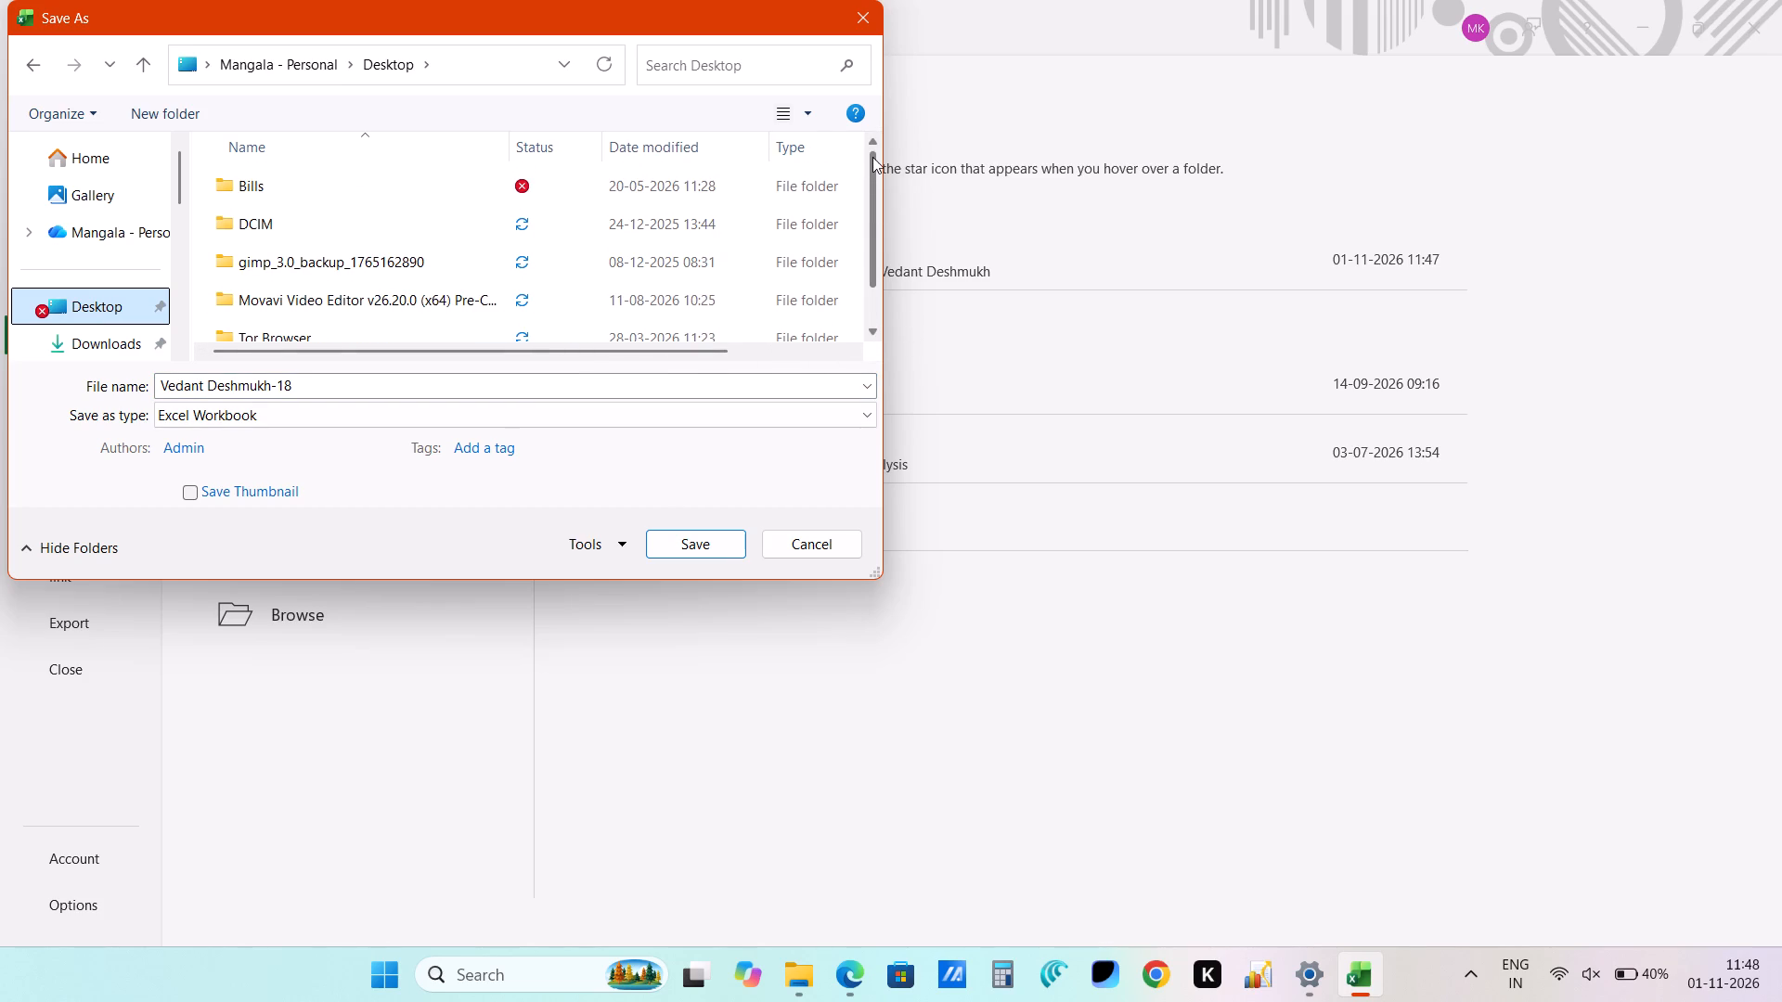
double_click(376, 191)
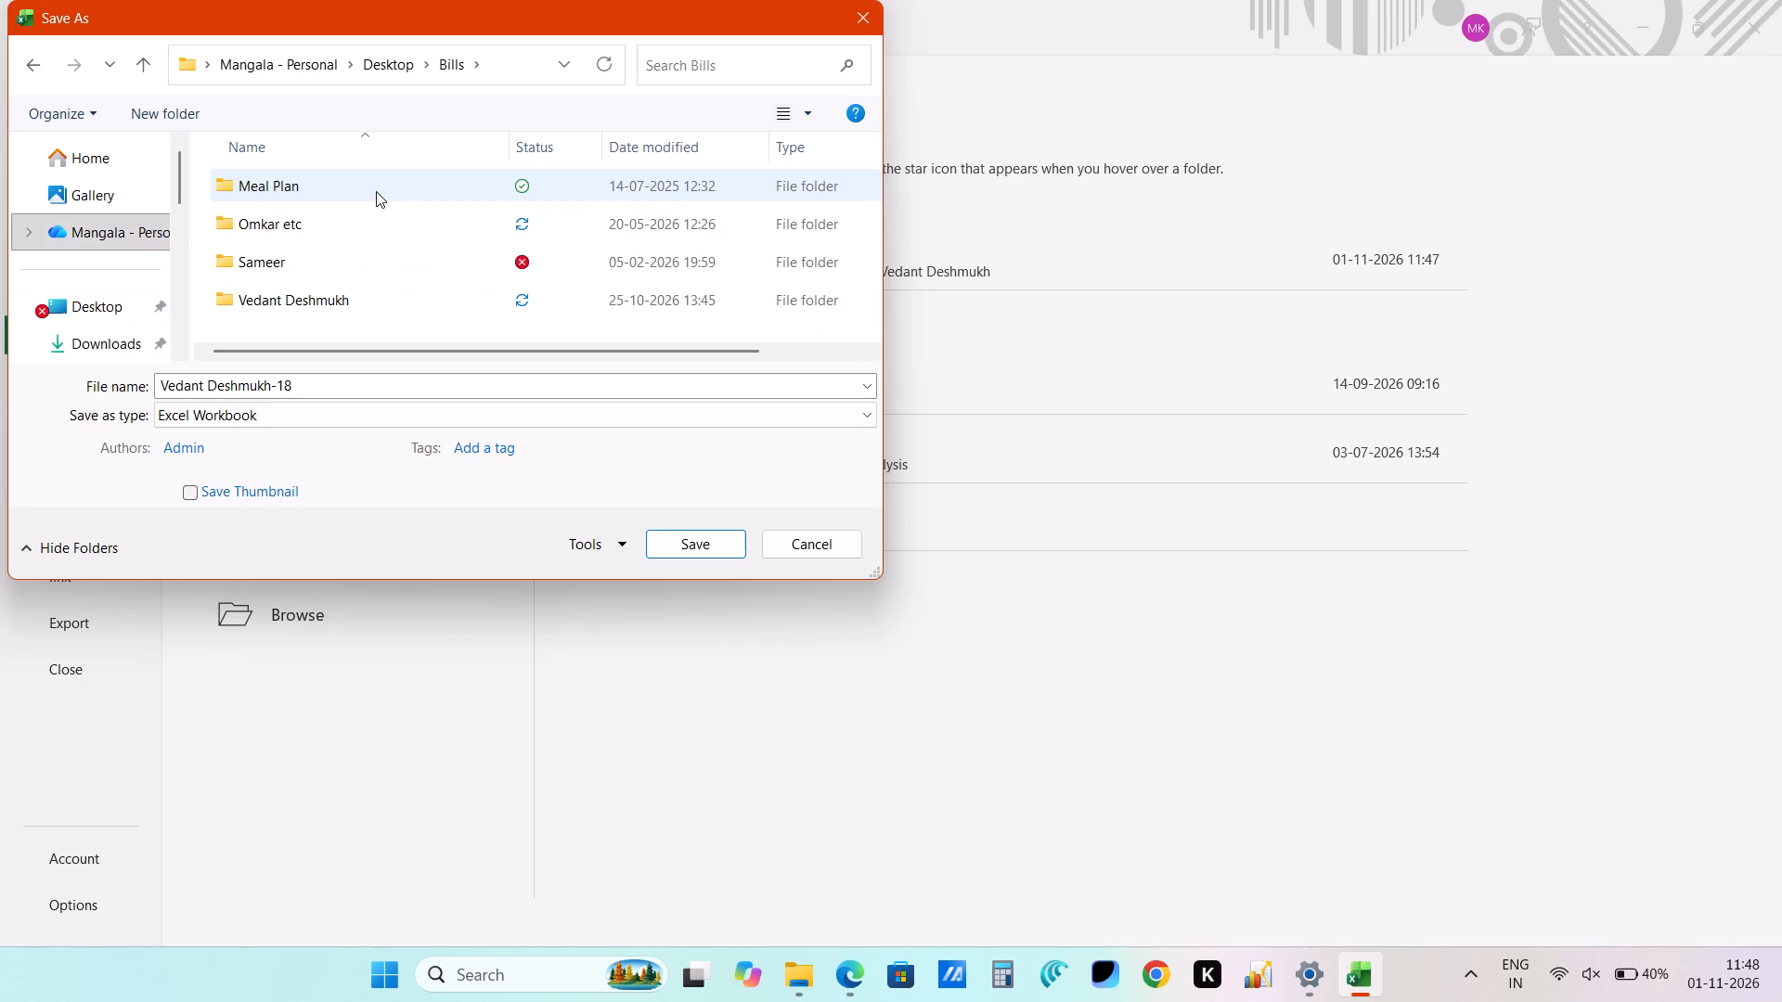
double_click(366, 302)
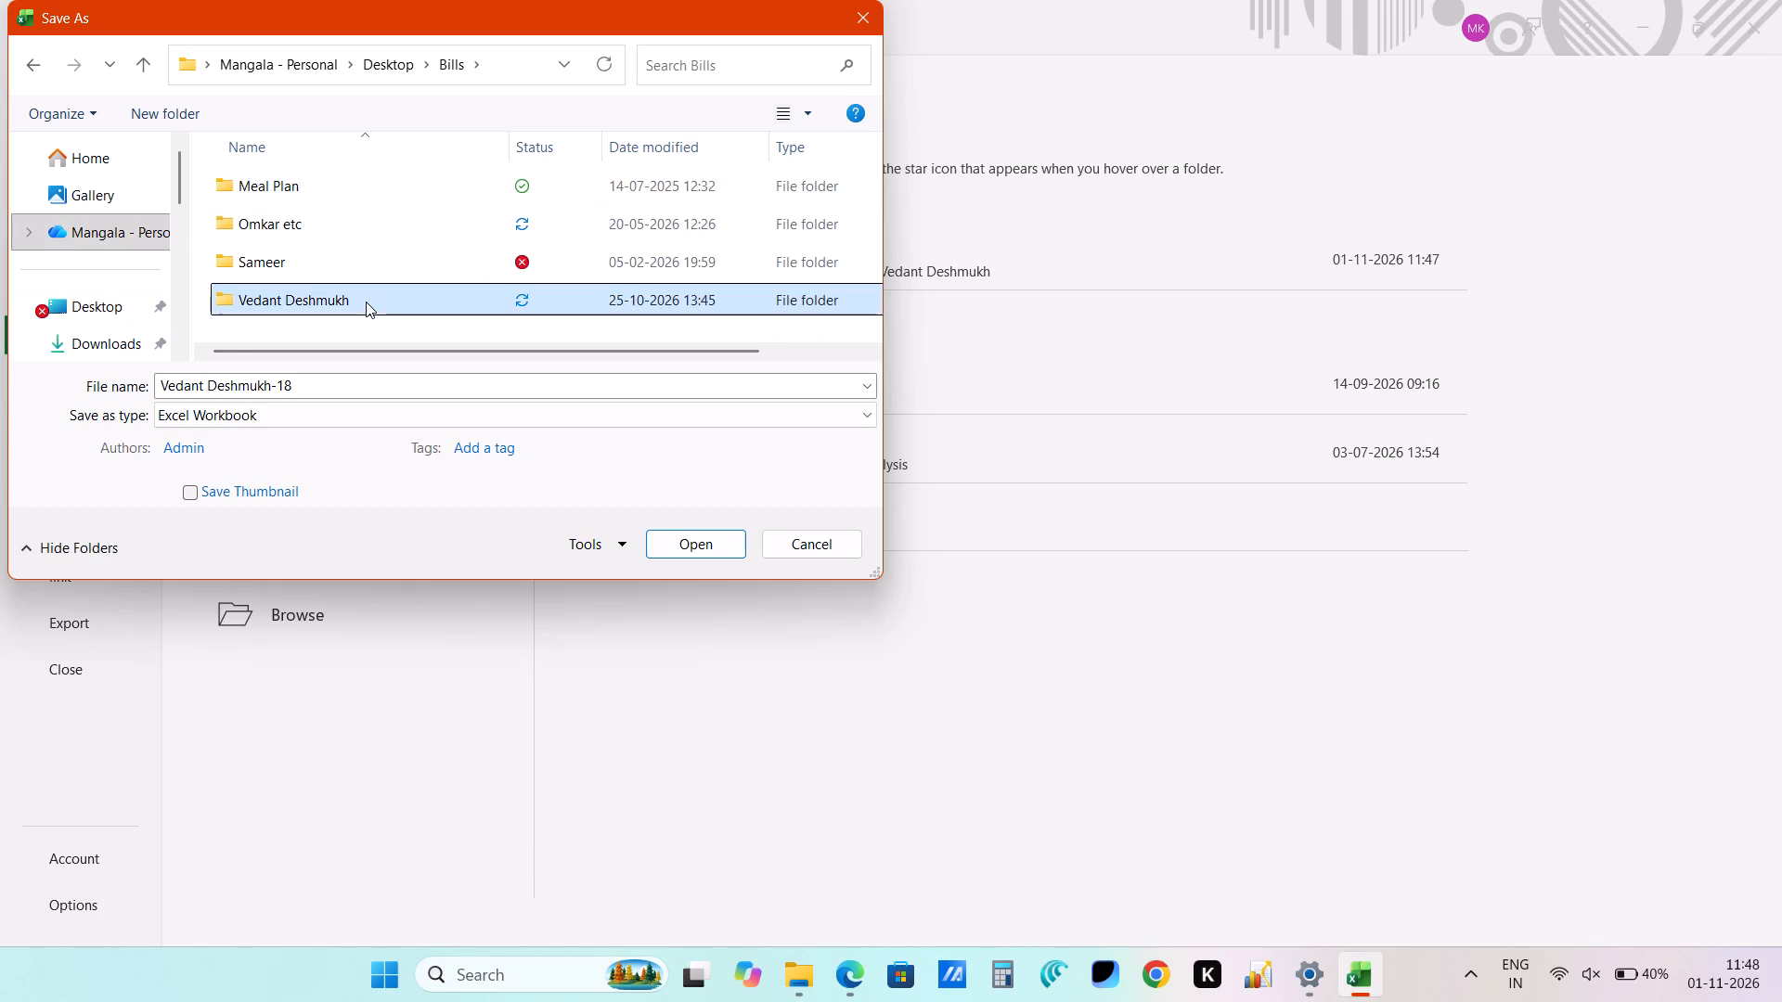
Change the number at the end of the copy's file name to 19 and save it as an Excel Workbook.
left_click(421, 381)
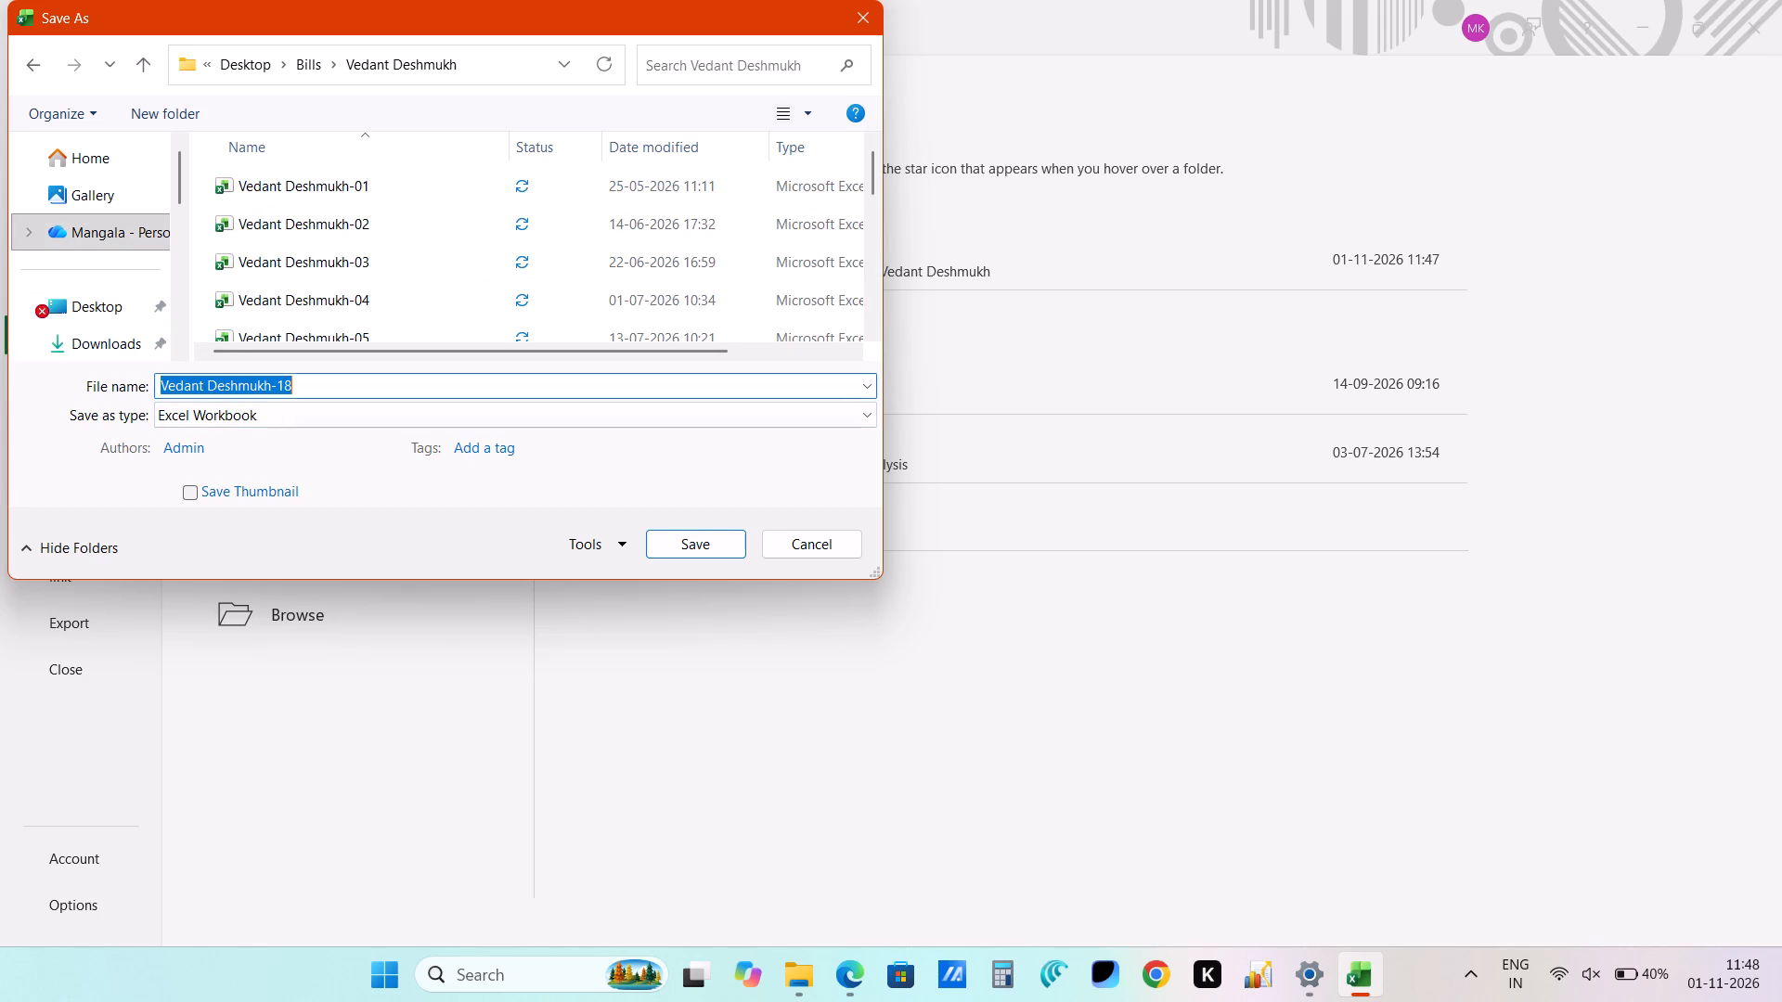
left_click(421, 381)
key("BackSpace")
key("9")
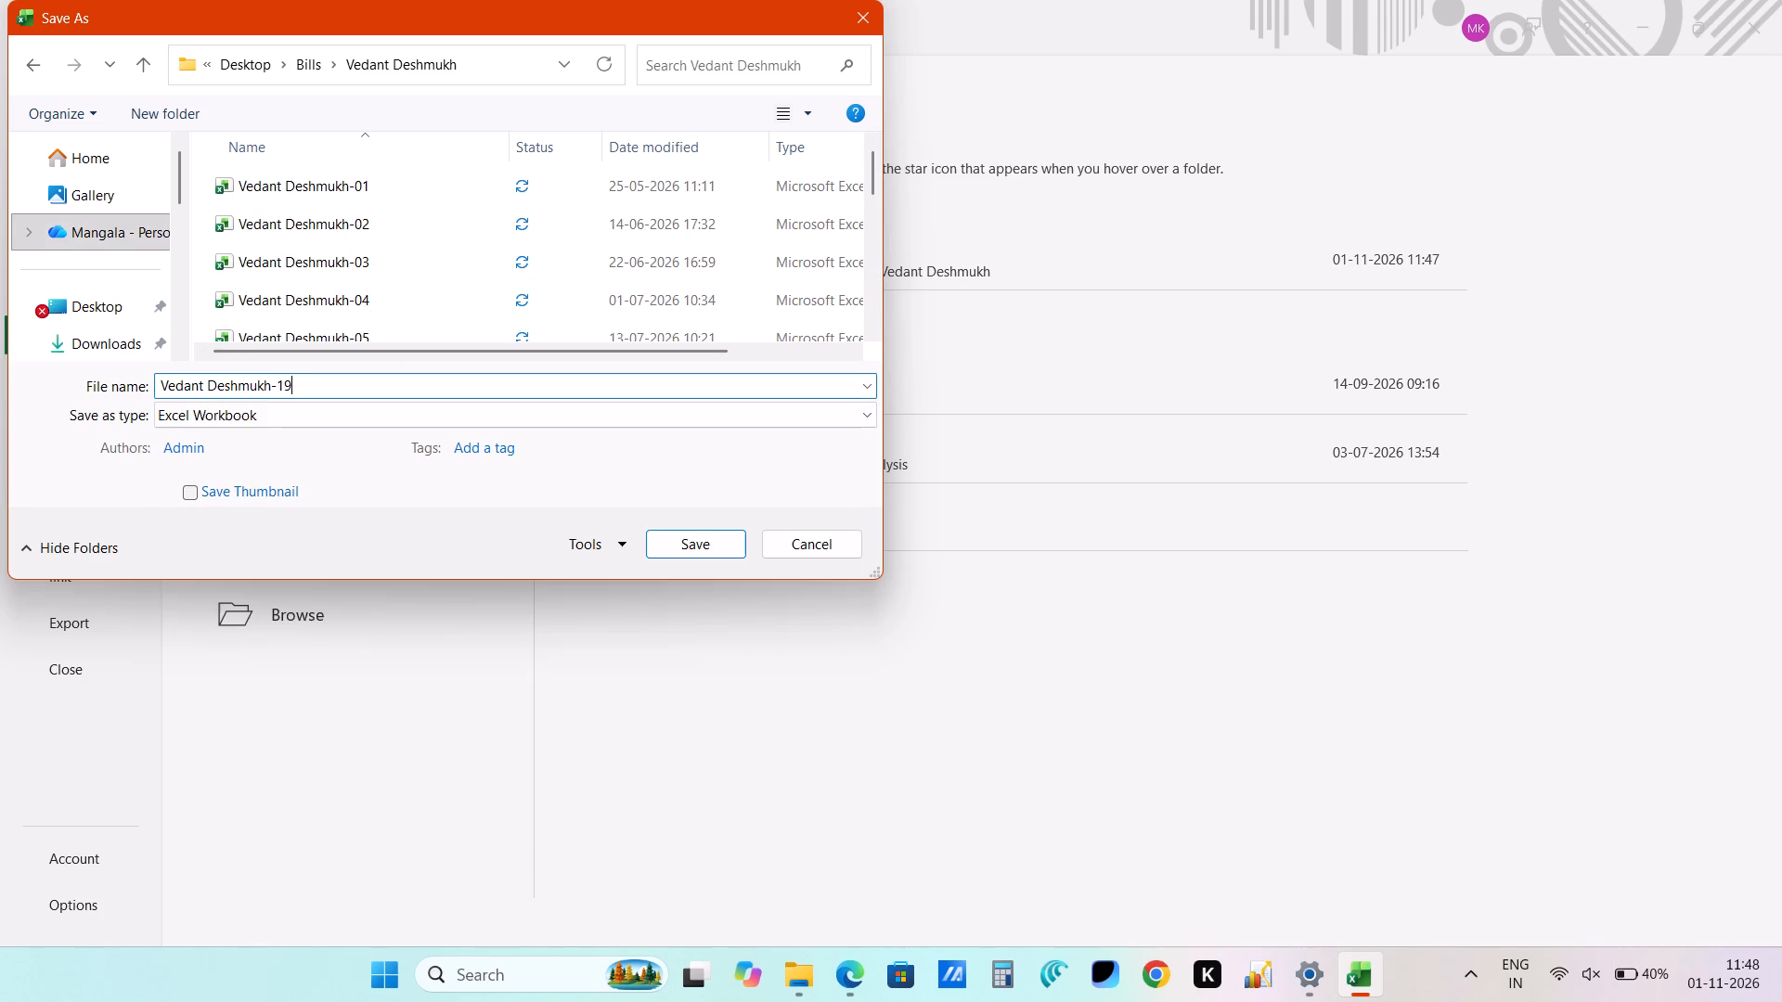
left_click(707, 542)
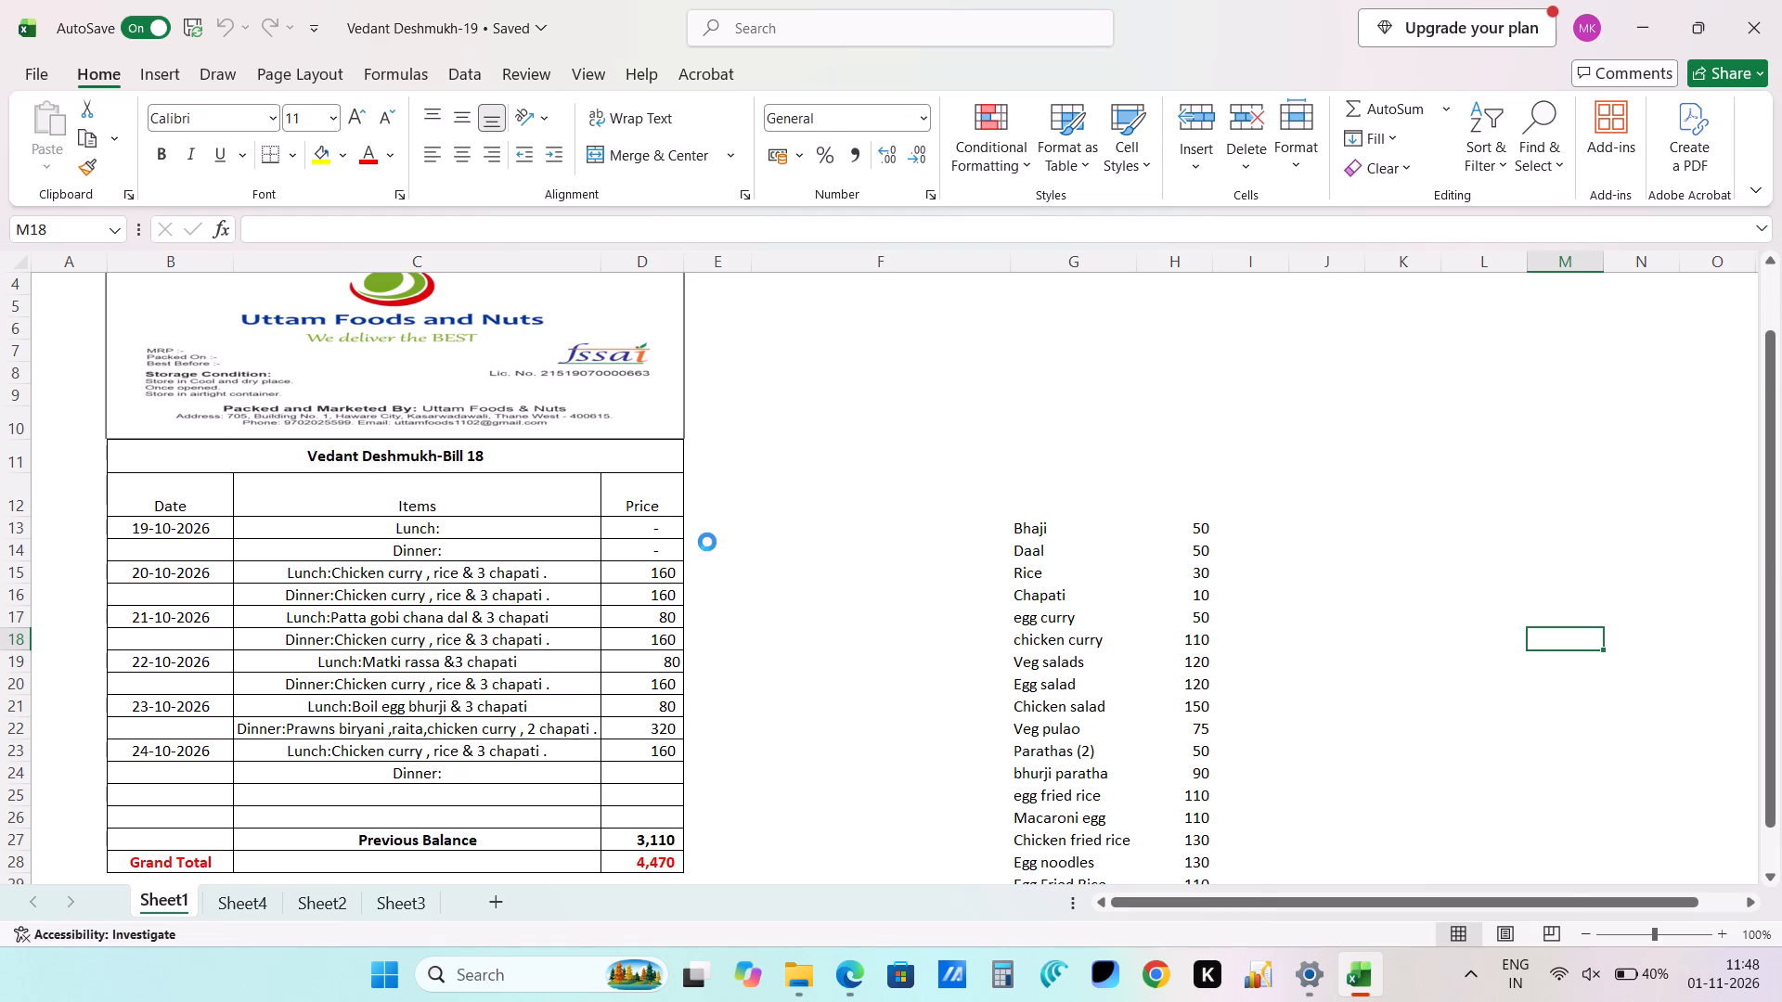
Change the bill number in the title cell B11 to Bill 19.
double_click(543, 453)
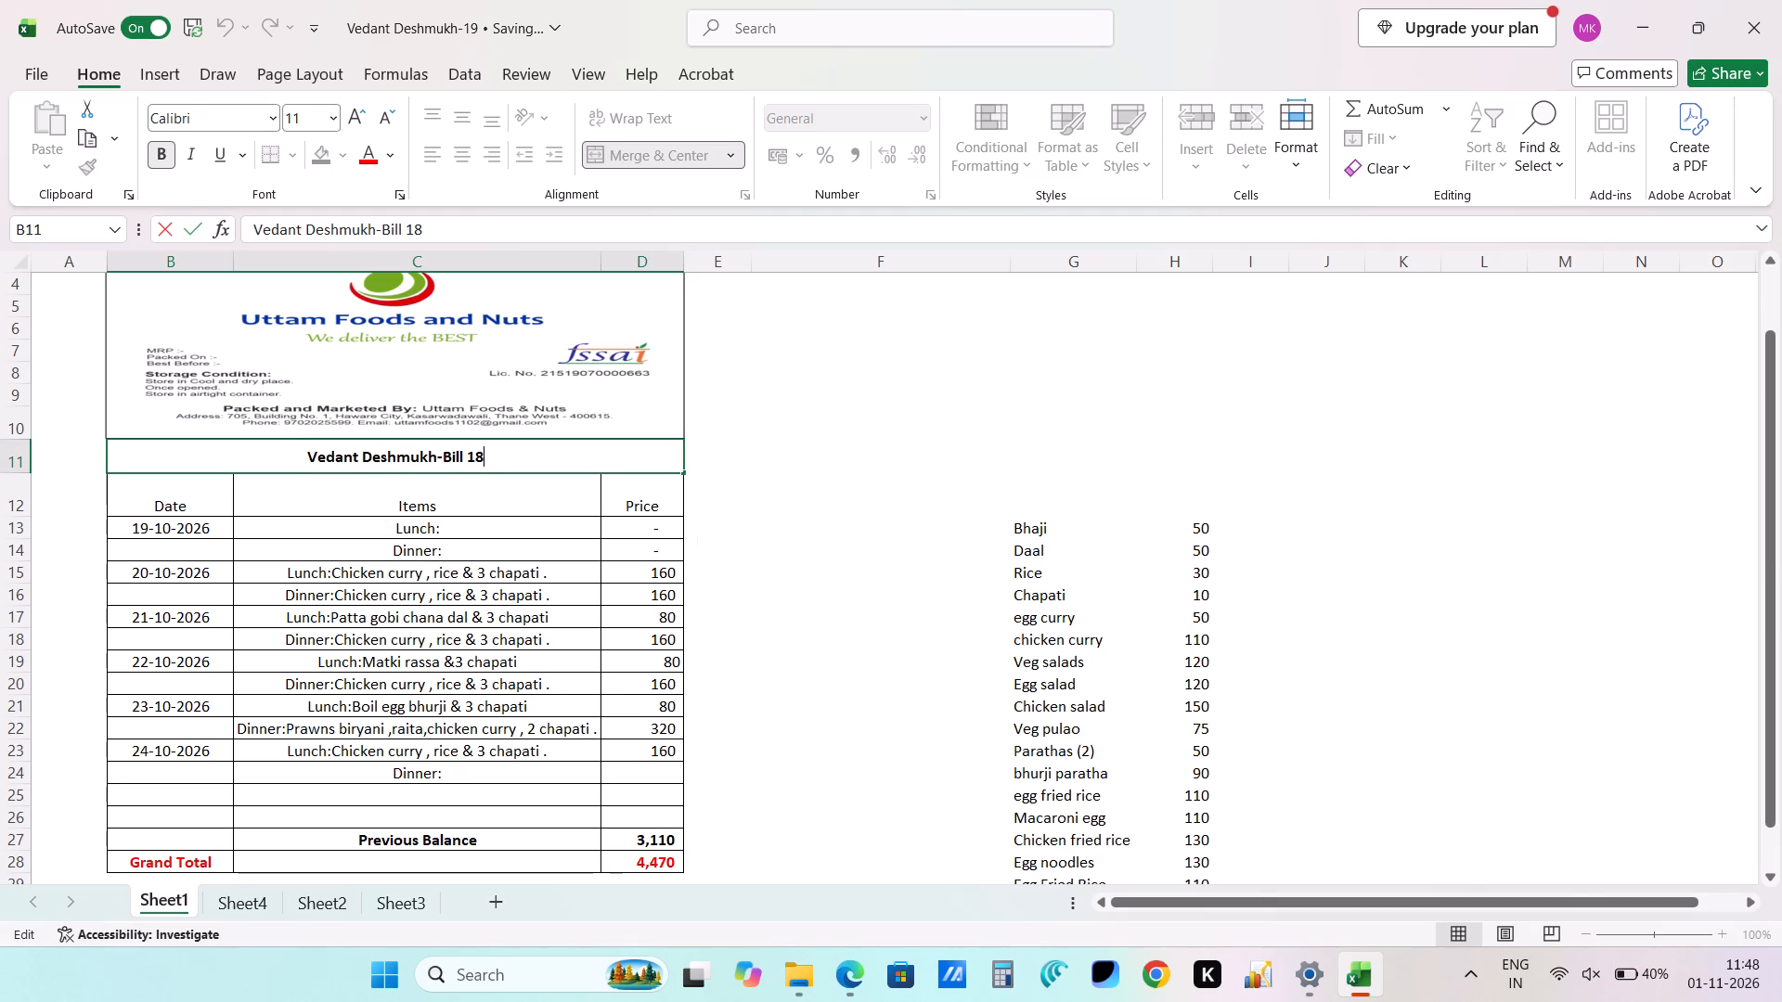
key("BackSpace")
key("9")
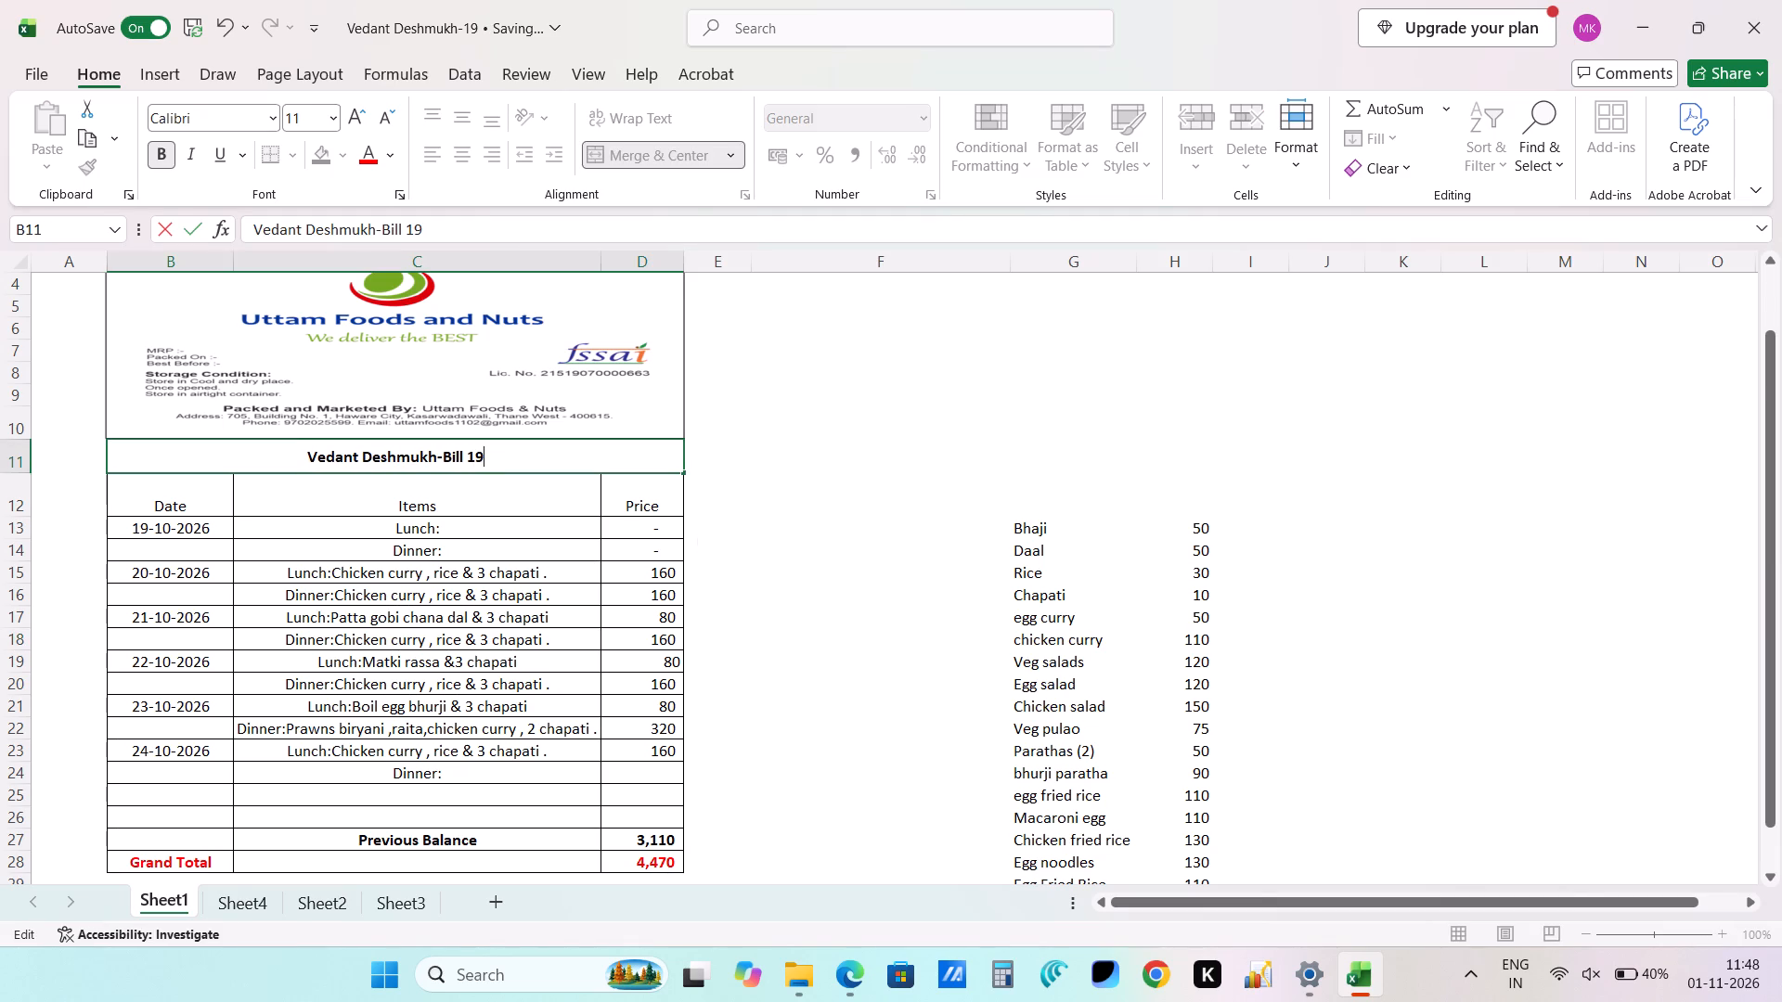
key("Return")
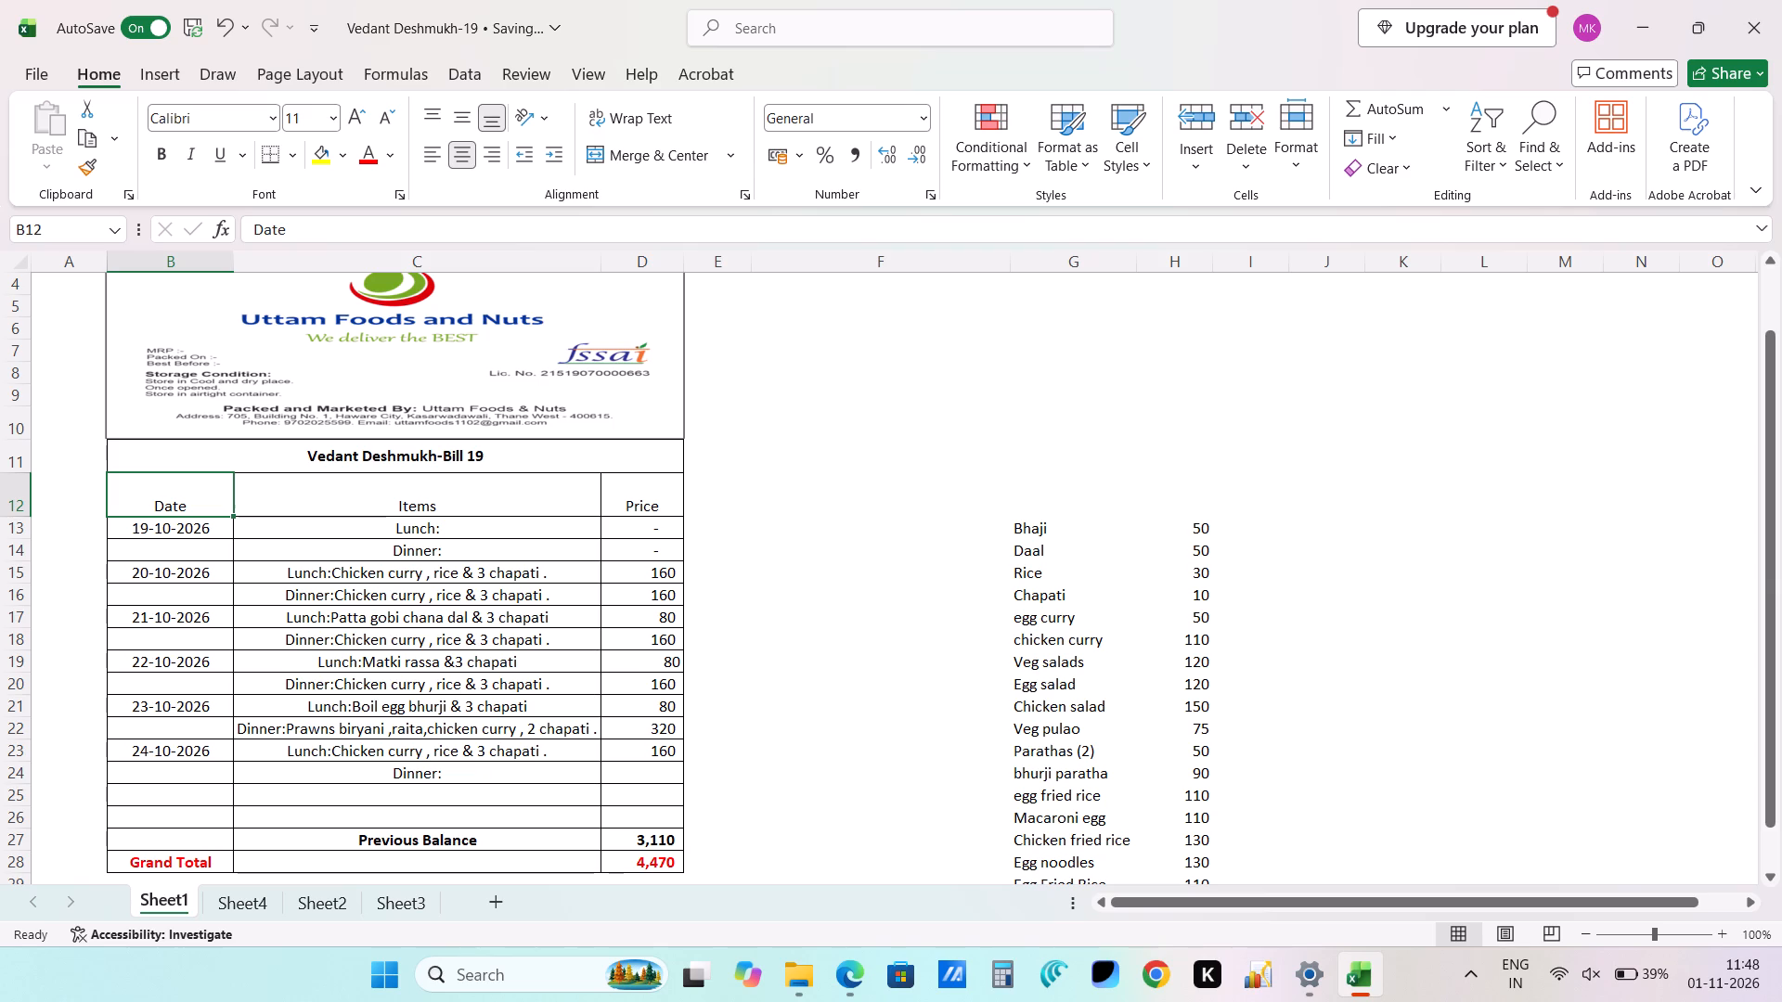
Set the bill's first date in cell B13 to 26-10-2026.
left_click(217, 531)
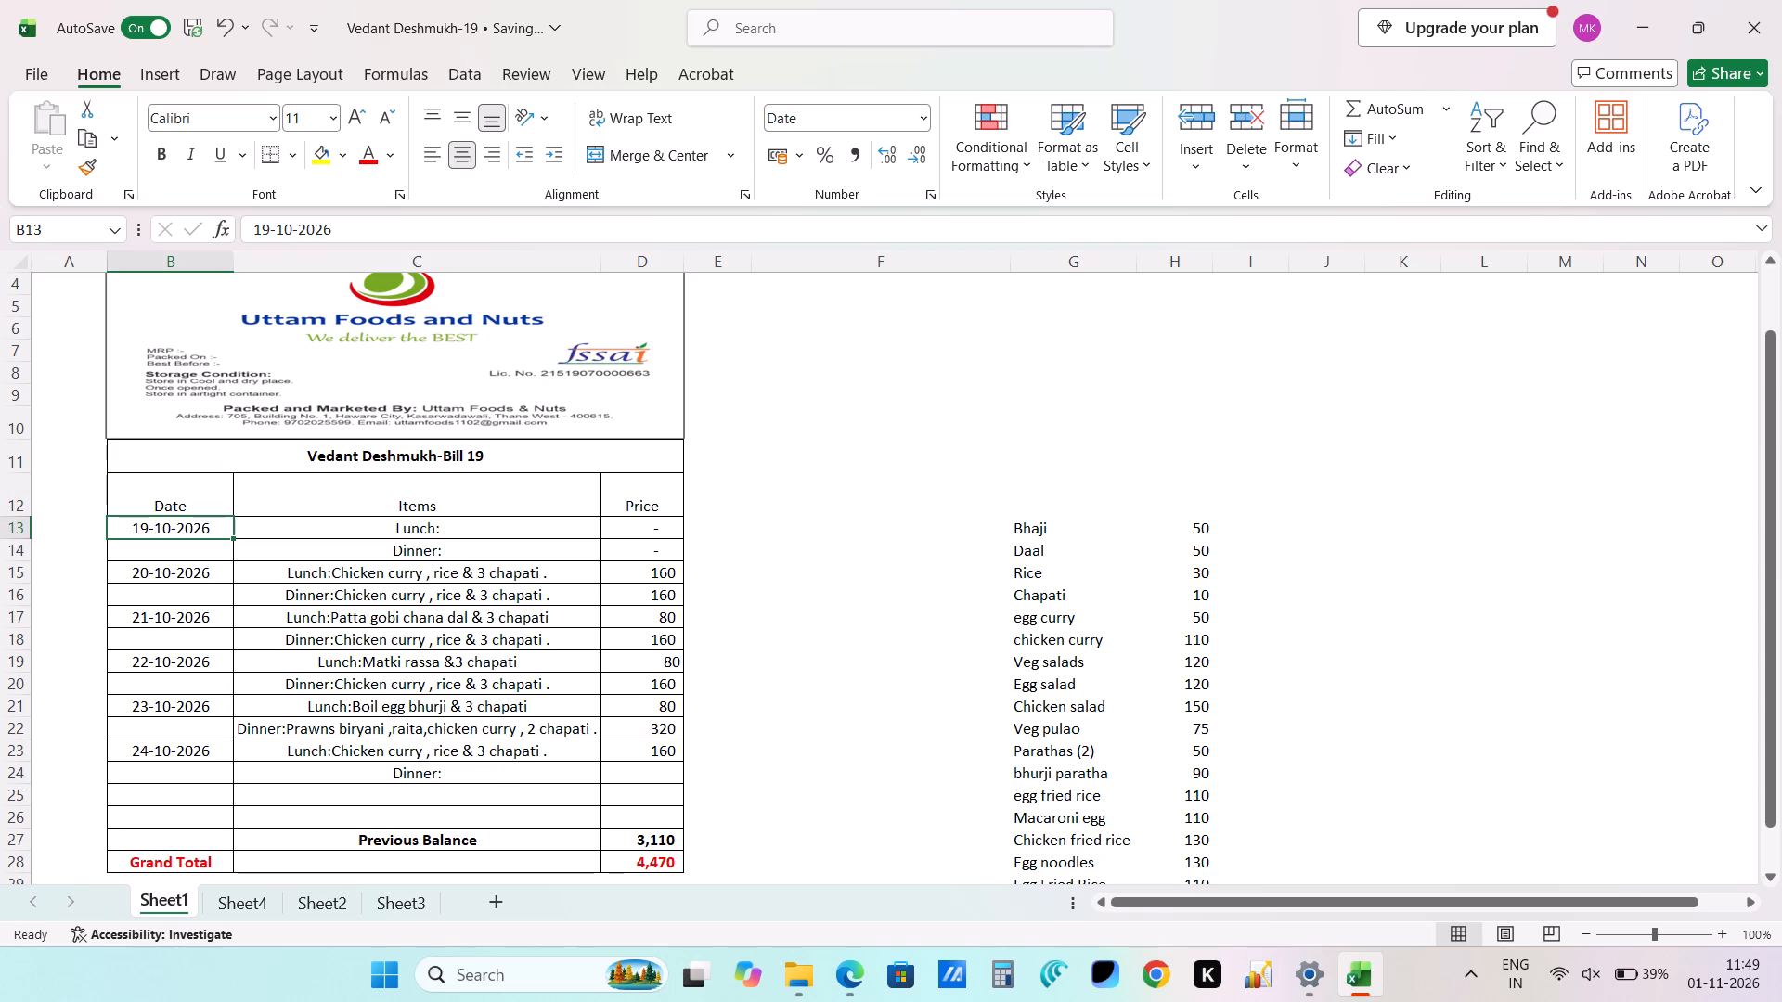
left_click(269, 232)
key("BackSpace")
key("BackSpace")
type("26")
key("Return")
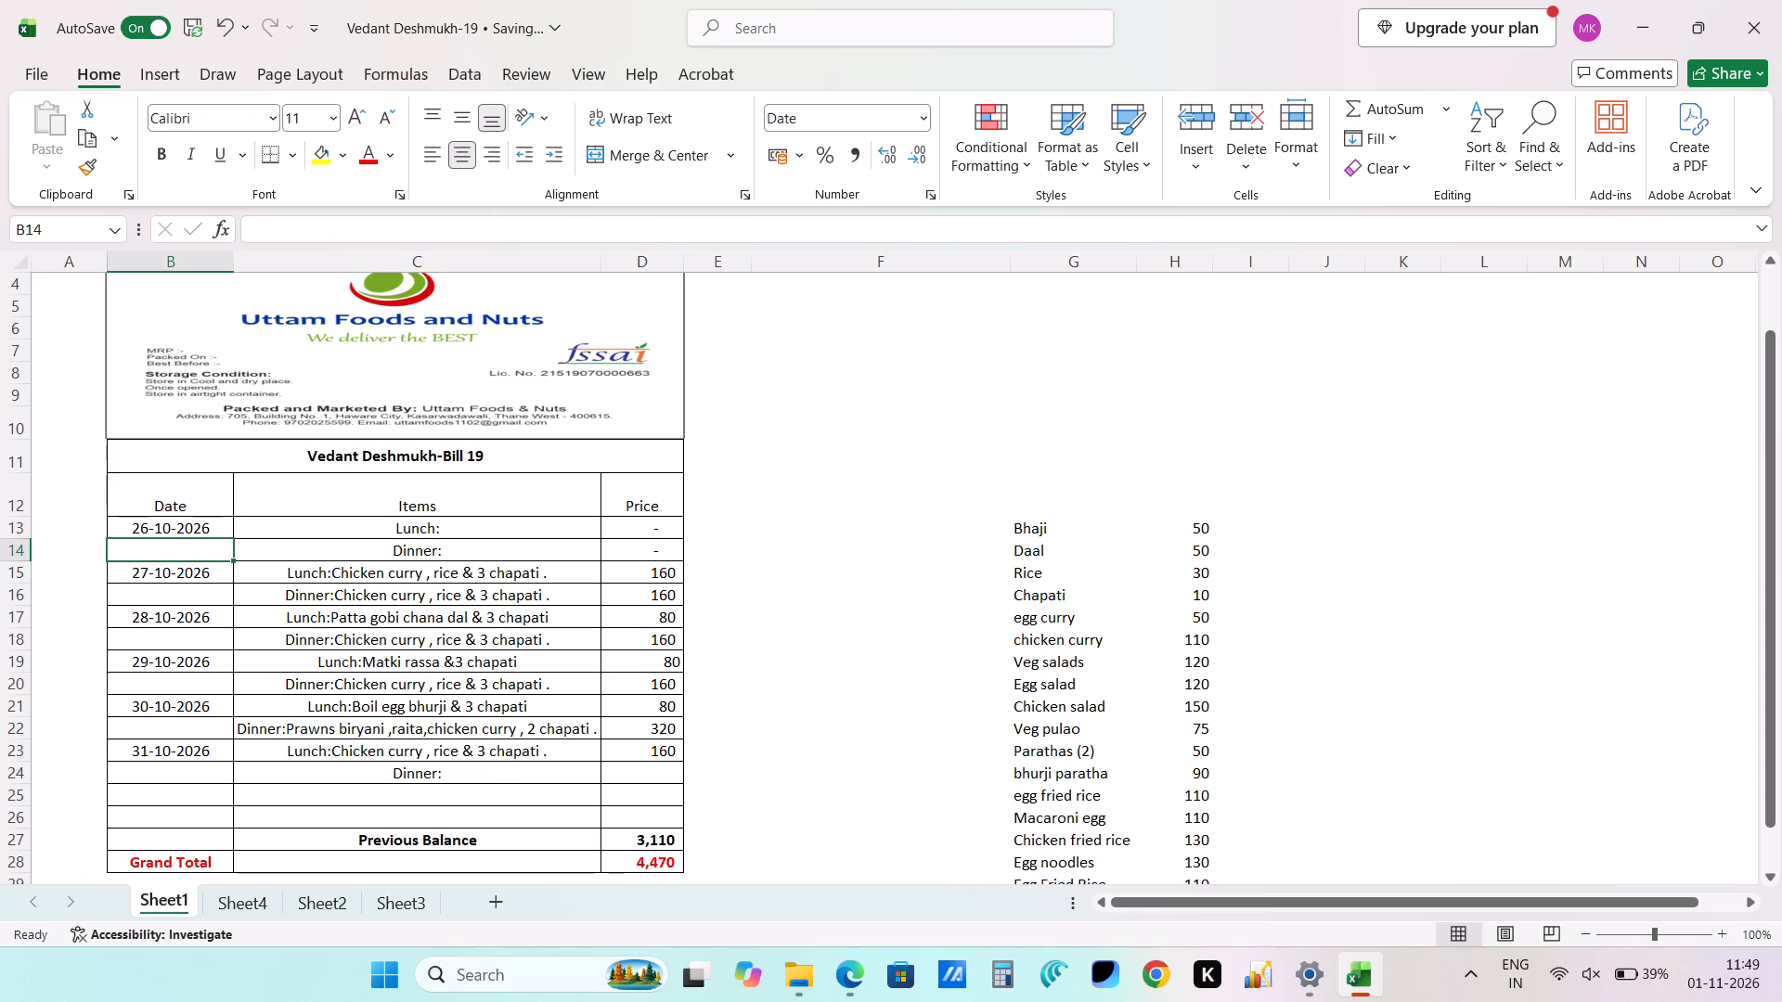
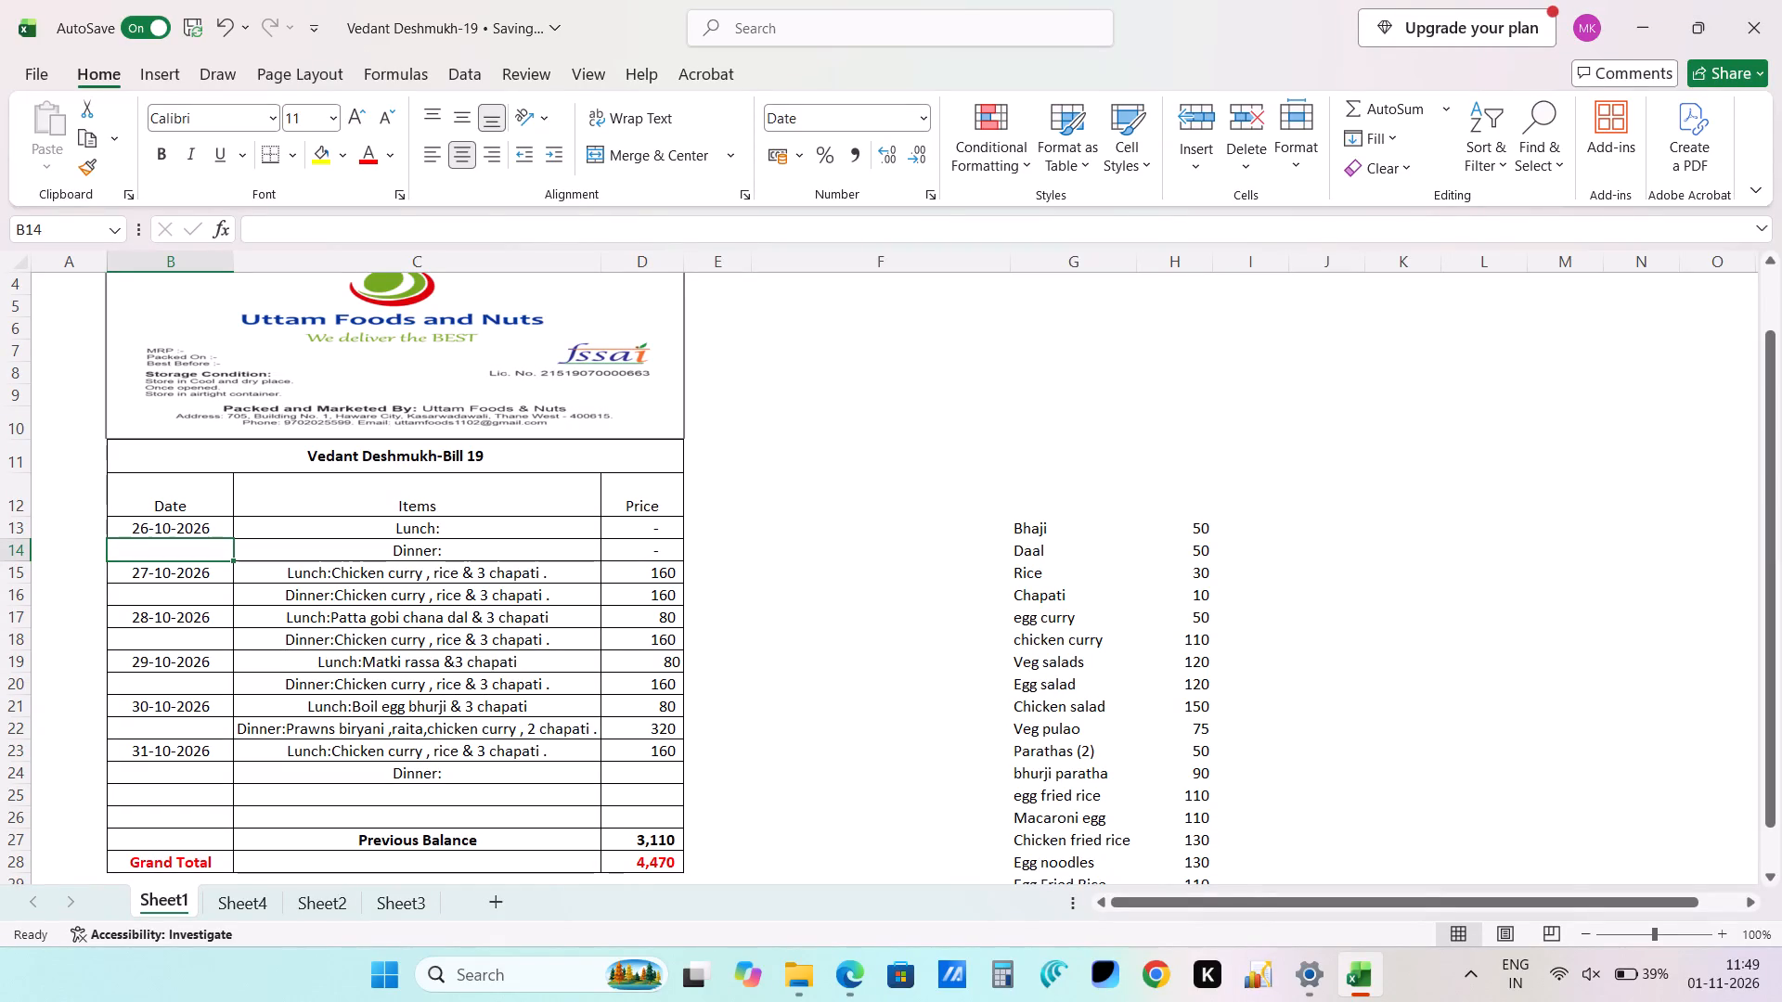
Copy the 30-10-2026 lunch item, Boil egg bhurji & 3 chapati, into the 26-10-2026 lunch cell C13.
left_click(499, 705)
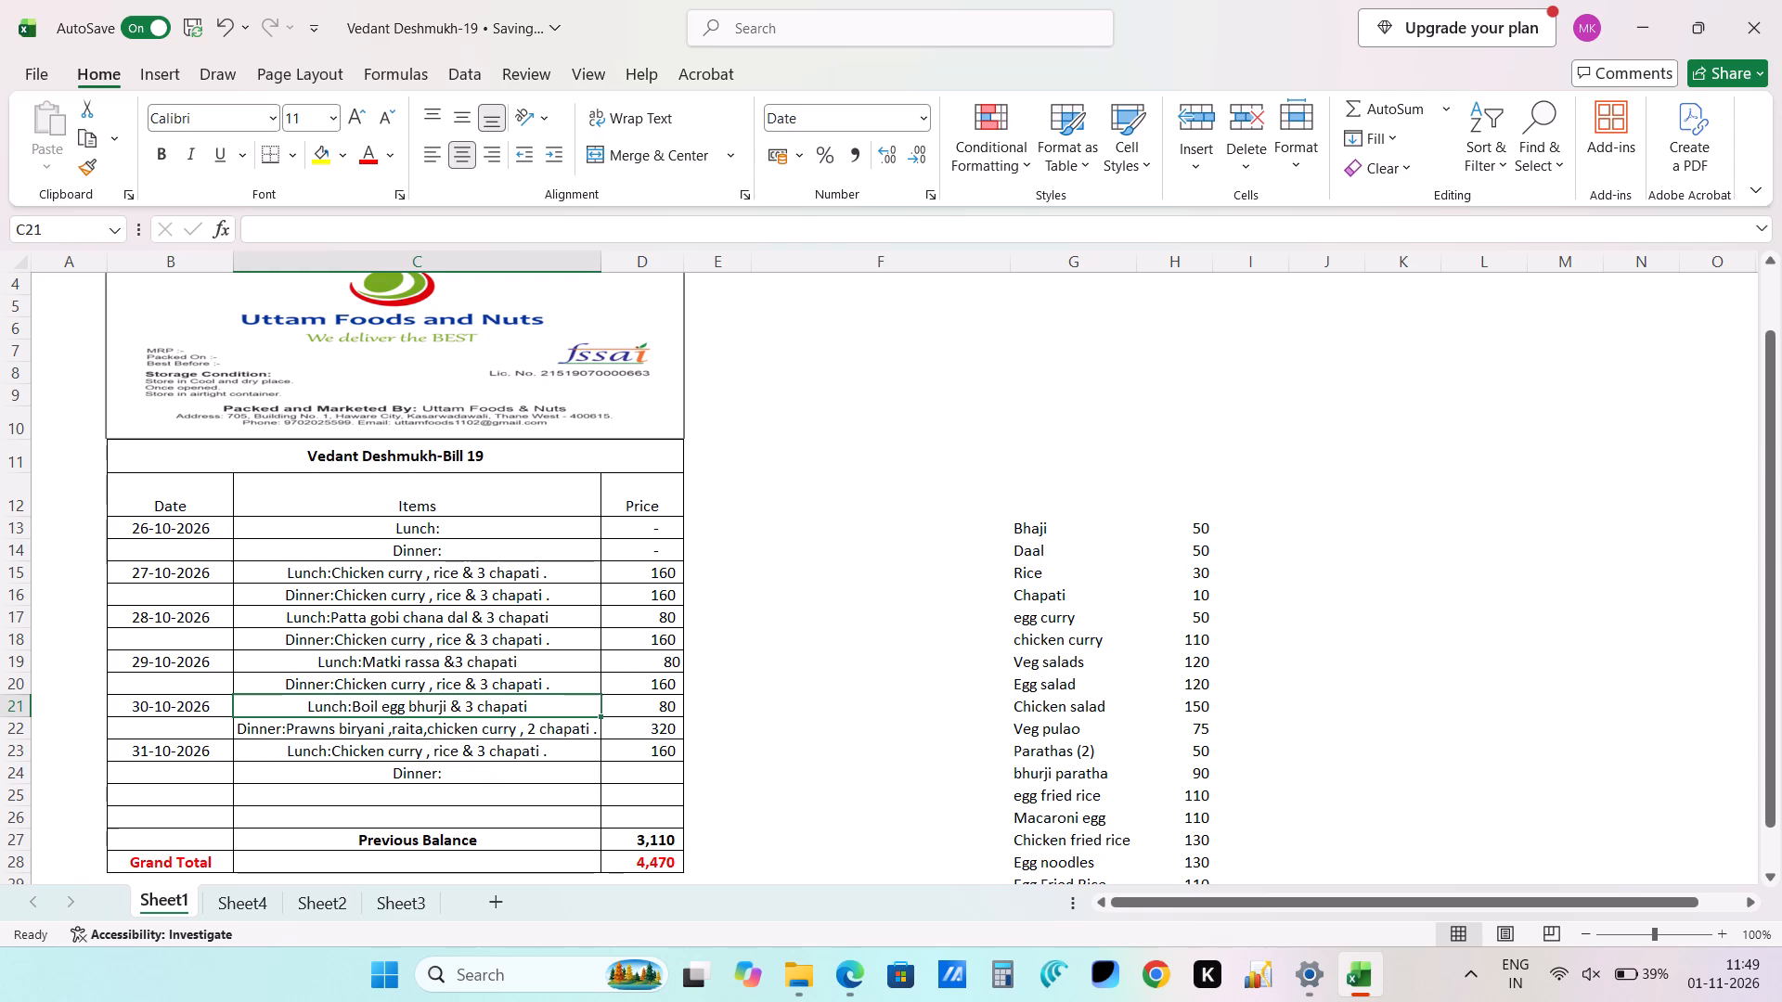
key("ctrl+c")
key("Up")
key("Up")
key("Up")
key("Up")
key("Up")
key("Up")
key("Up")
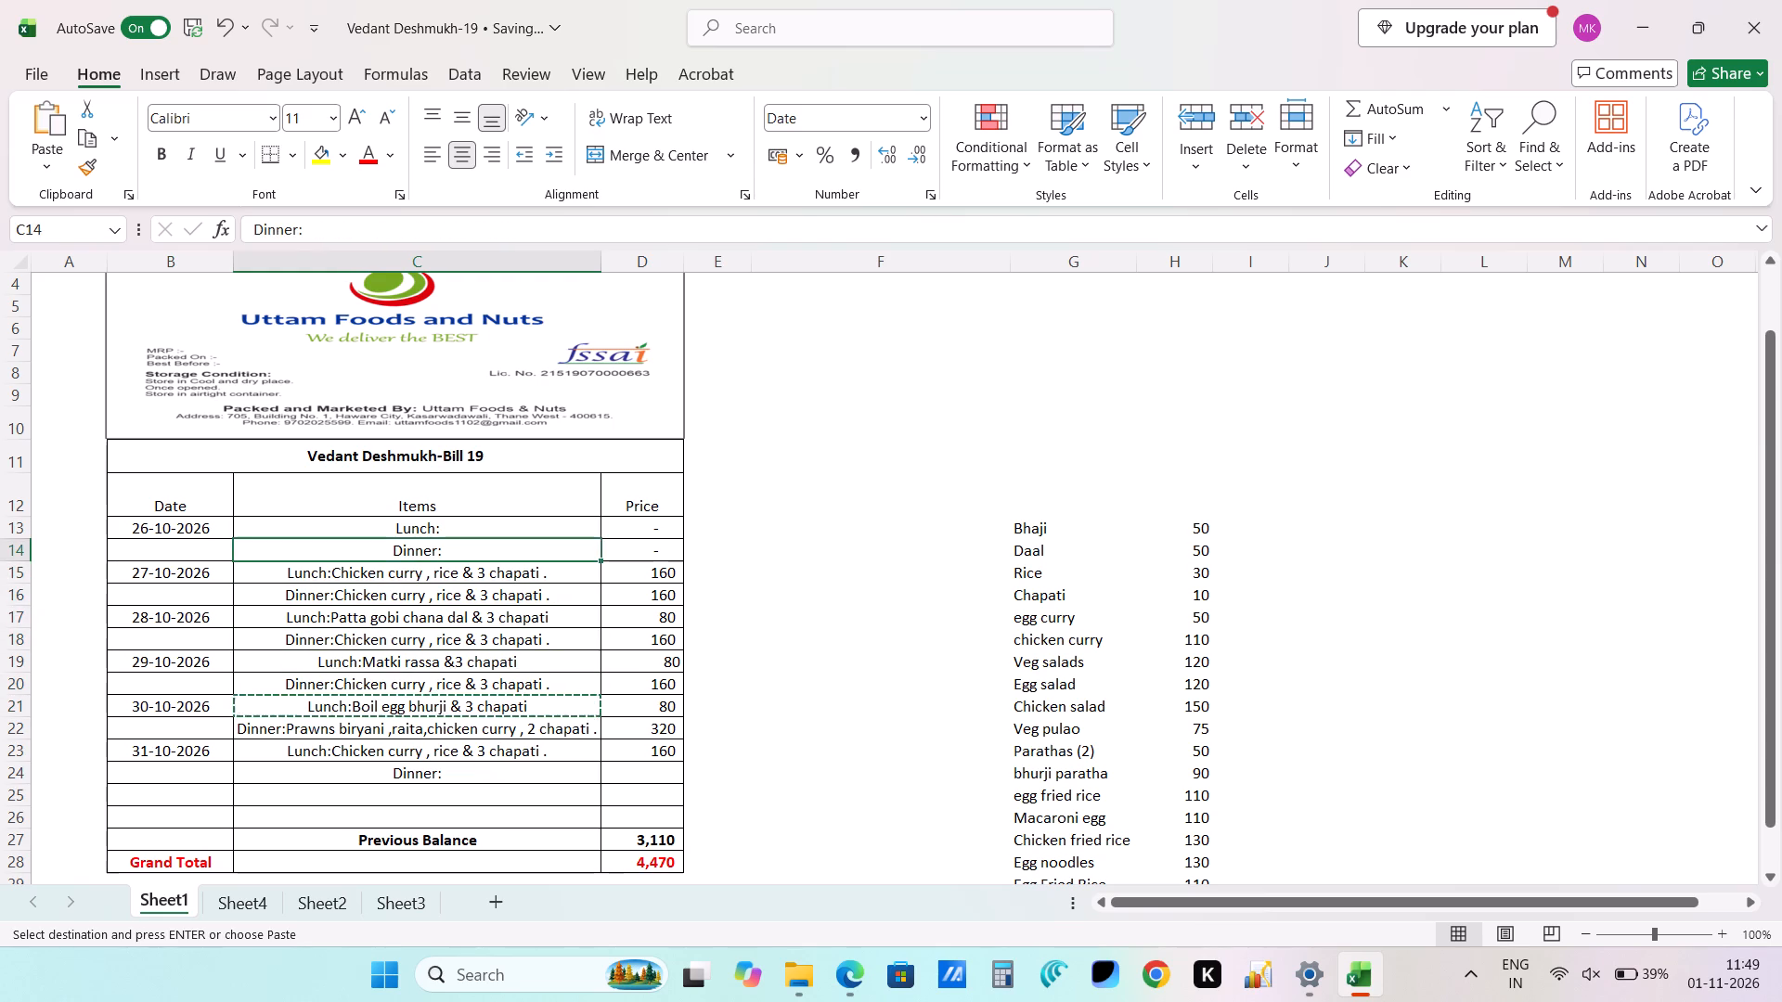
key("Up")
key("Return")
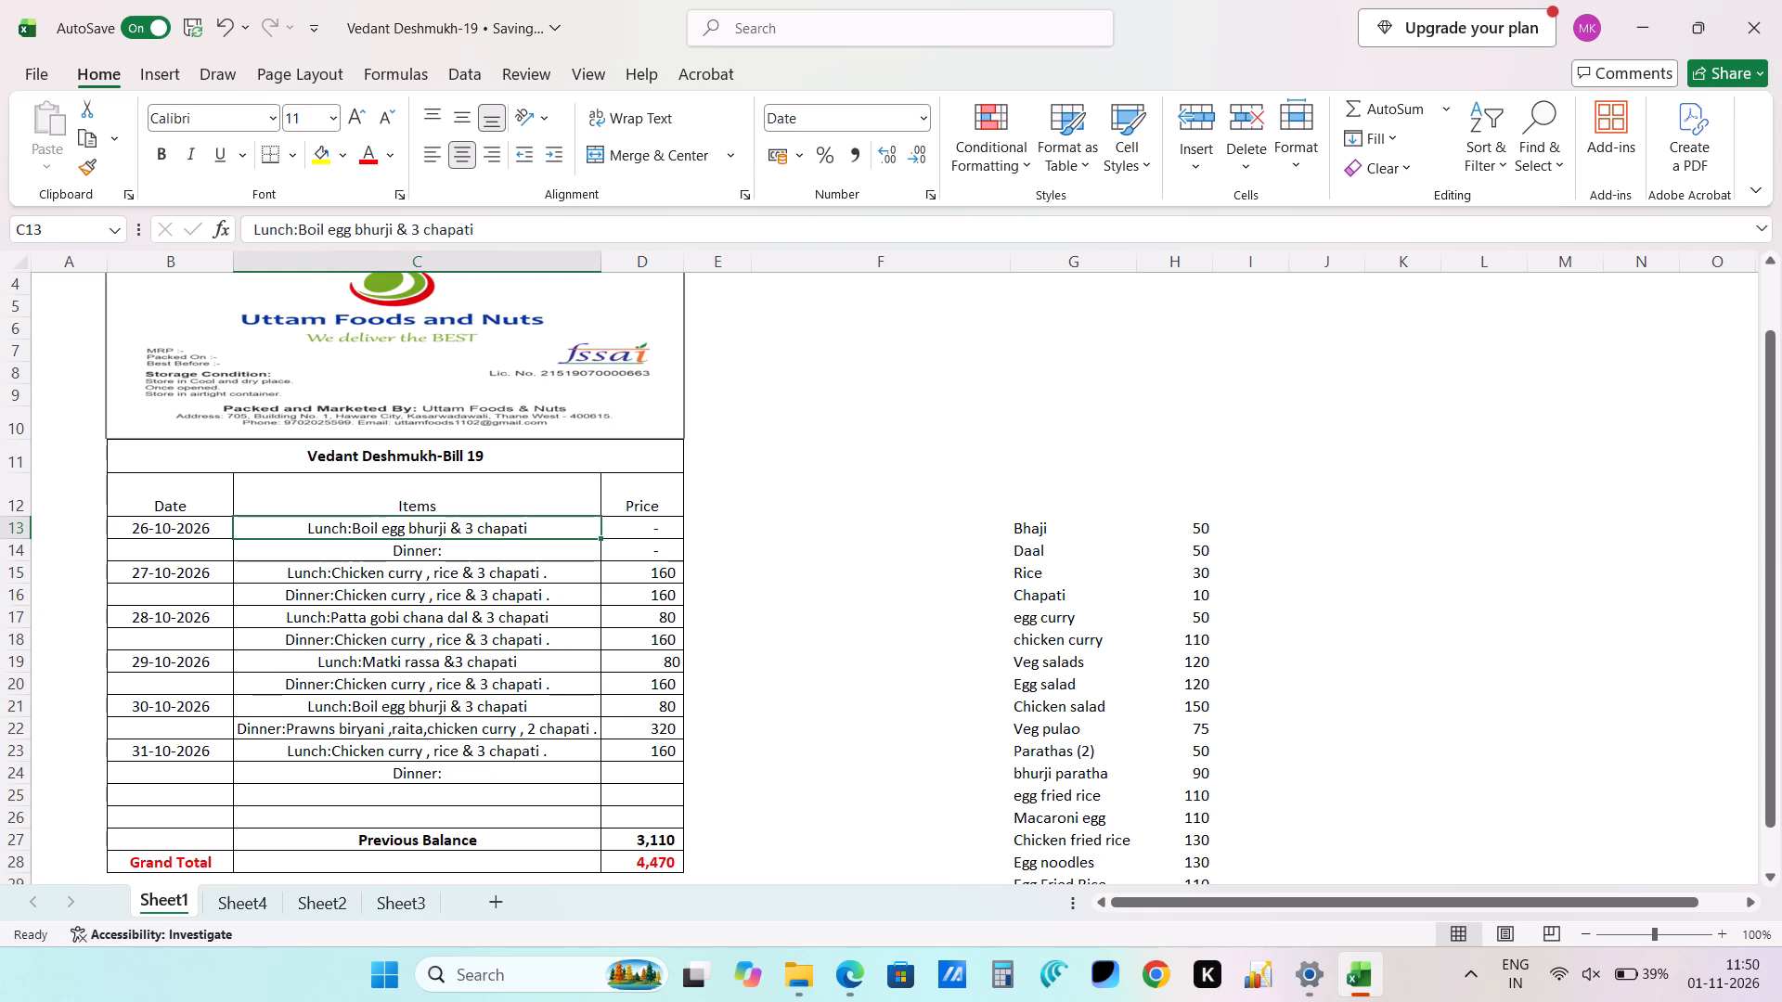
Replace the dish name in the 26-10-2026 lunch item with Chawli fry and set its price to 80.
left_click(396, 236)
key("Left")
key("shift+Left")
key("shift+Left")
key("shift+Left")
key("shift+Left")
key("shift+Left")
key("shift+Left")
key("shift+Left")
key("shift+Left")
key("shift+Left")
key("shift+Left")
key("shift+Left")
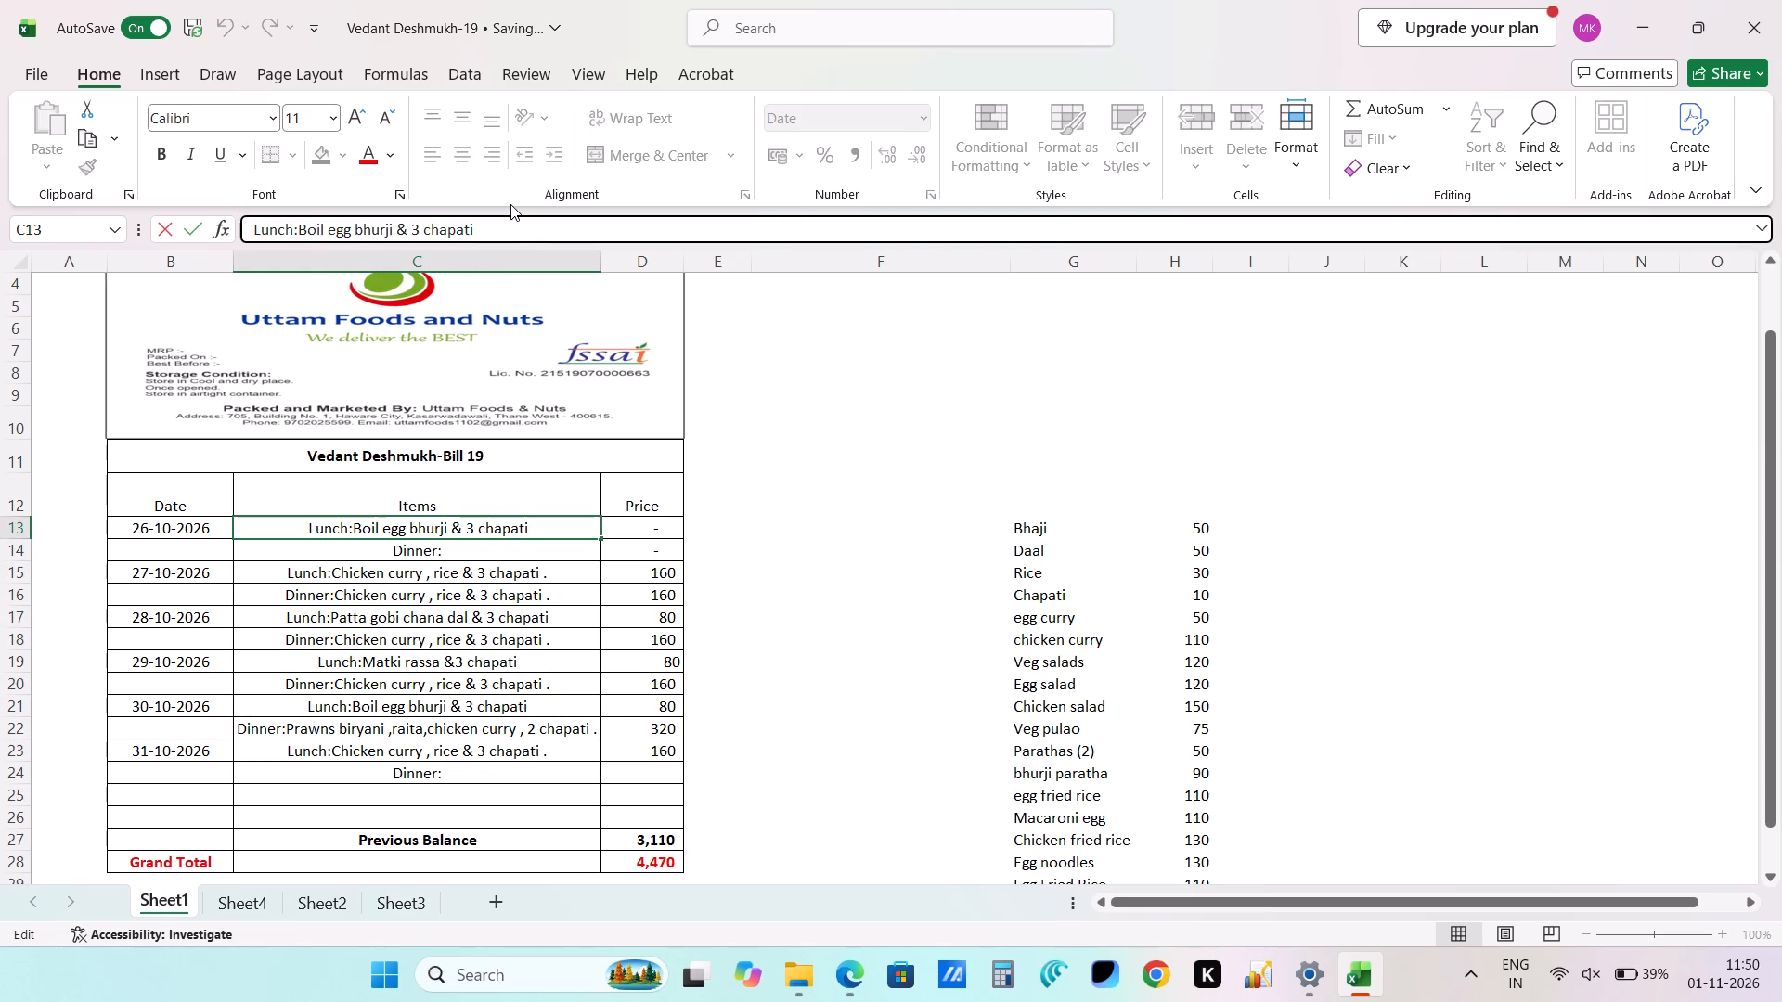
key("shift+Left")
key("shift+Left")
key("shift+Left")
key("shift+Left")
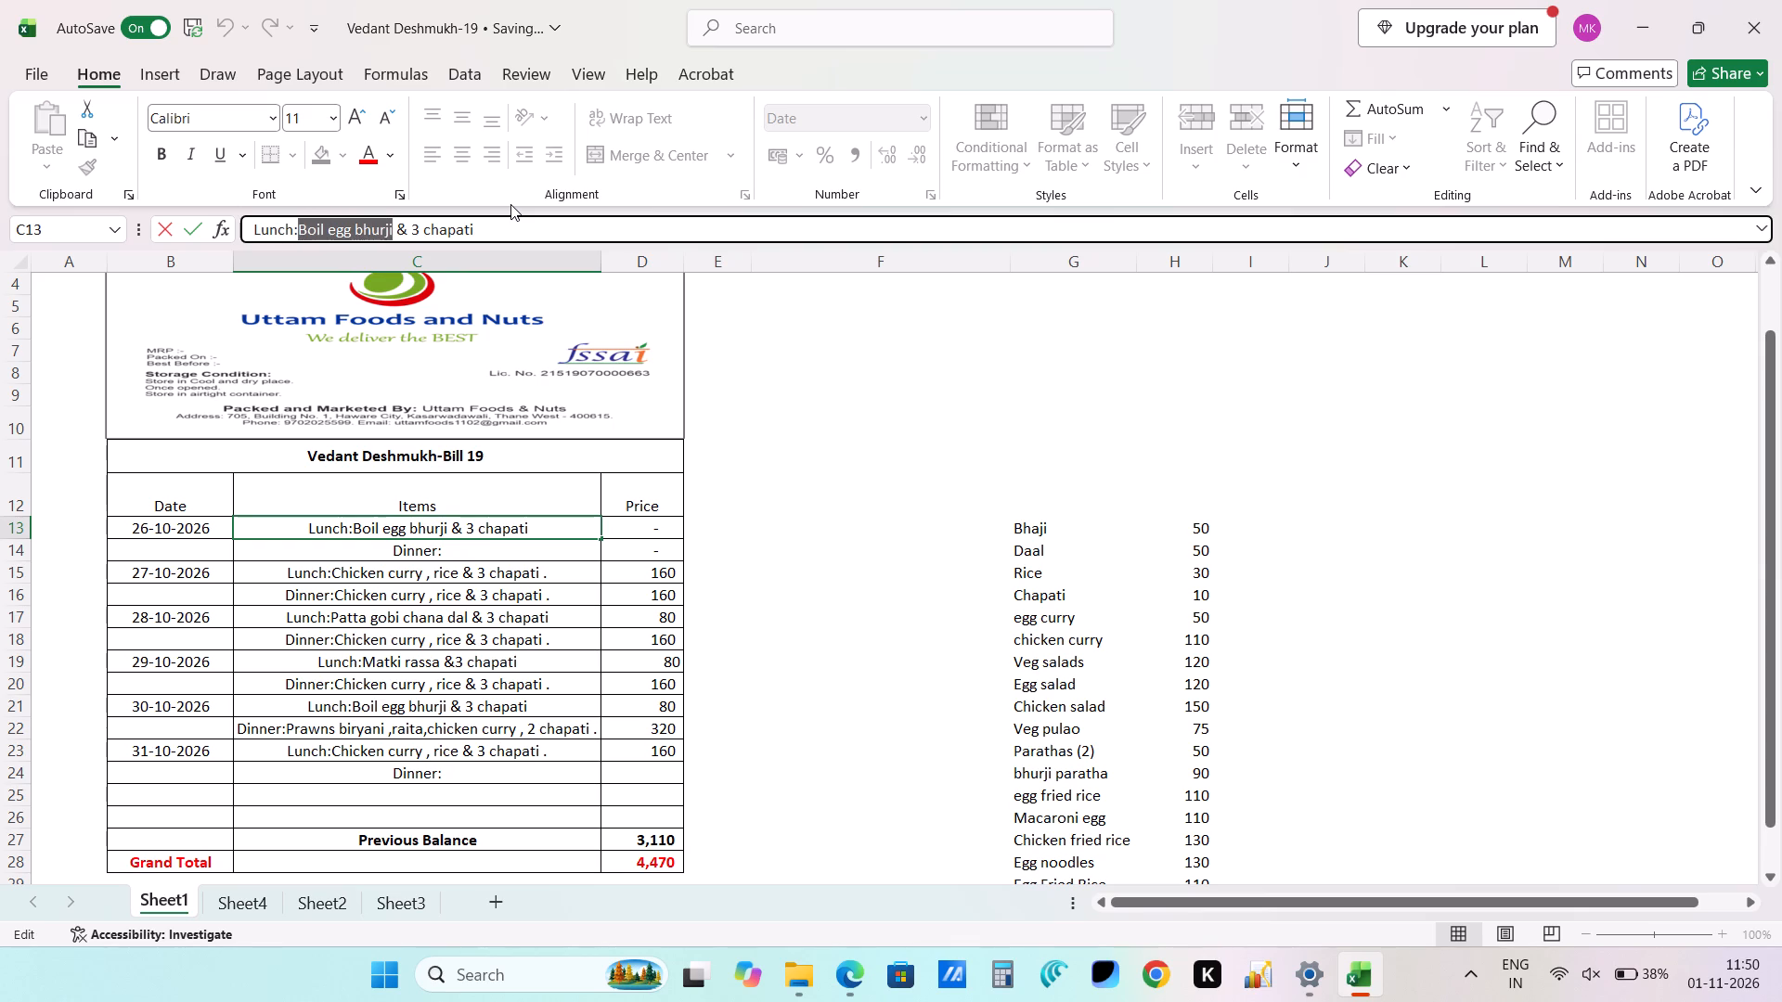
type("Chawli fry")
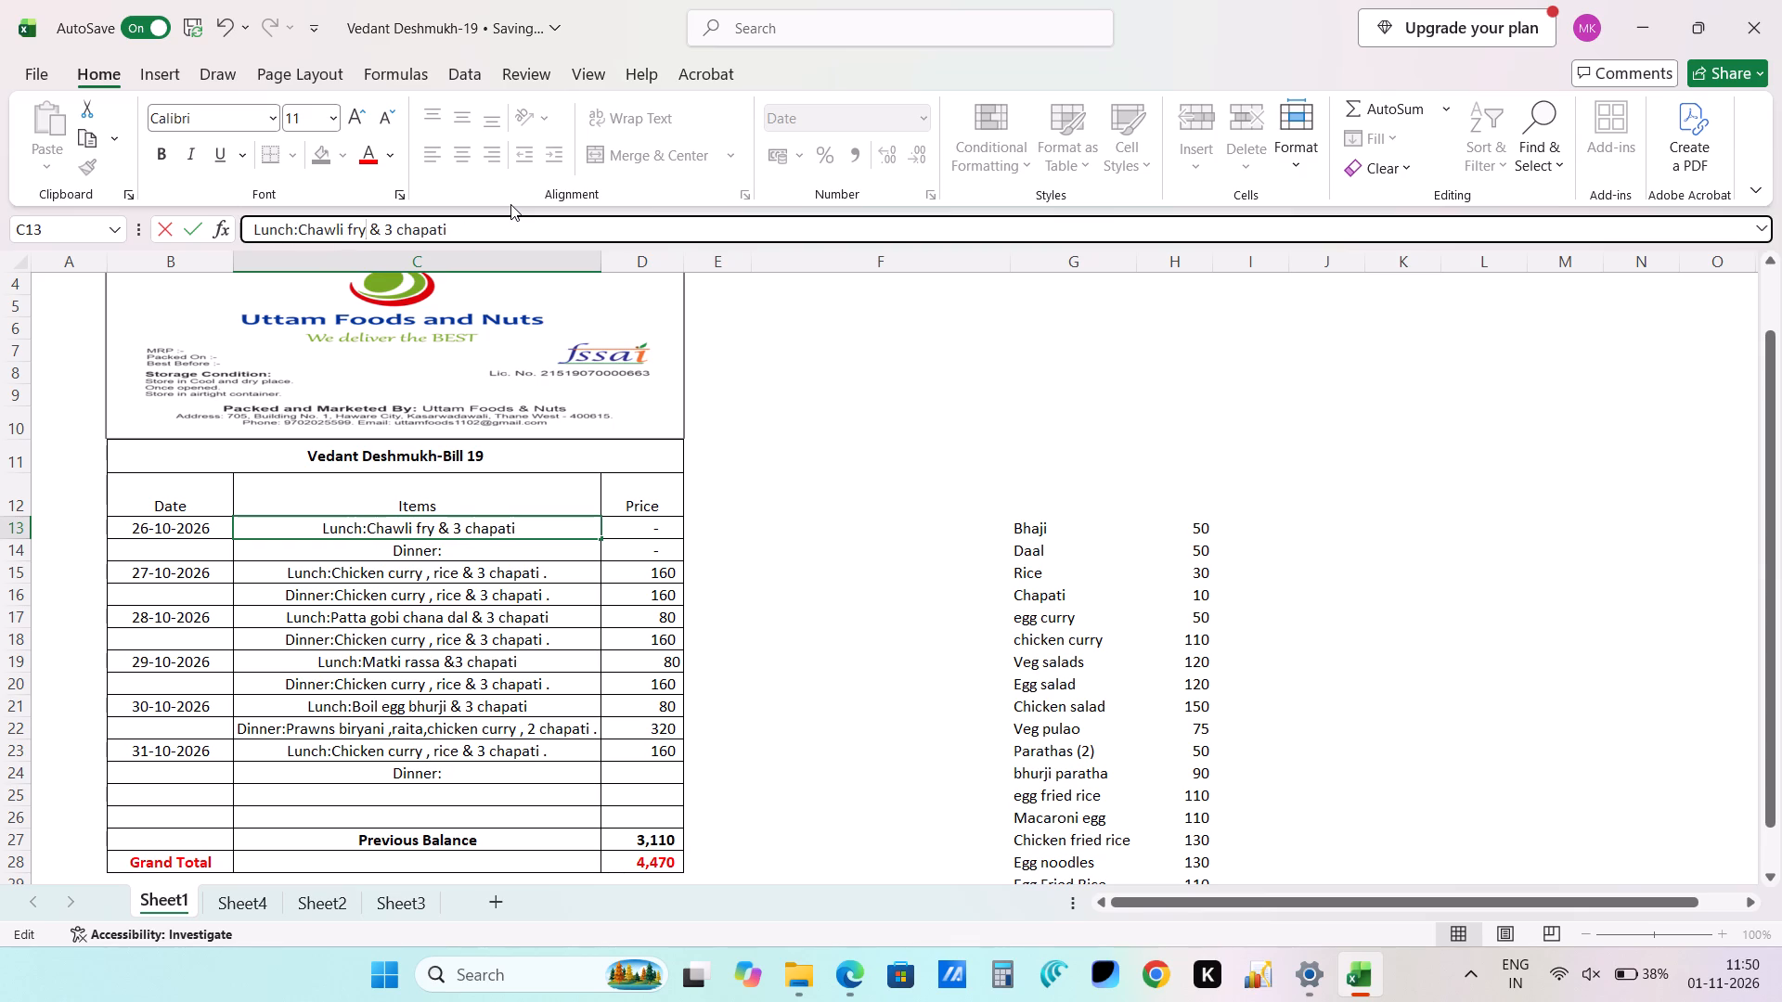
key("Tab")
type("80")
key("Return")
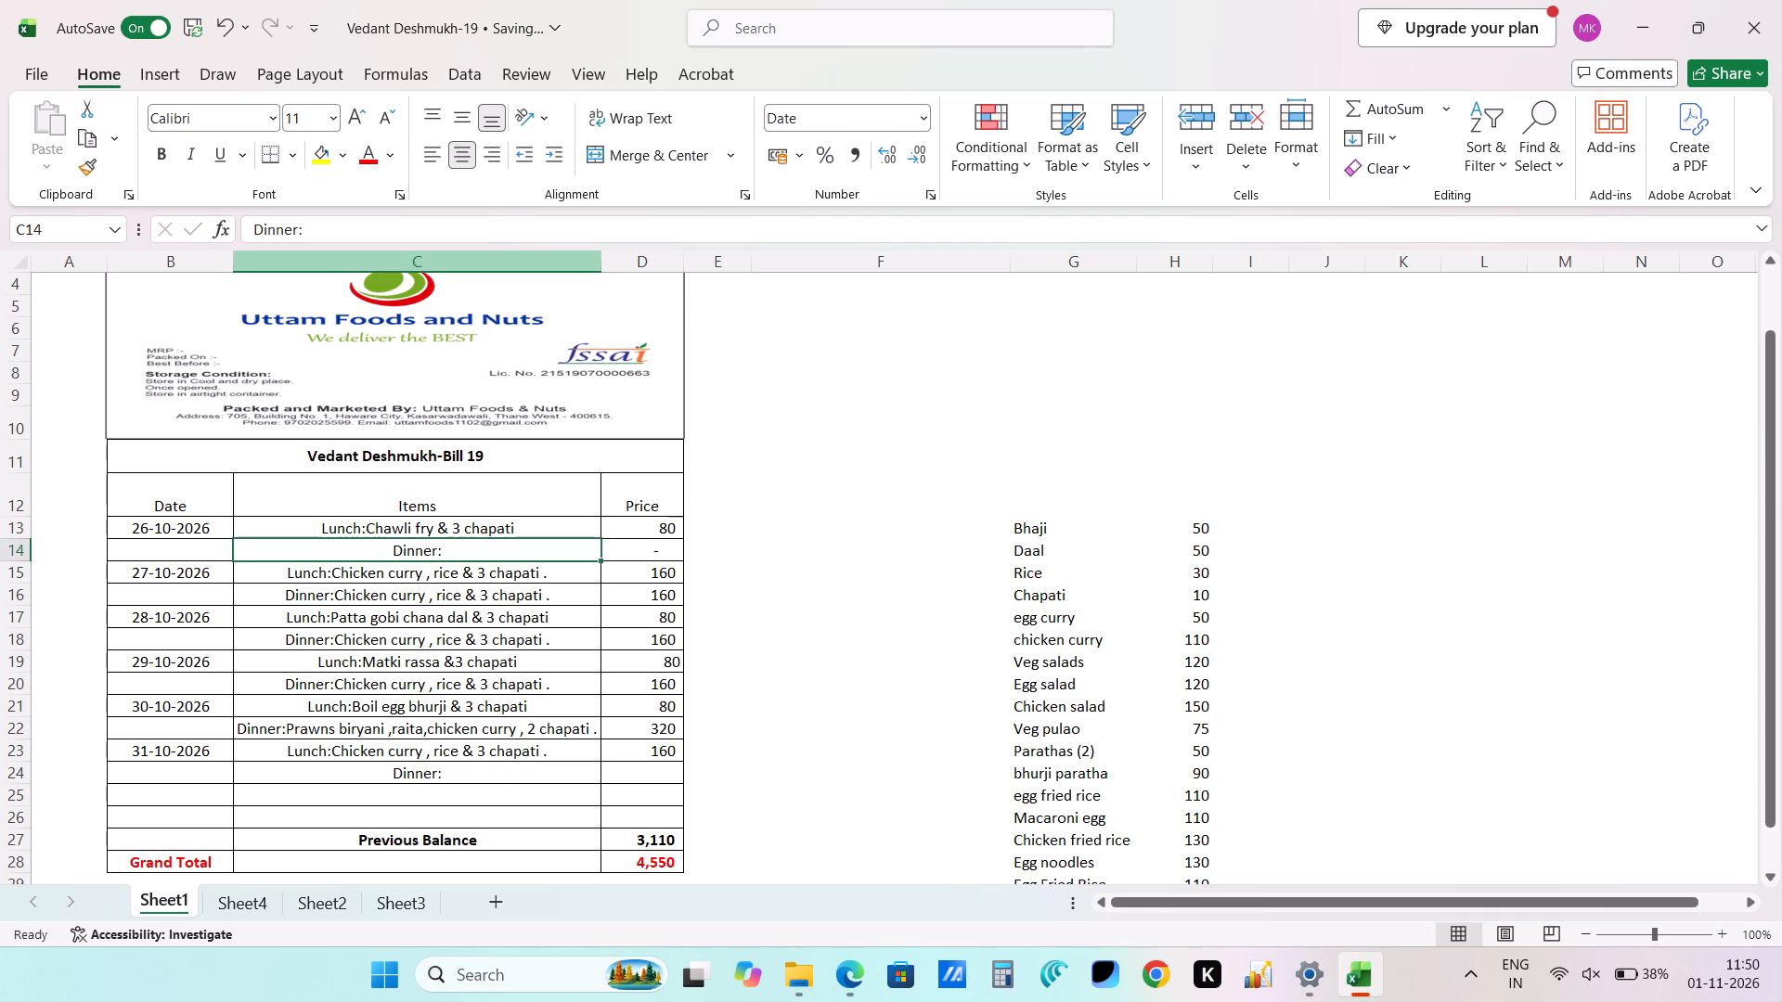
Copy the 28-10-2026 chicken curry dinner item with its price into the 26-10-2026 dinner row, C14:D14.
left_click(430, 645)
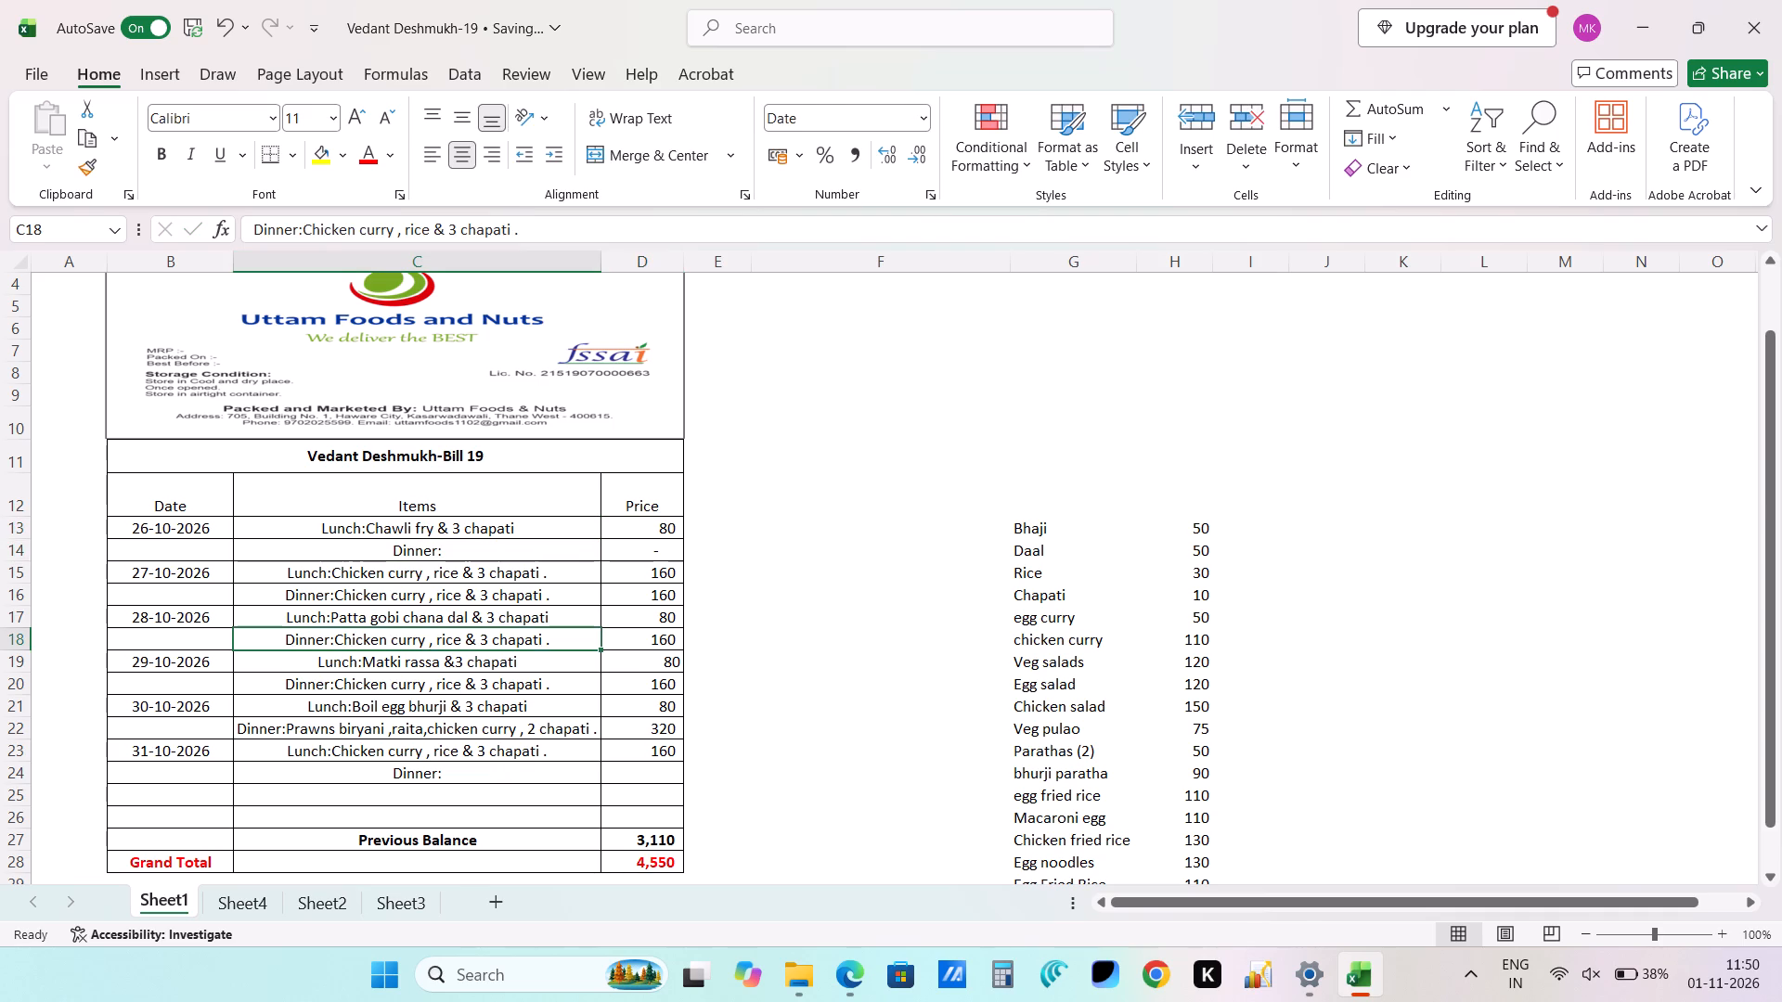
key("shift+Right")
key("ctrl+c")
key("Up")
key("Up")
key("Up")
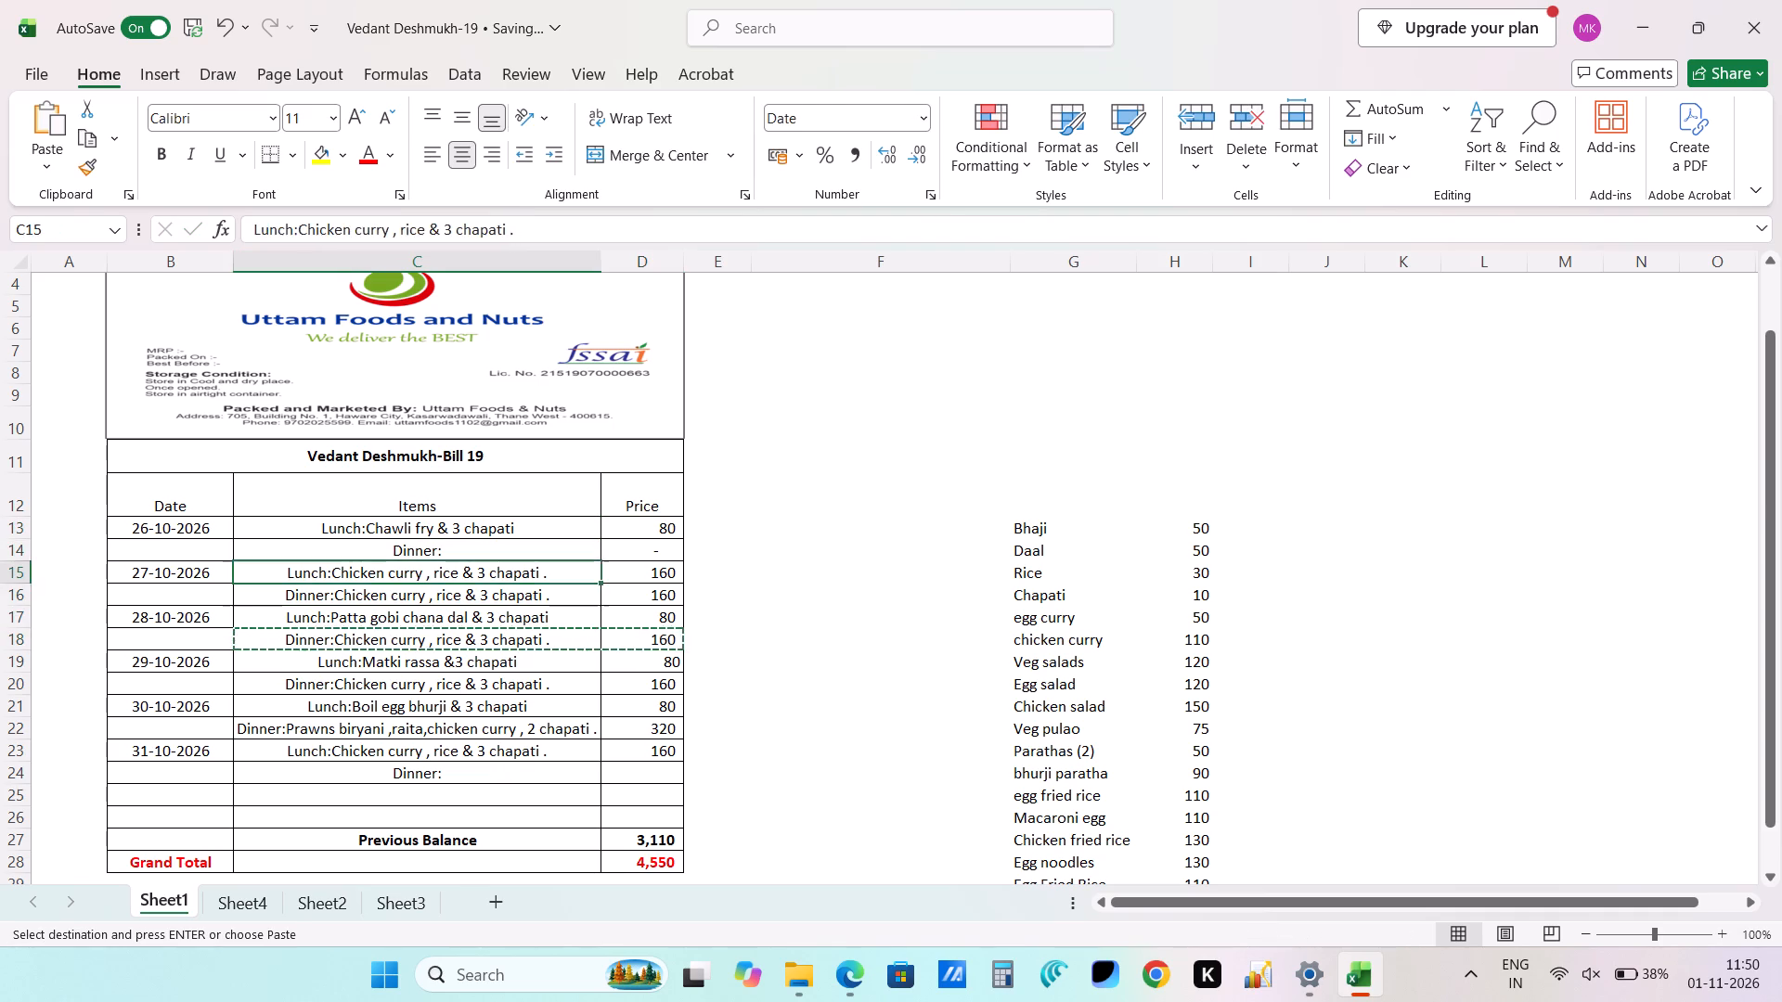
key("Up")
key("Up")
key("Down")
key("Return")
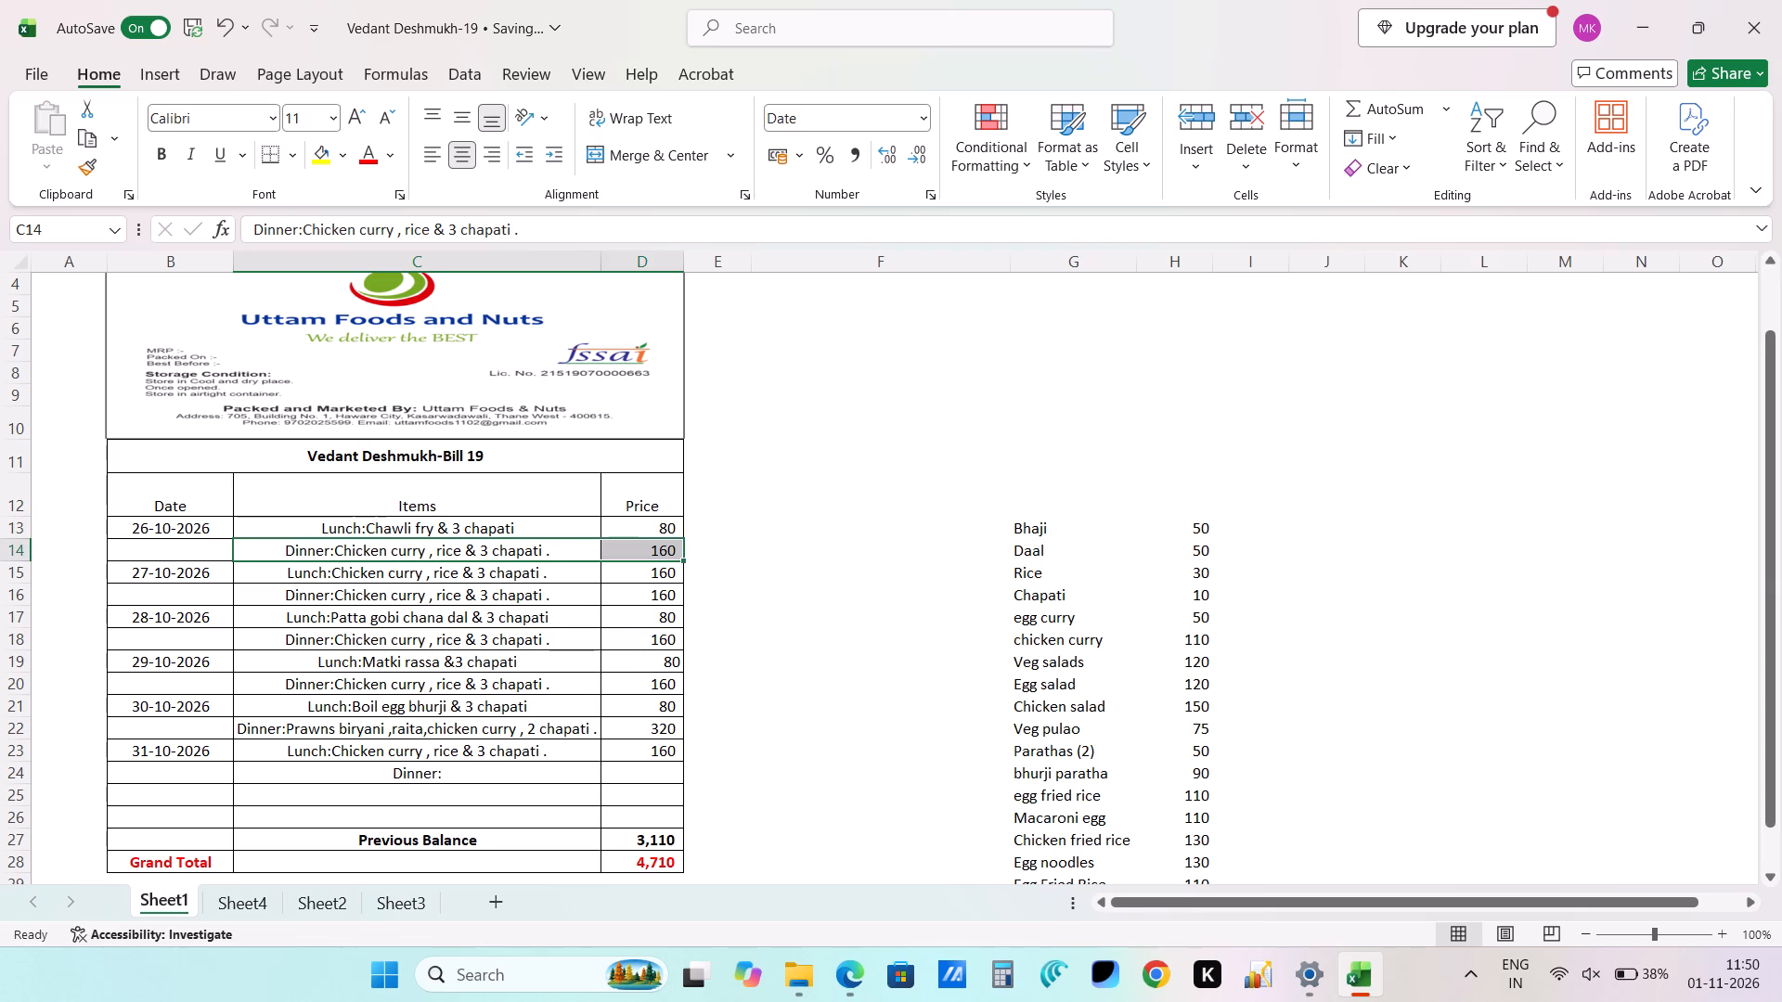
key("Down")
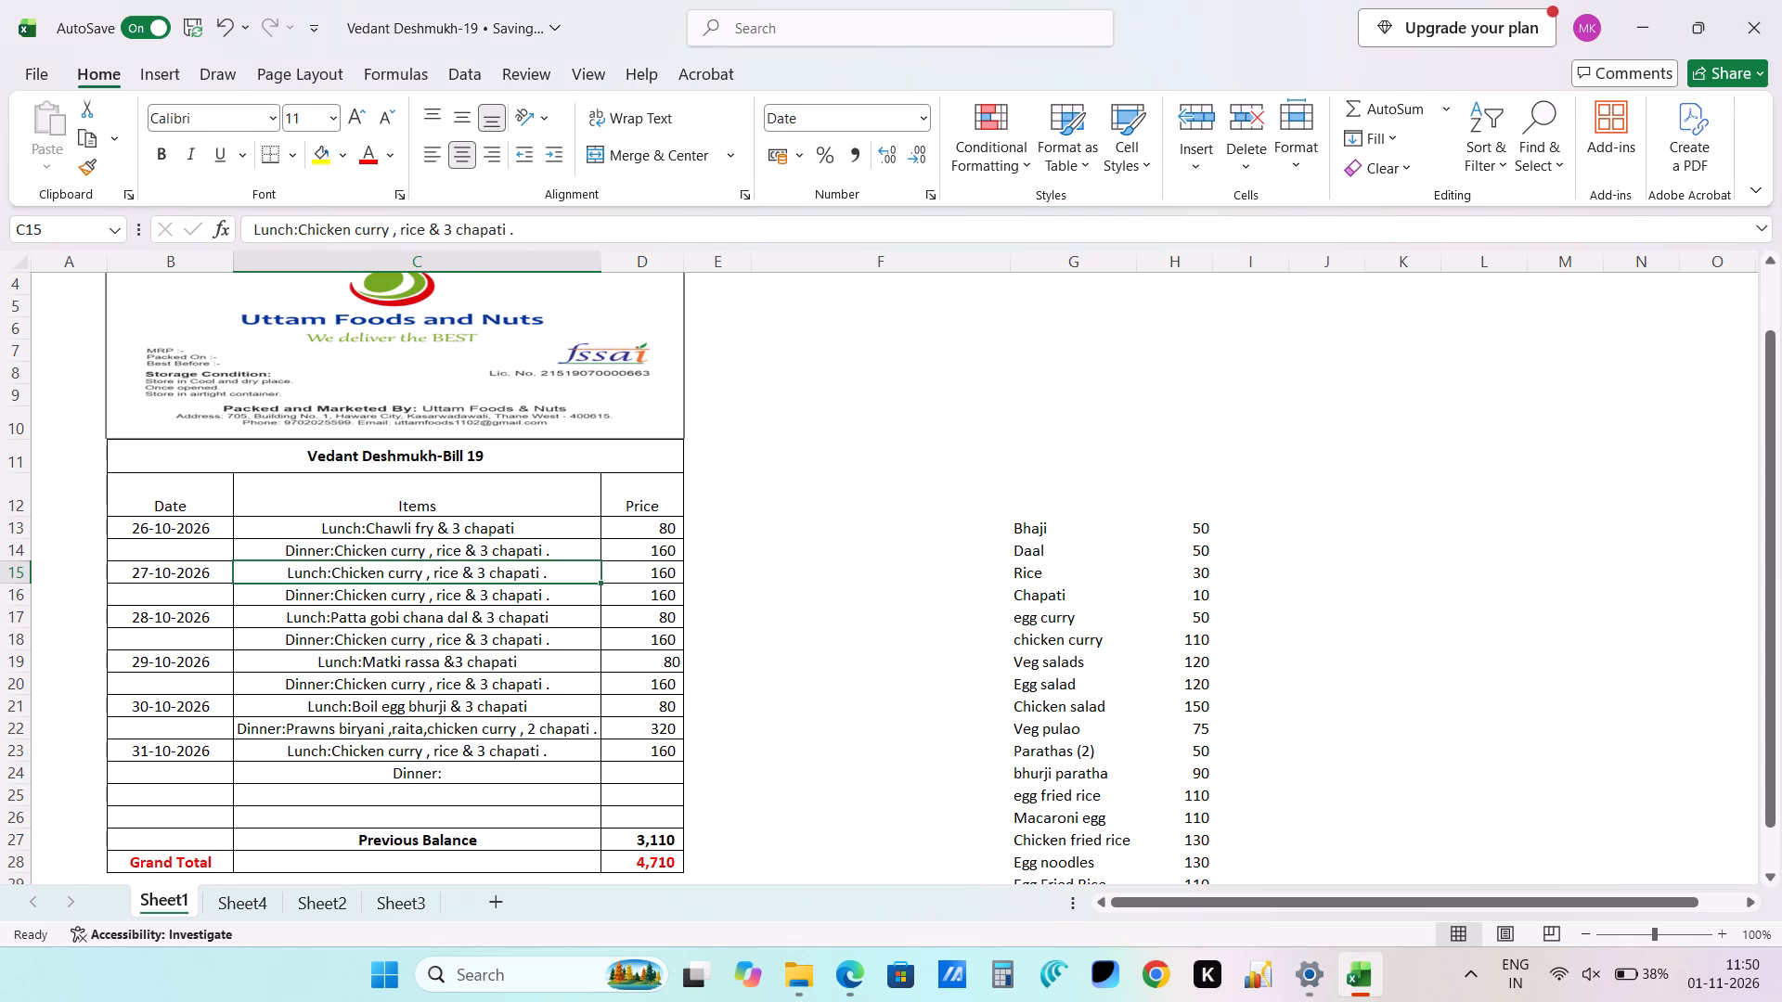
Copy the 30-10-2026 boil egg bhurji lunch item with its price over the 27-10-2026 lunch, C15:D15.
left_click(424, 711)
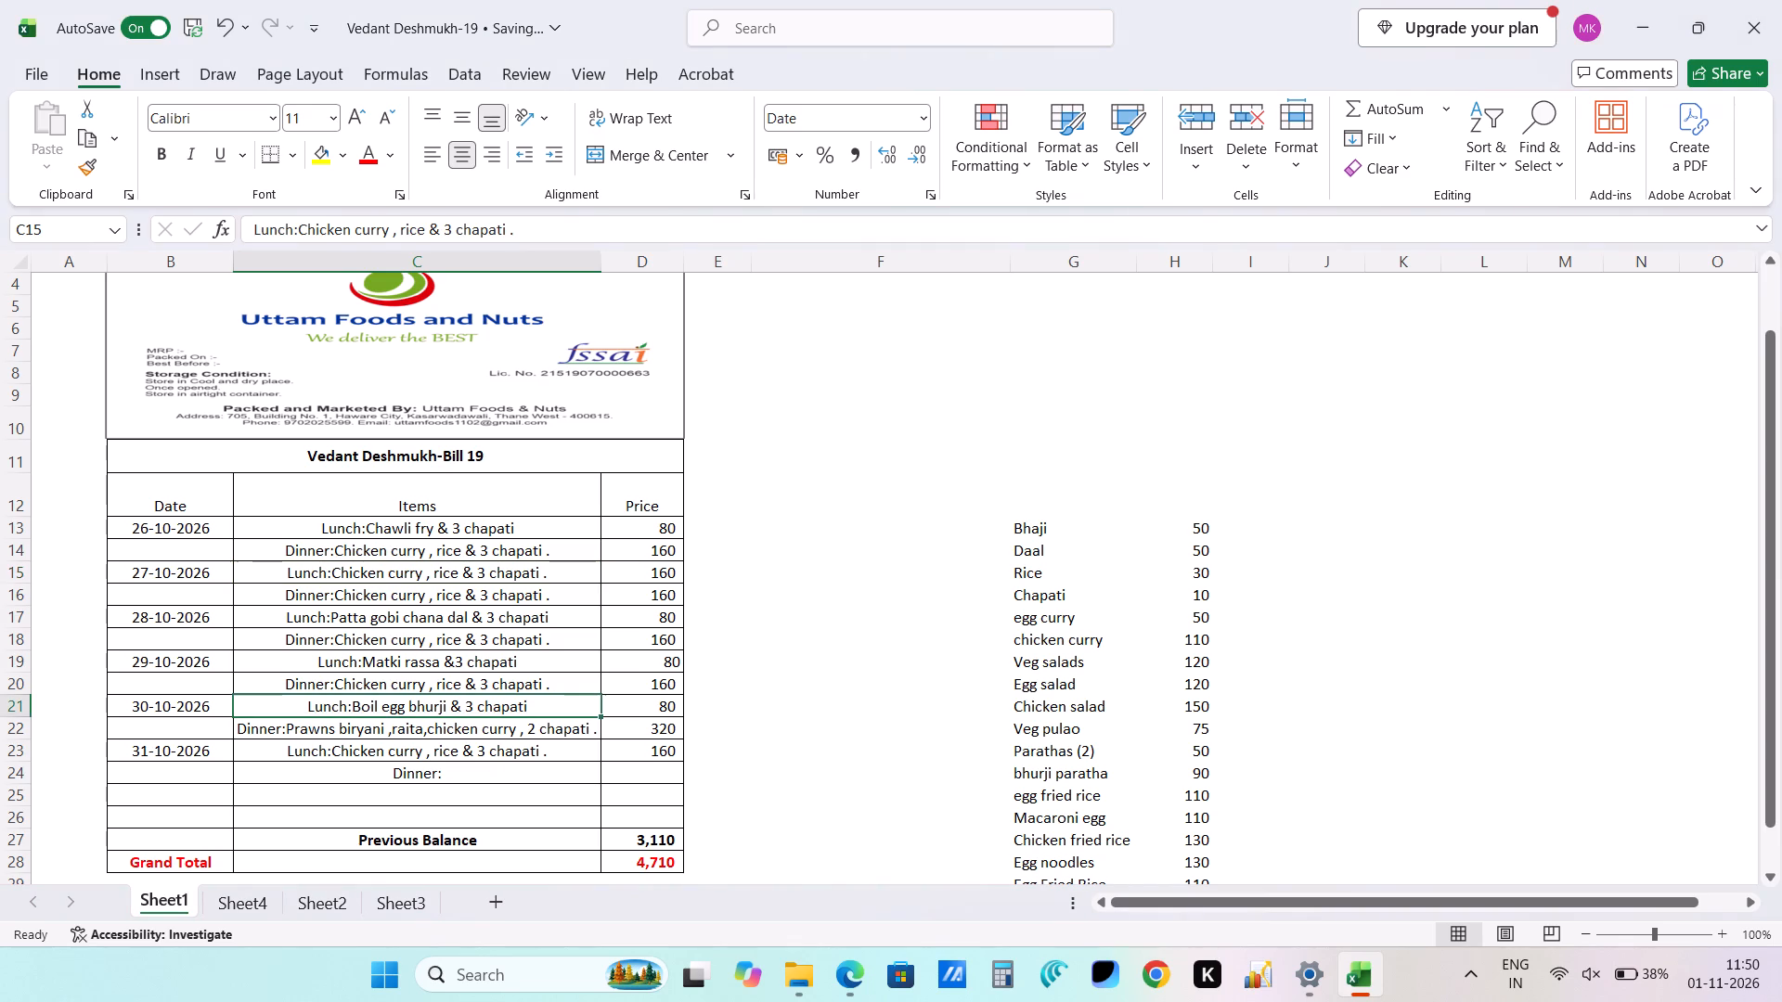
key("shift+Right")
key("ctrl+c")
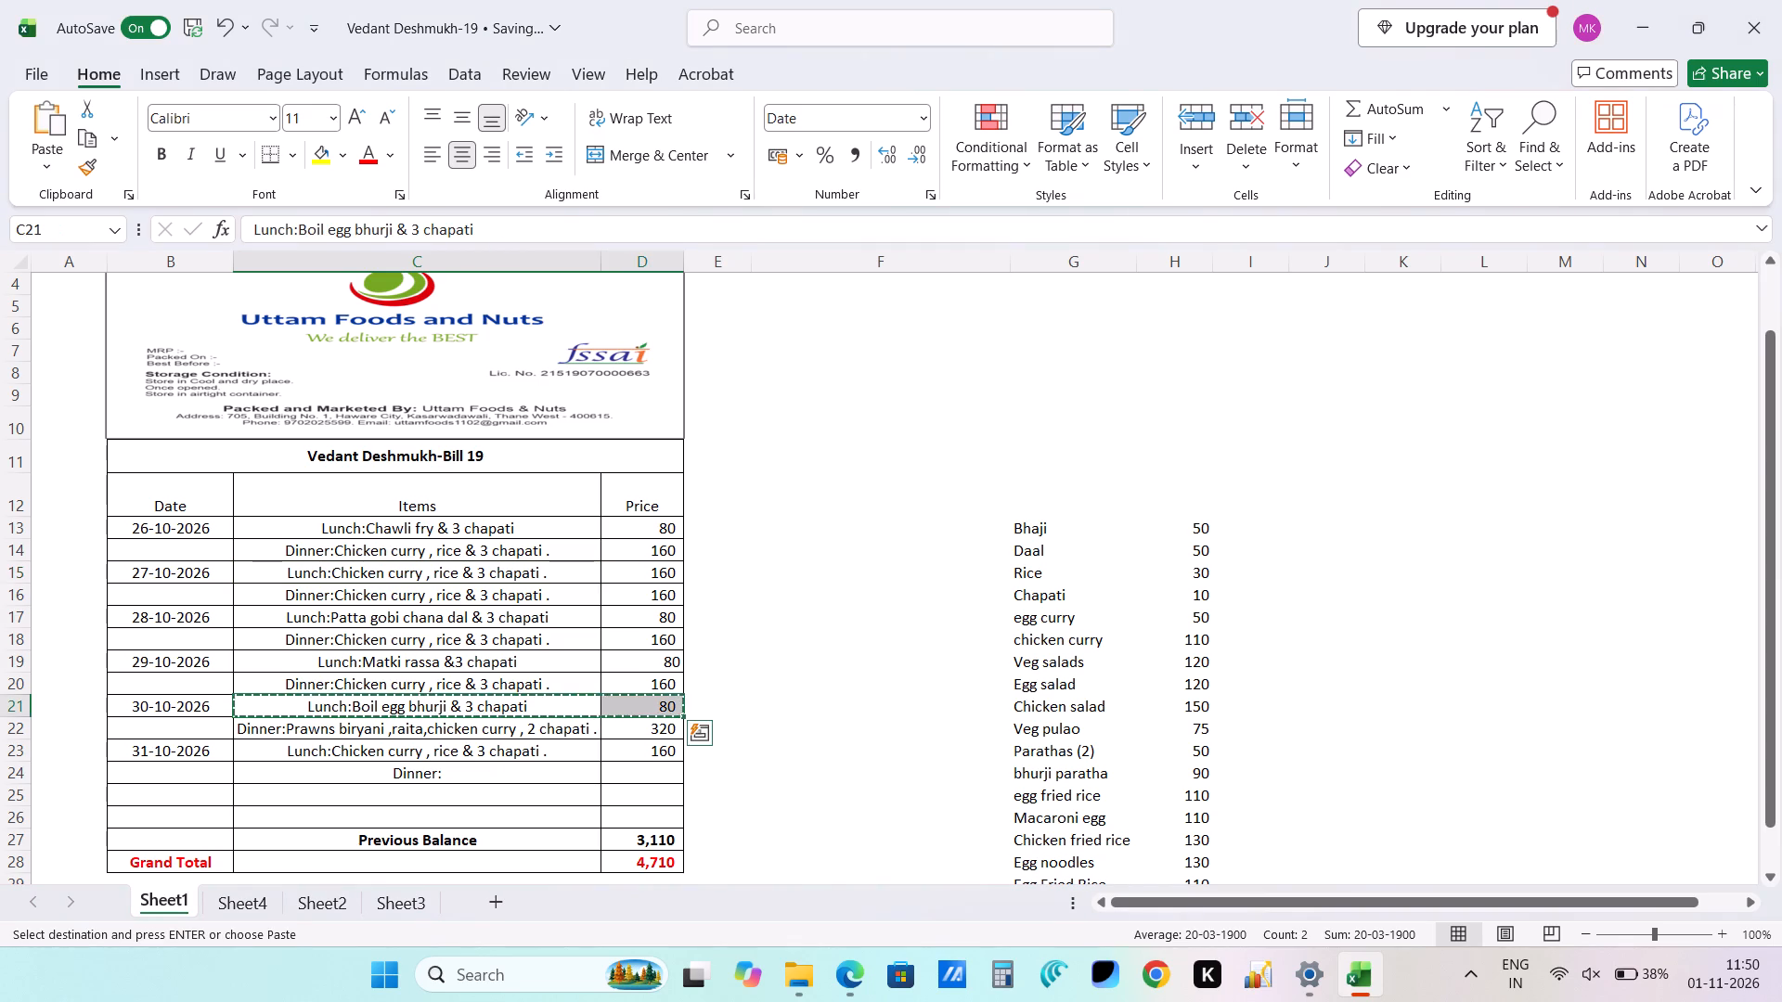
key("Up")
key("Up")
key("Up")
key("Up")
key("Up")
key("Up")
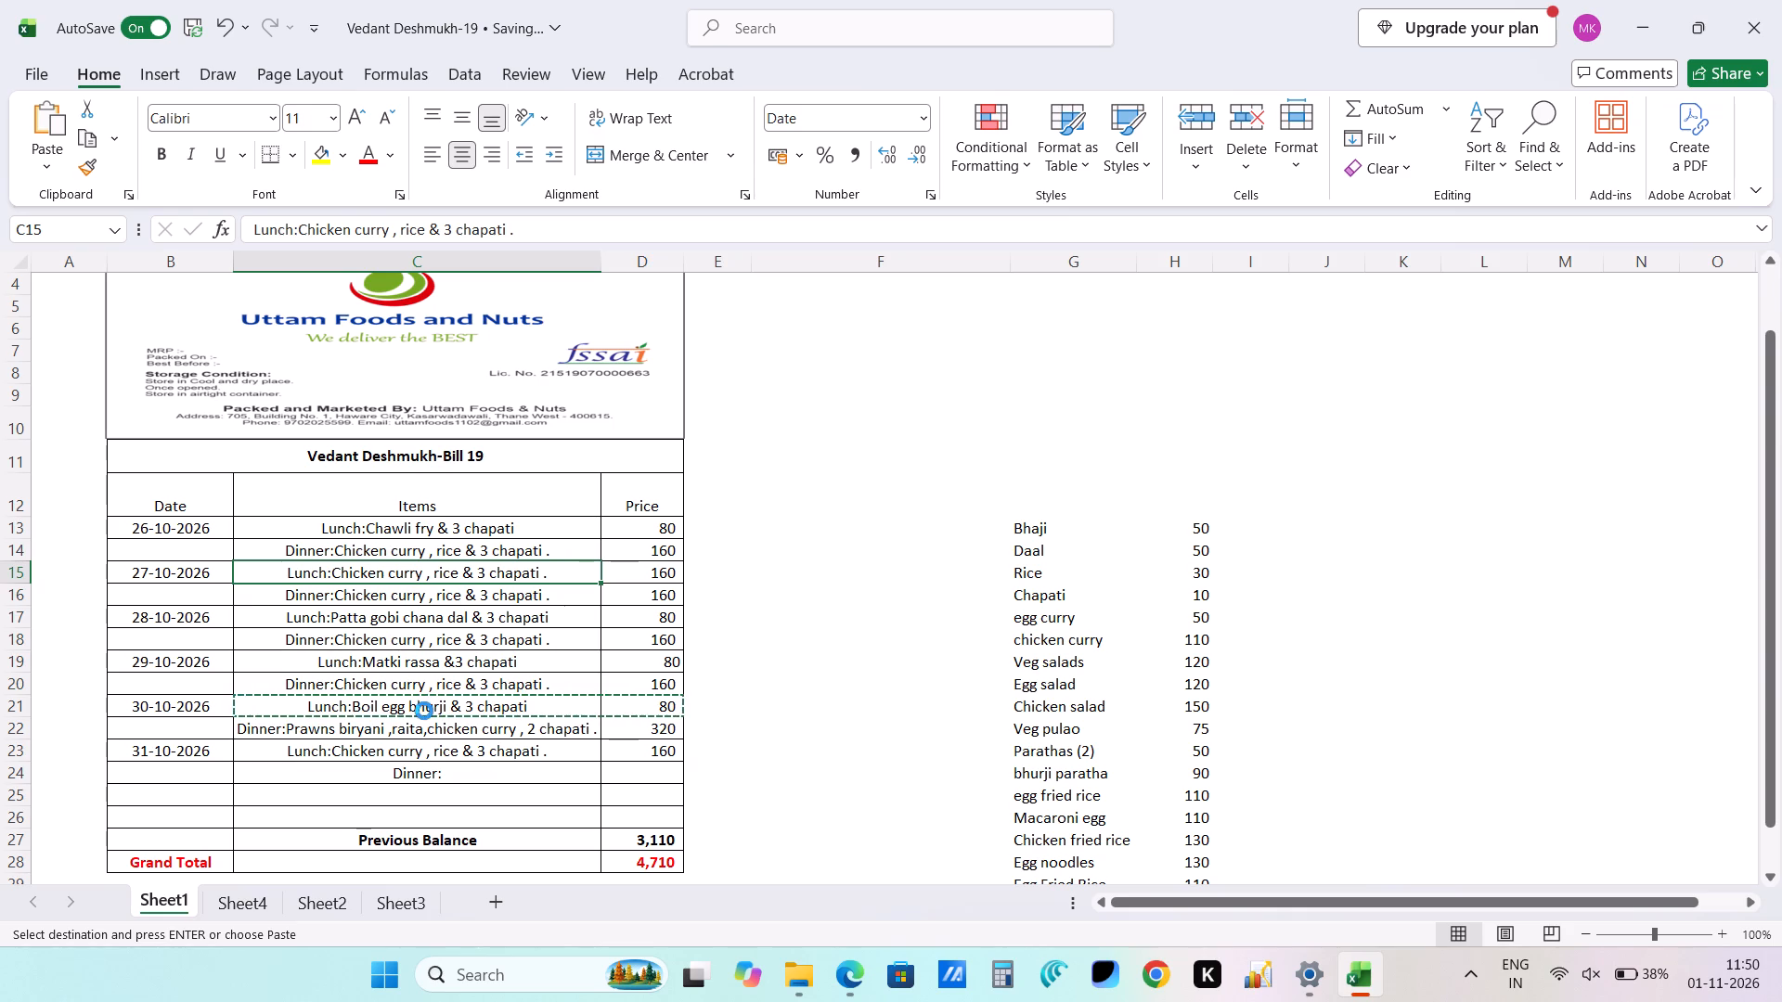
key("Return")
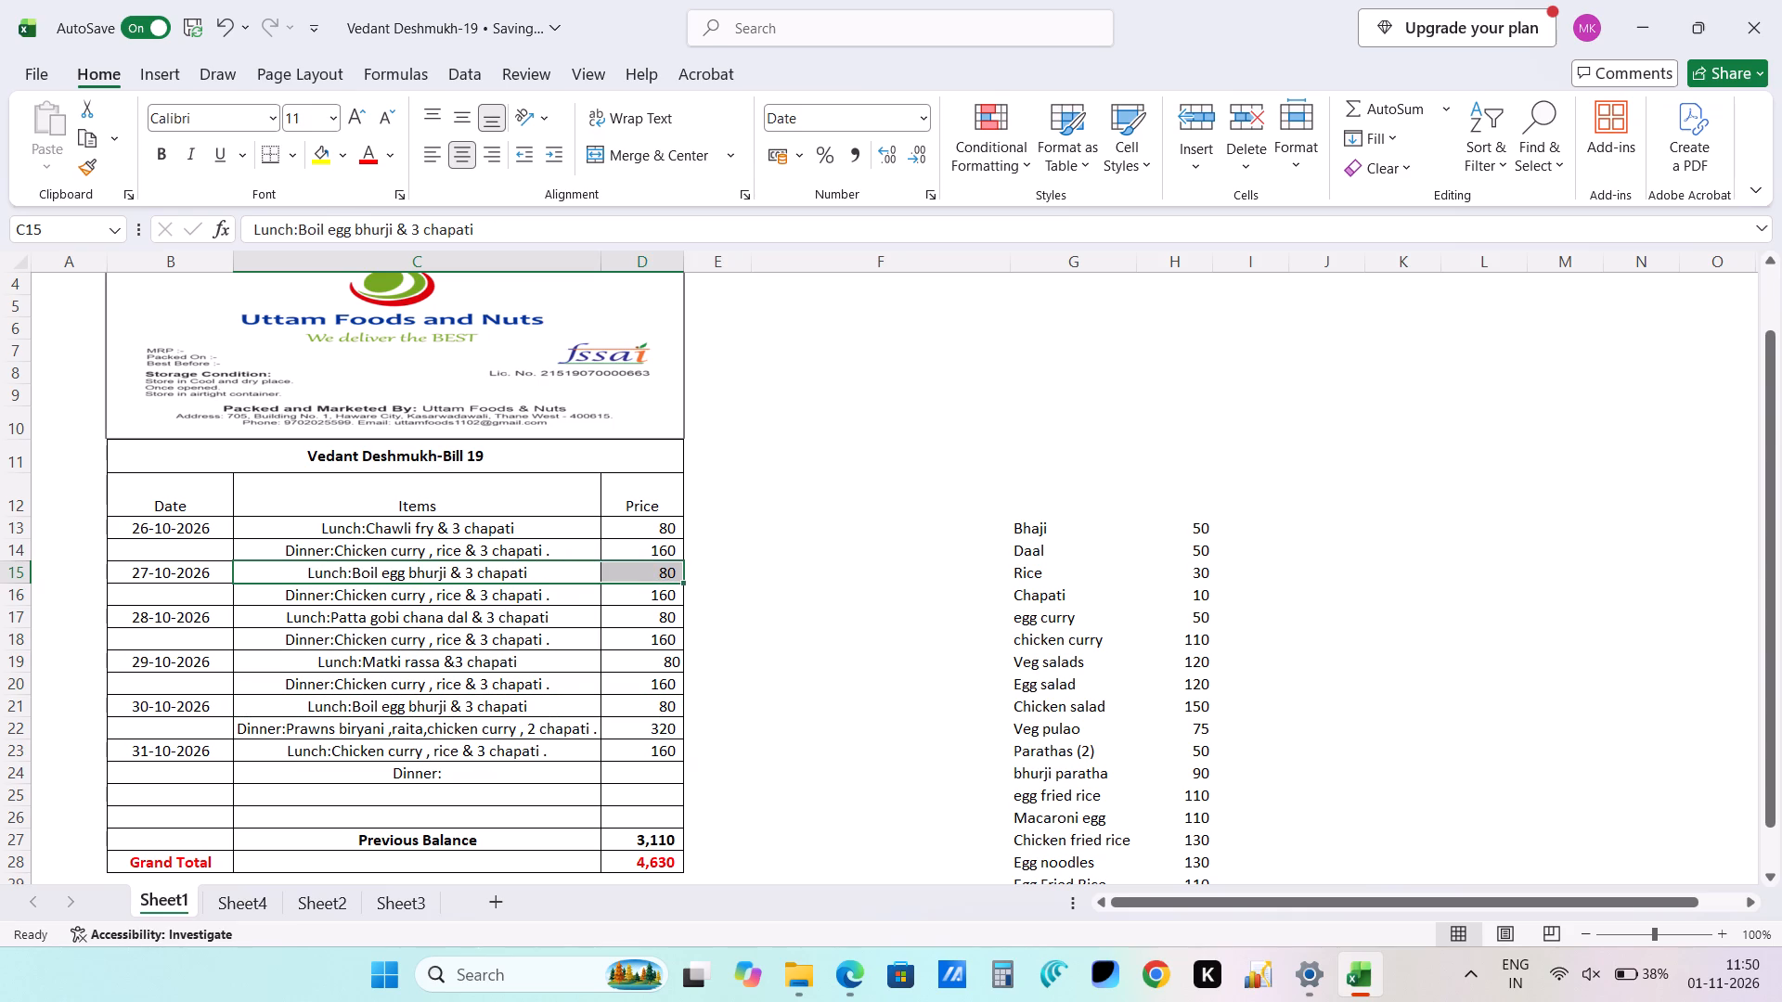
Change the 27-10-2026 lunch item in C15 to read Lunch:Egg bhurji & 3 chapati.
double_click(385, 573)
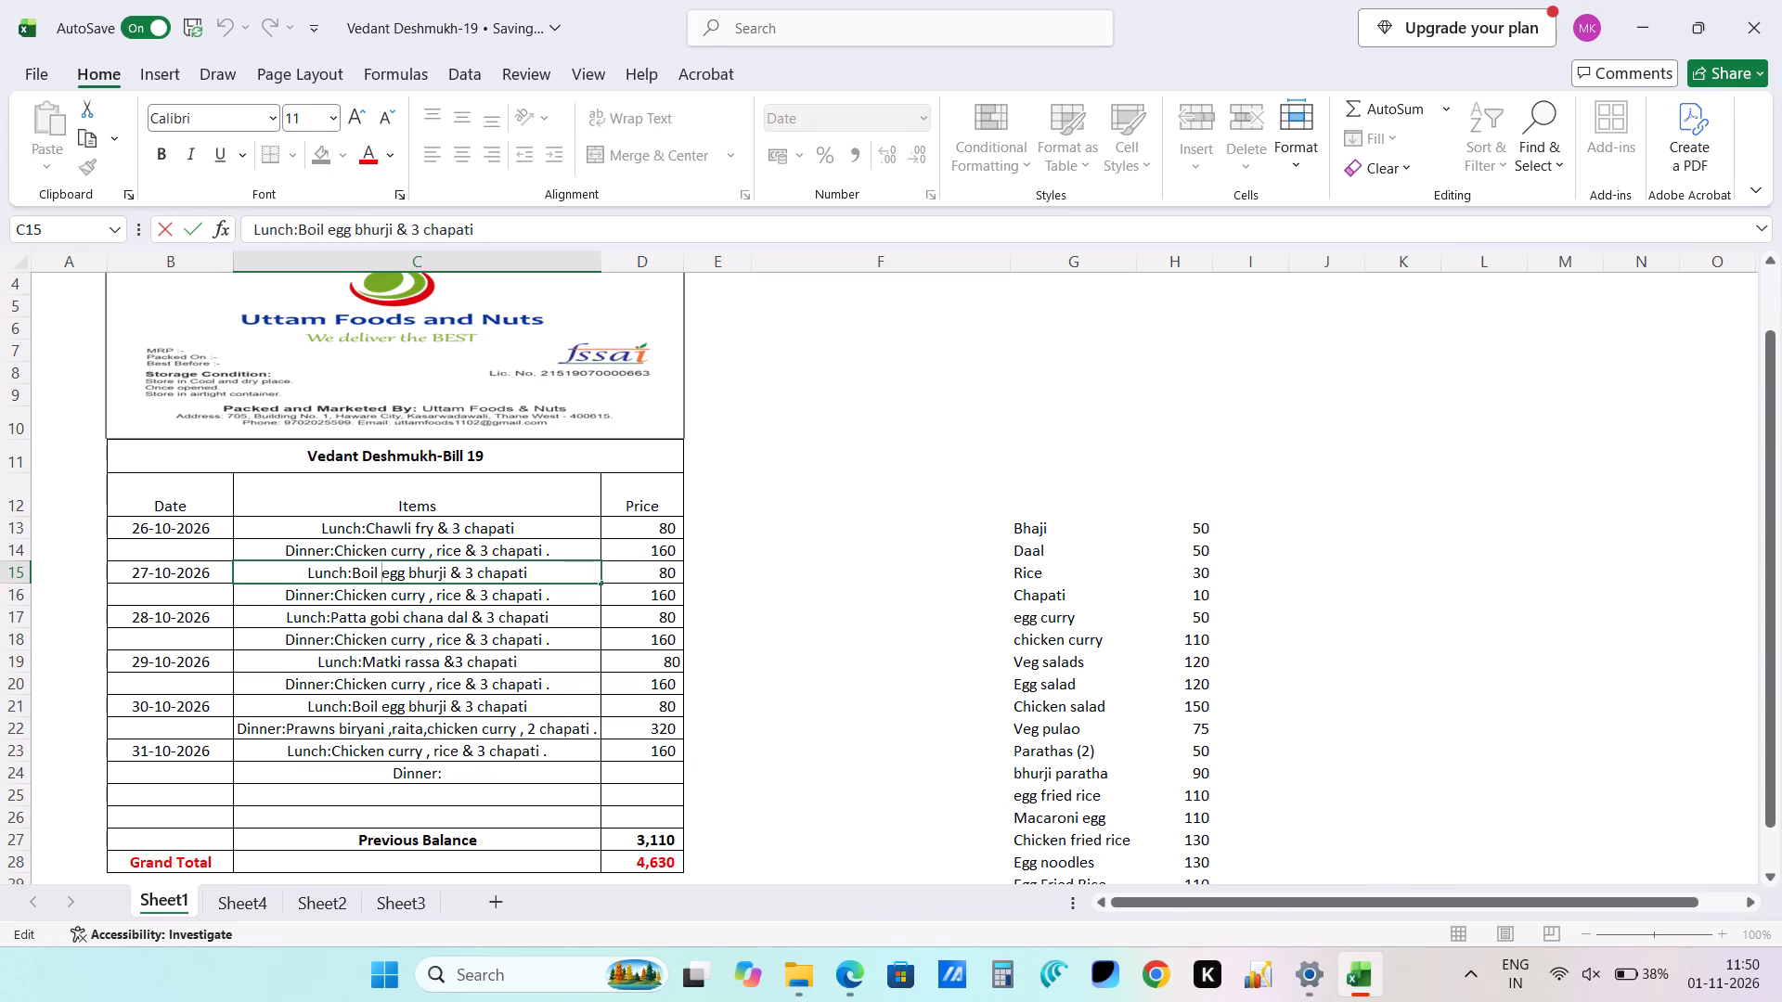
key("Right")
key("shift+Left")
key("shift+Left")
key("shift+Left")
key("shift+Left")
key("shift+Left")
key("shift+Left")
key("shift+e")
key("Tab")
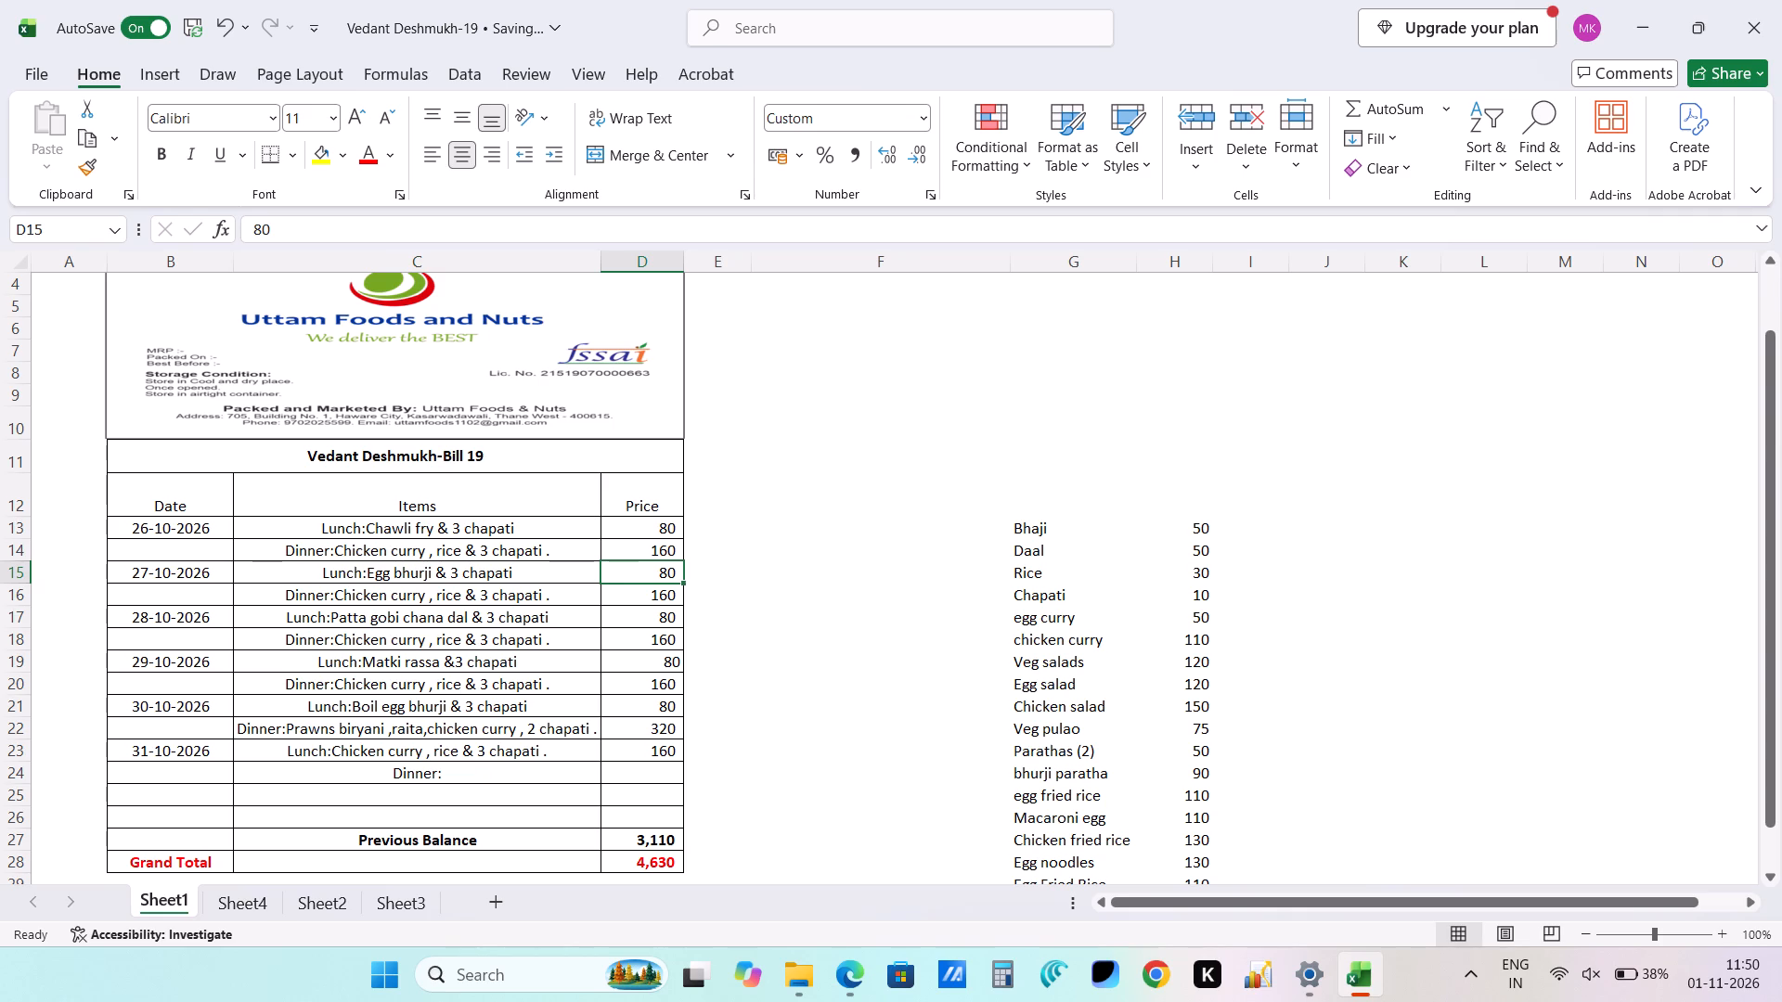
Copy the 26-10-2026 chicken curry dinner item with its price into the 27-10-2026 dinner row, C16:D16.
left_click(443, 559)
key("shift+Right")
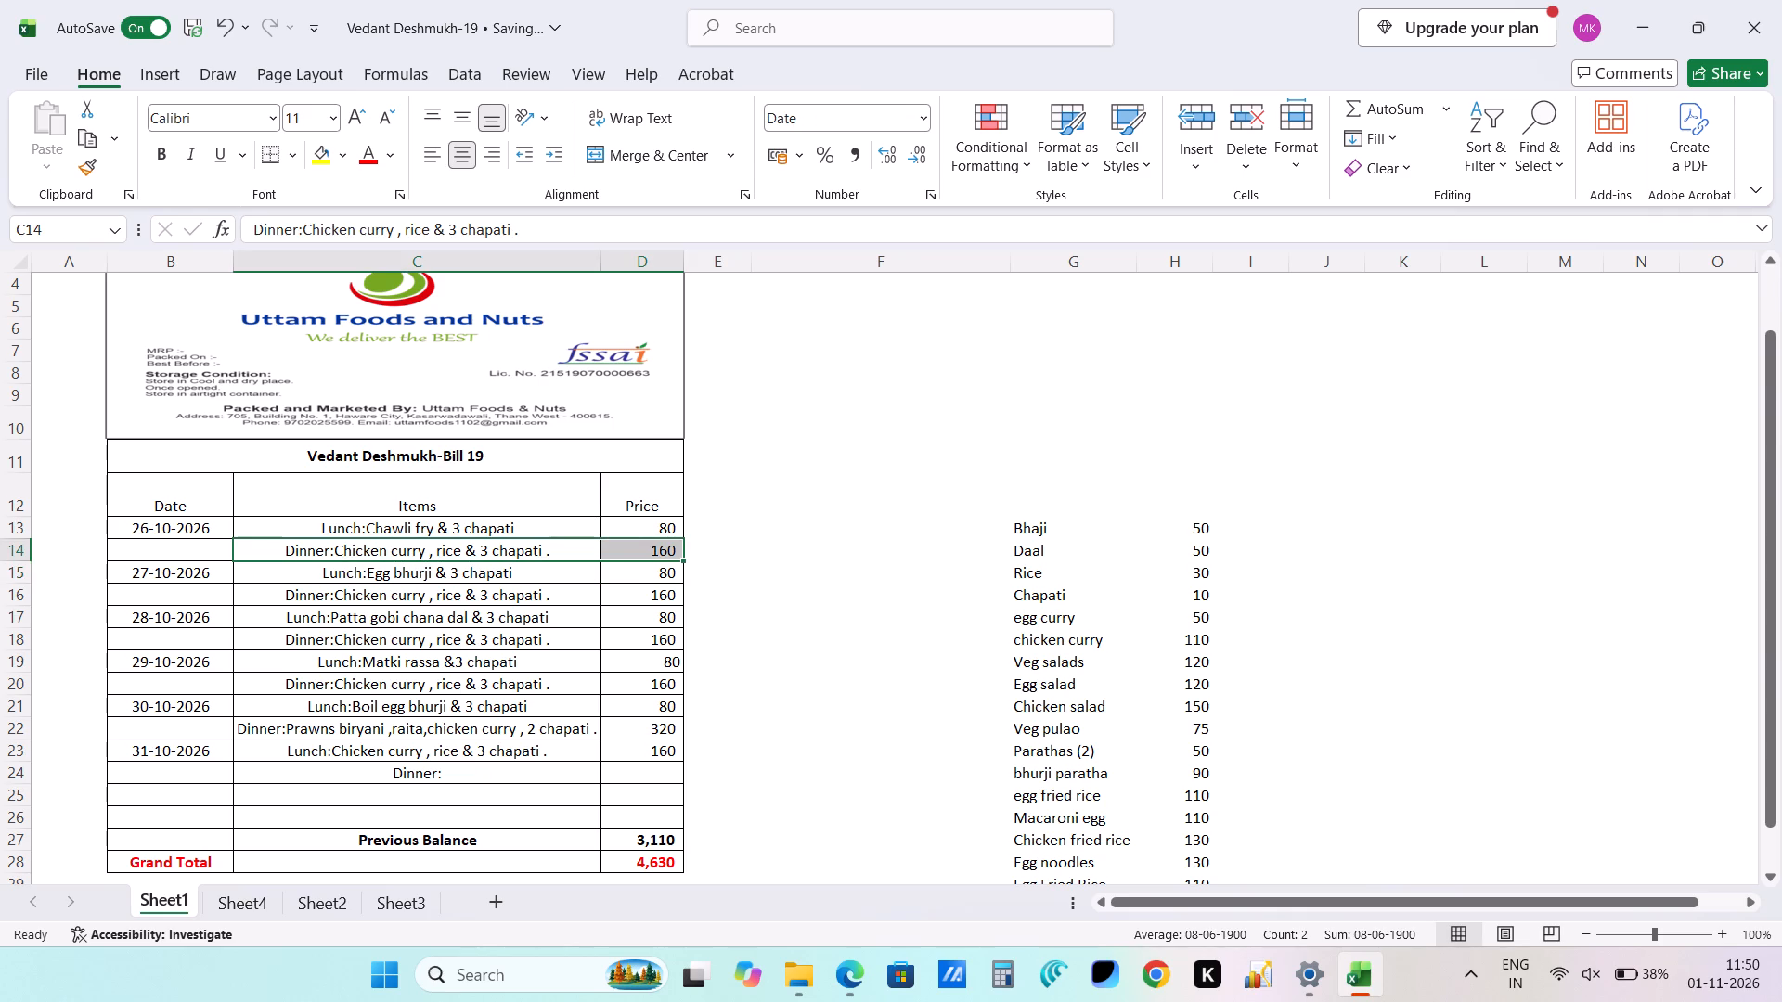
key("ctrl+c")
key("Down")
key("Down")
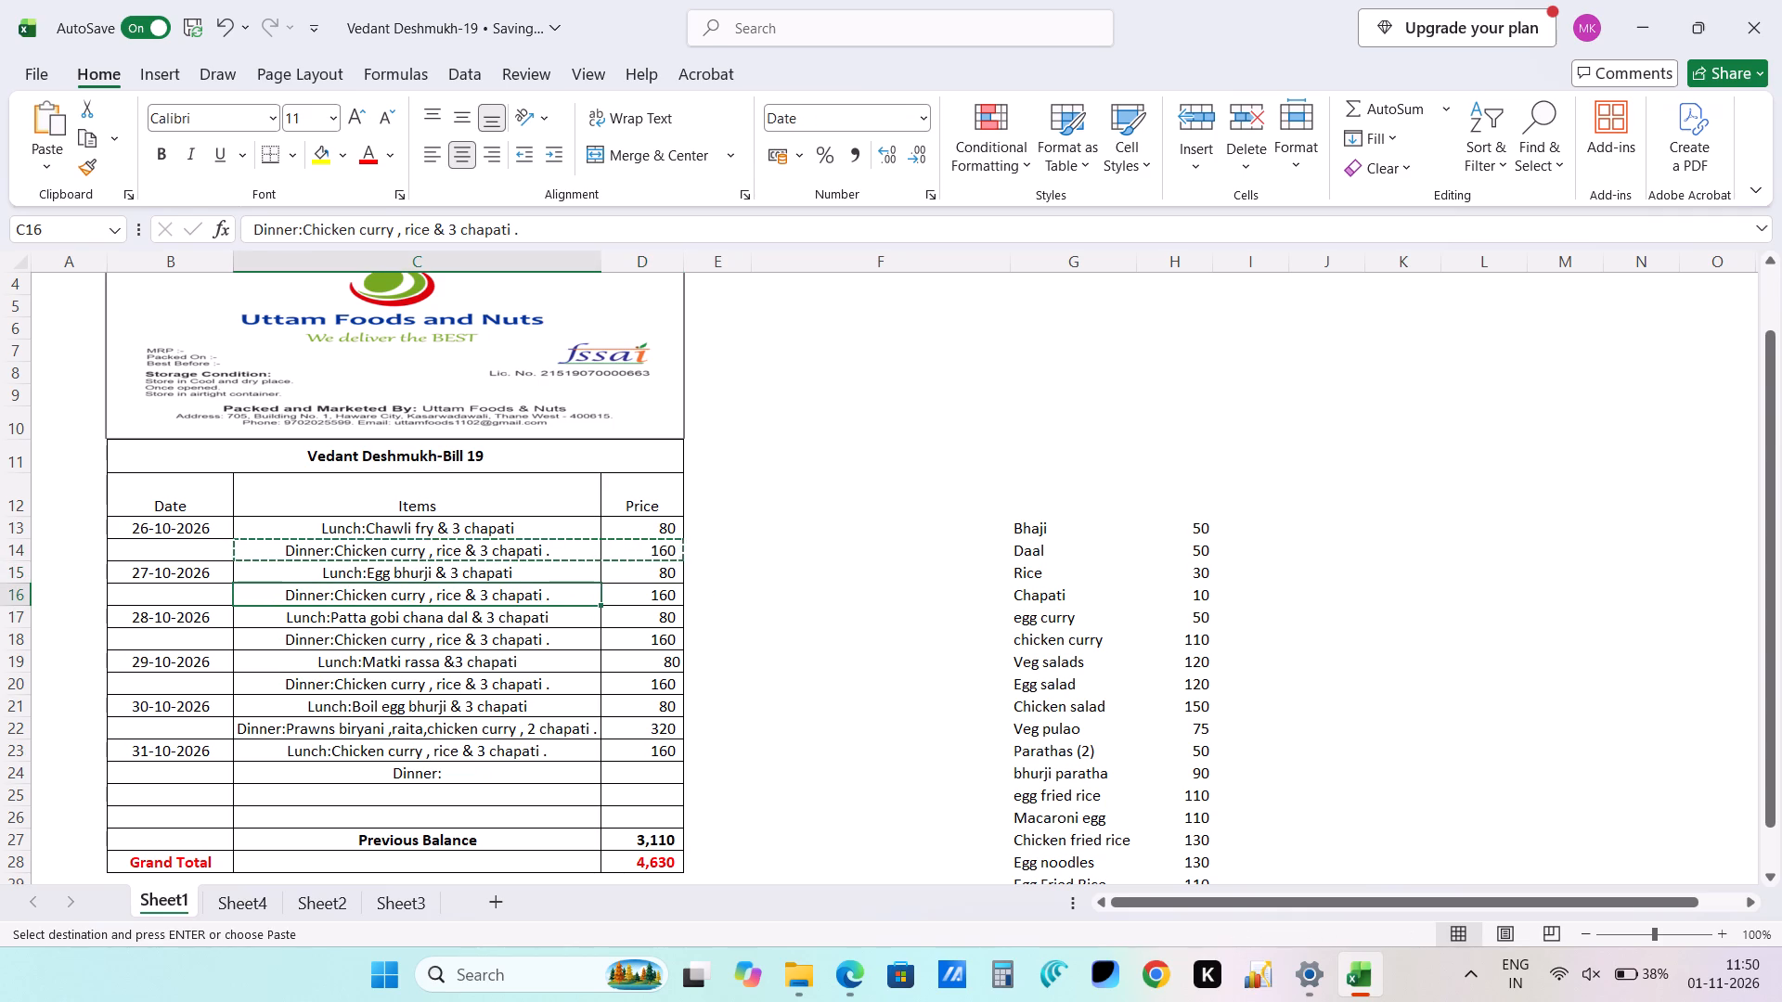
key("Return")
Replace the 28-10-2026 lunch item in C17 with Aloo paratha(3),achaar & dahi, keeping the Lunch: prefix.
key("Down")
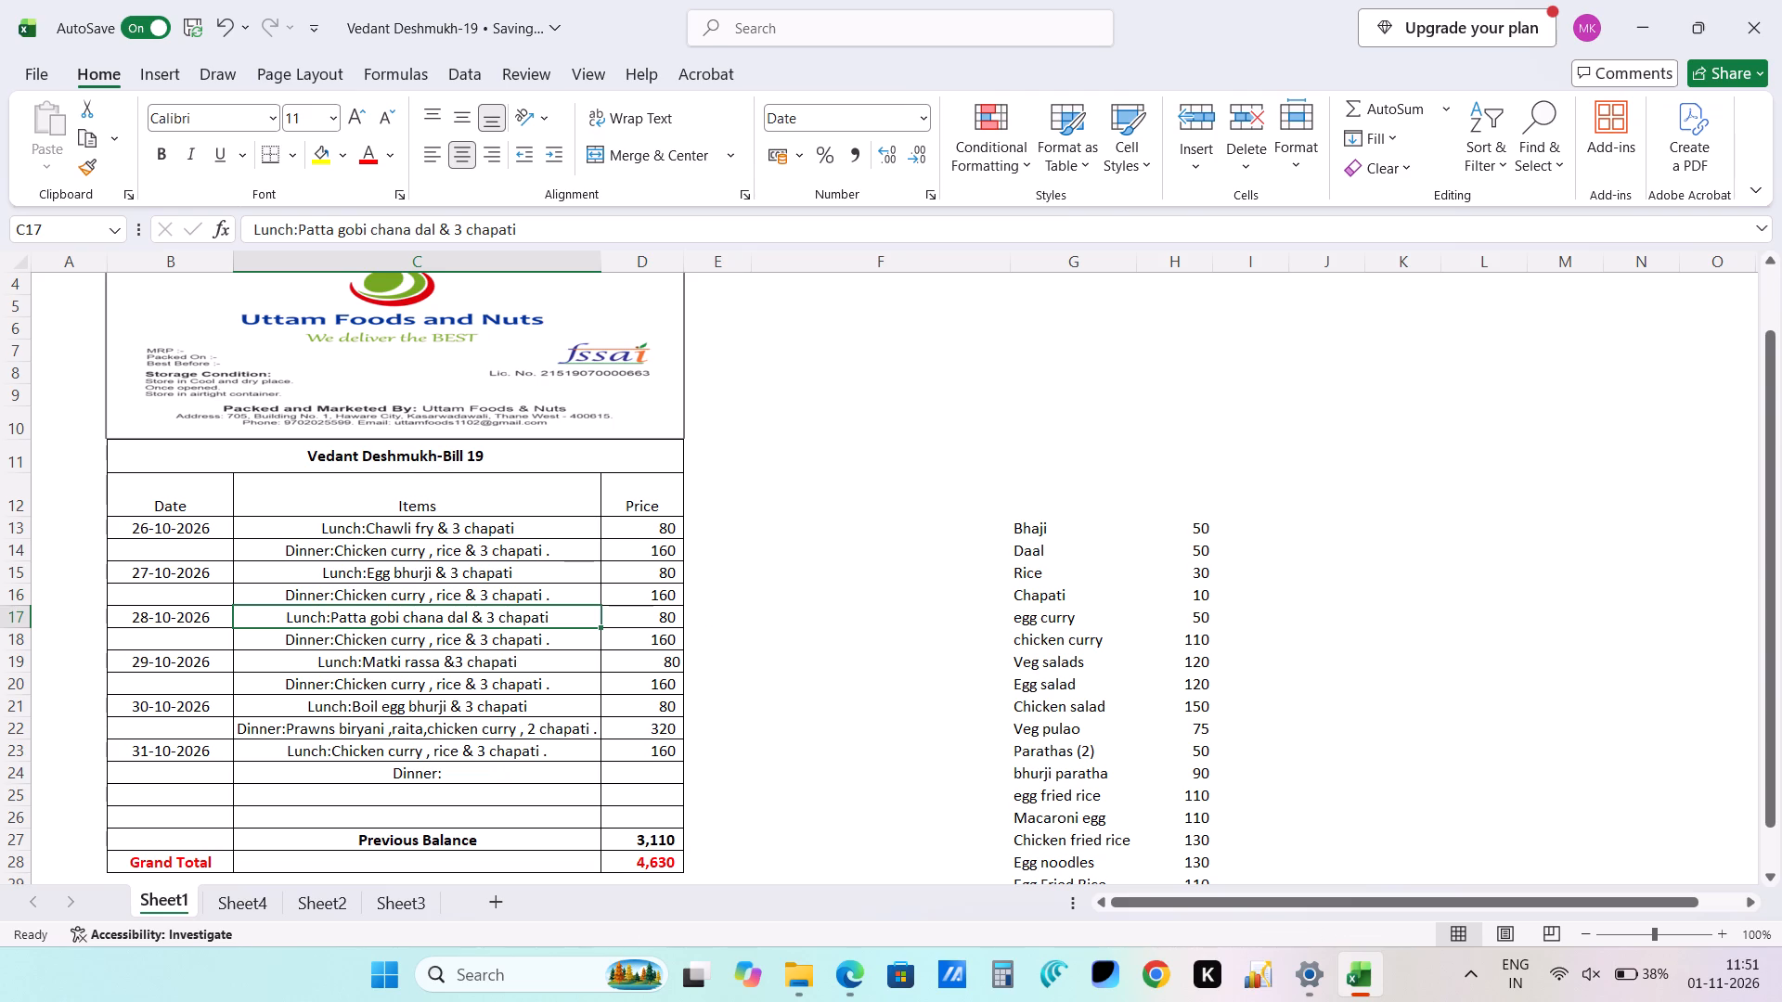
left_click(571, 238)
key("BackSpace")
key("BackSpace")
key("BackSpace")
key("BackSpace")
key("BackSpace")
key("BackSpace")
key("BackSpace")
key("BackSpace")
key("BackSpace")
key("BackSpace")
key("BackSpace")
key("BackSpace")
key("BackSpace")
key("BackSpace")
key("BackSpace")
key("BackSpace")
key("BackSpace")
key("BackSpace")
key("BackSpace")
key("BackSpace")
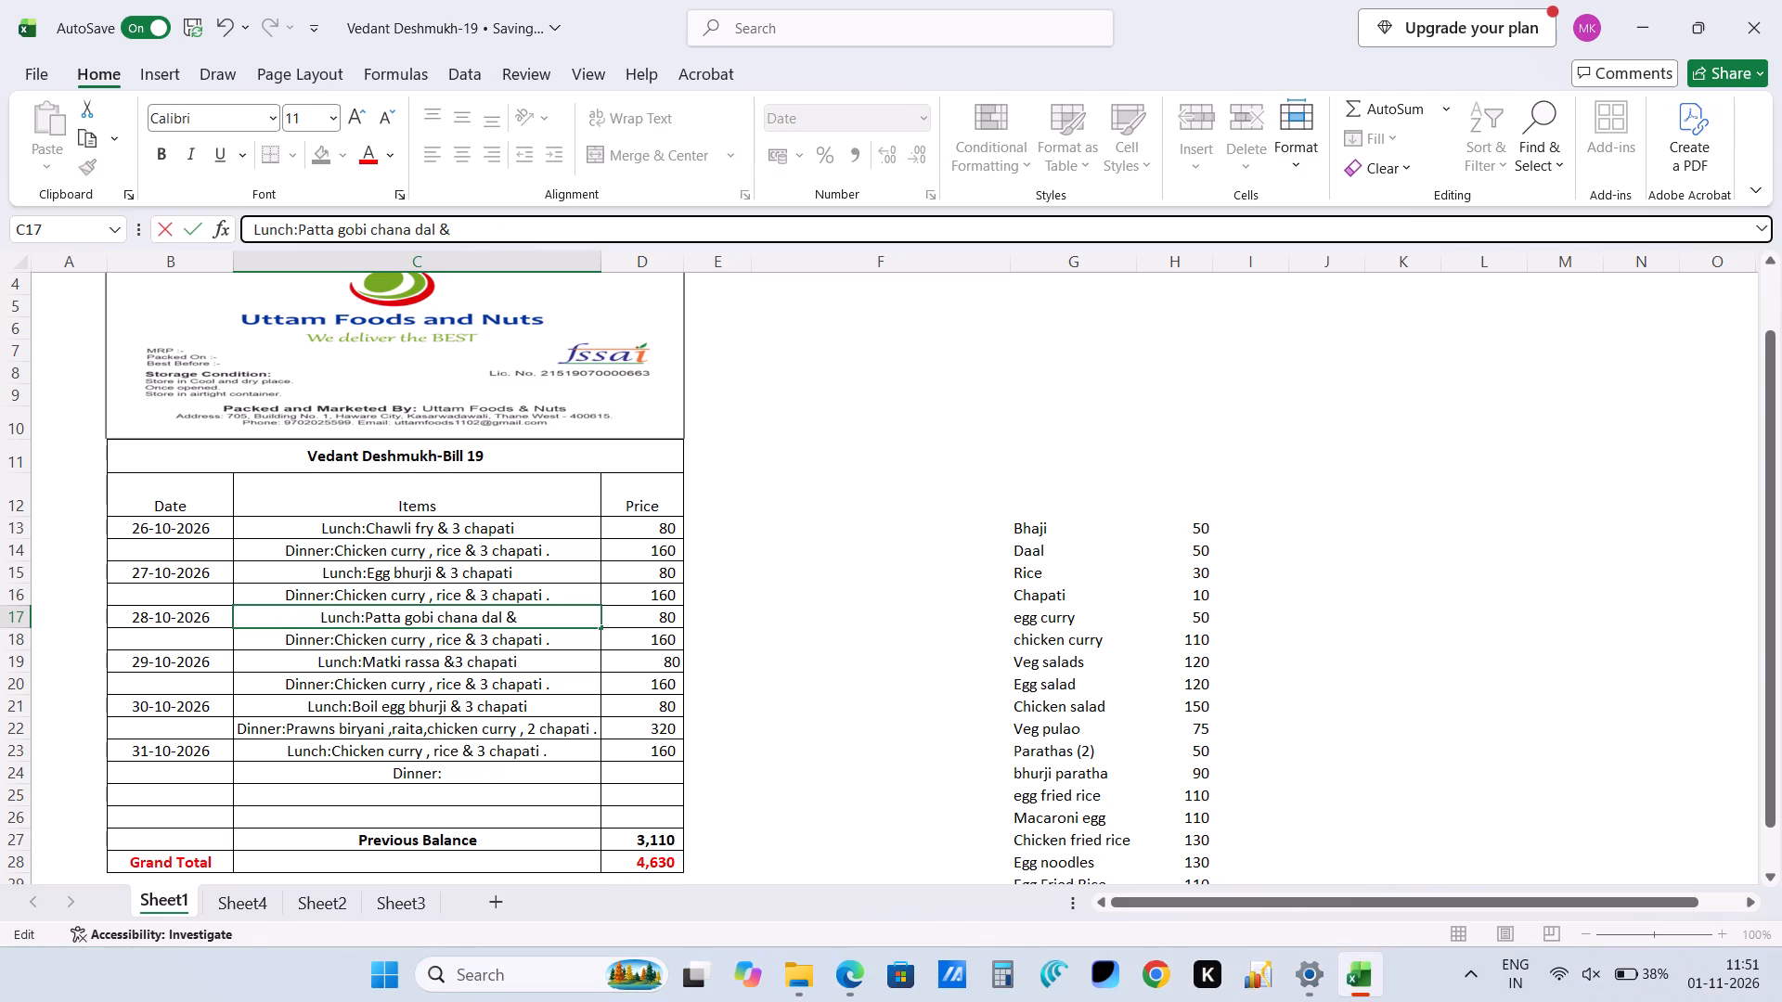
key("BackSpace")
key("BackSpace")
key("BackSpace")
key("BackSpace")
key("BackSpace")
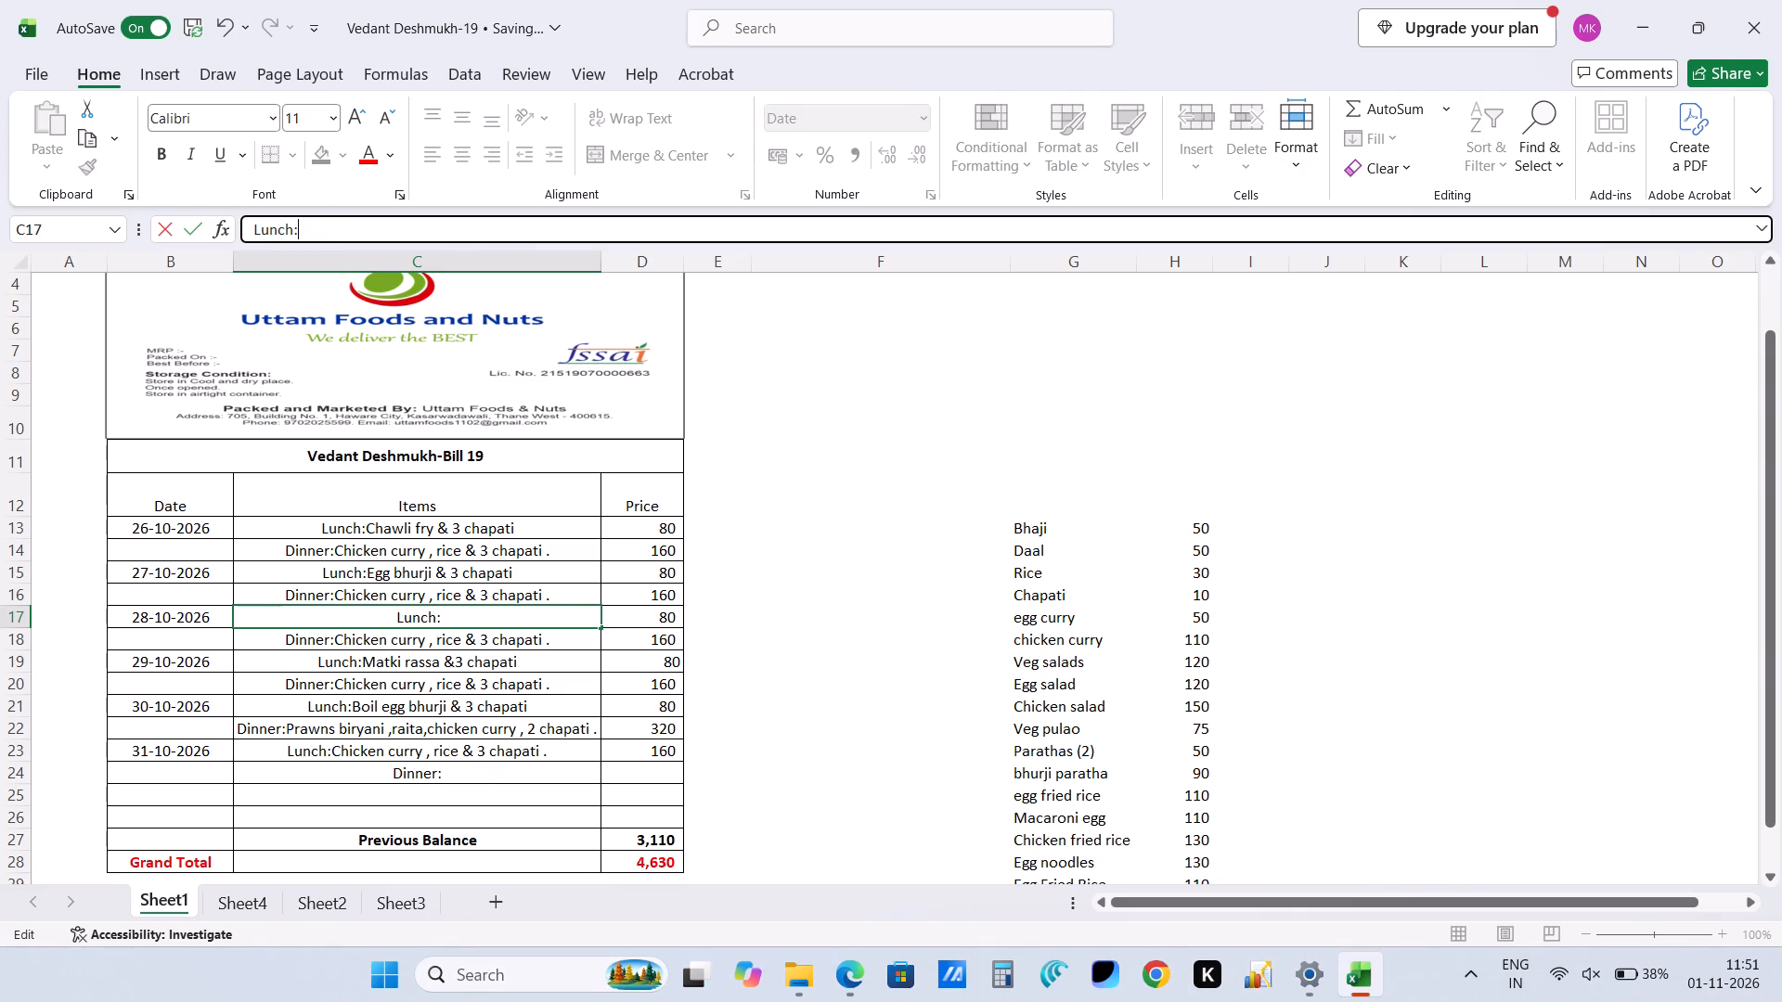
type("Aloo paratha")
type("(3)")
type(",achaar &")
key("space")
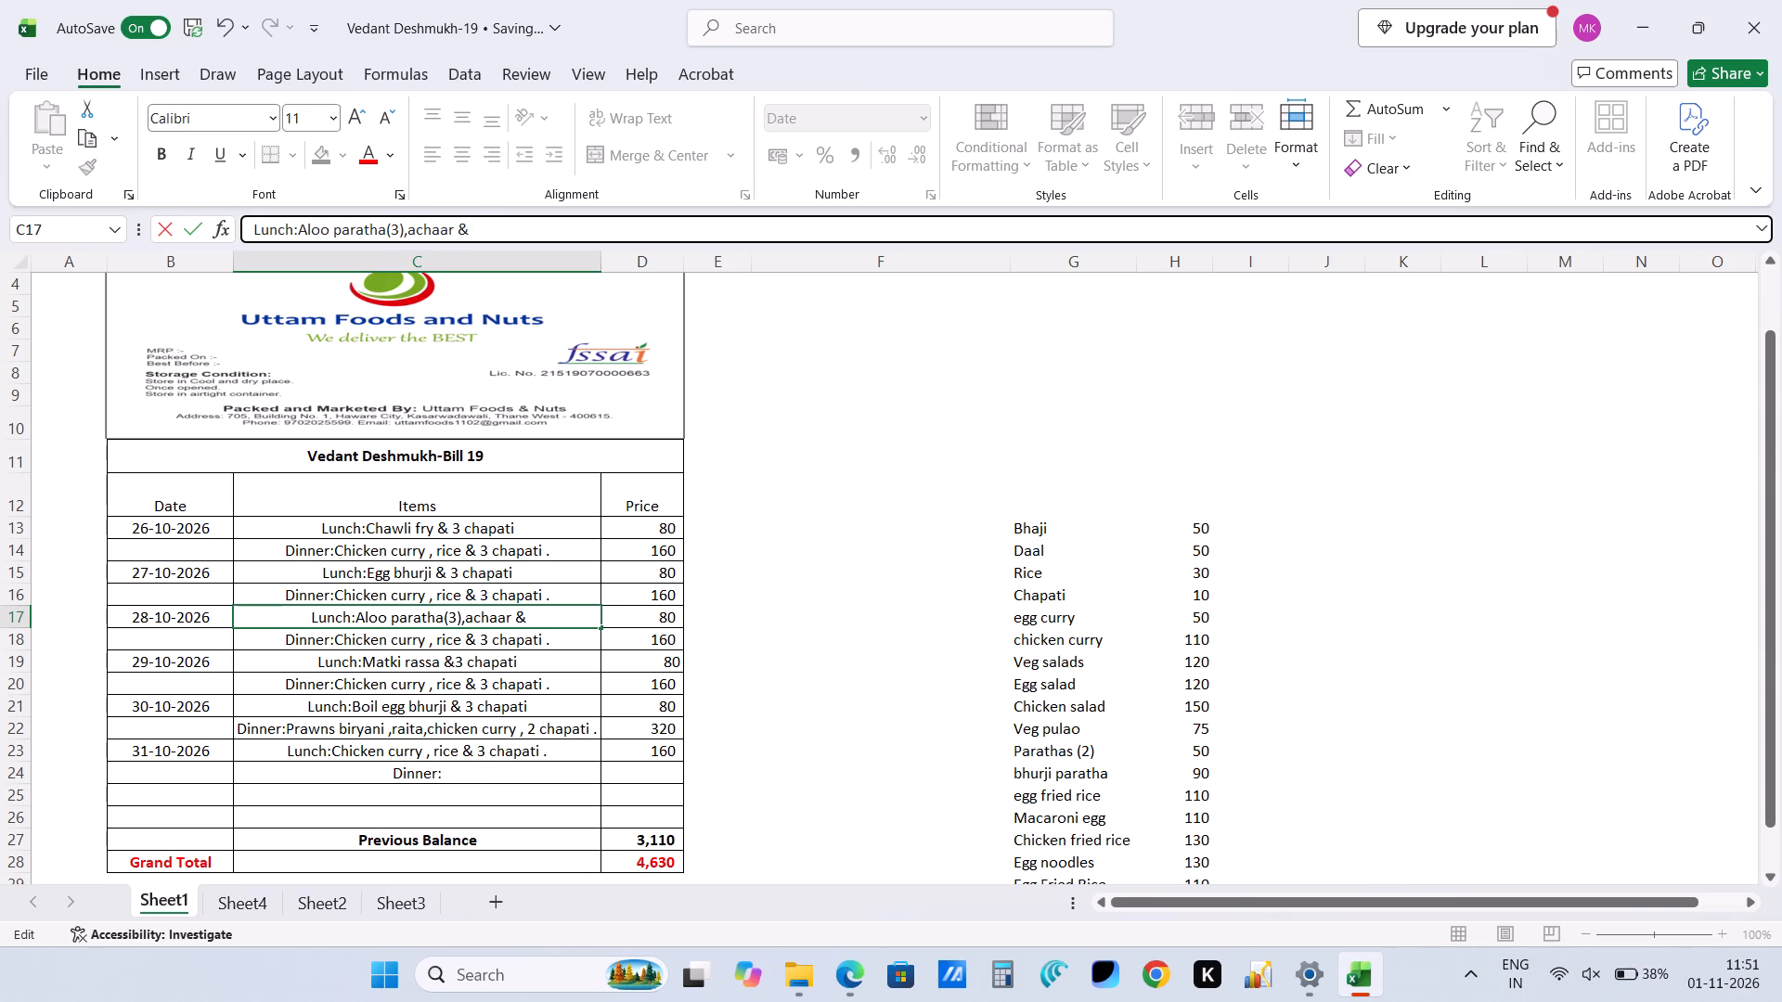
type("dahi")
key("Tab")
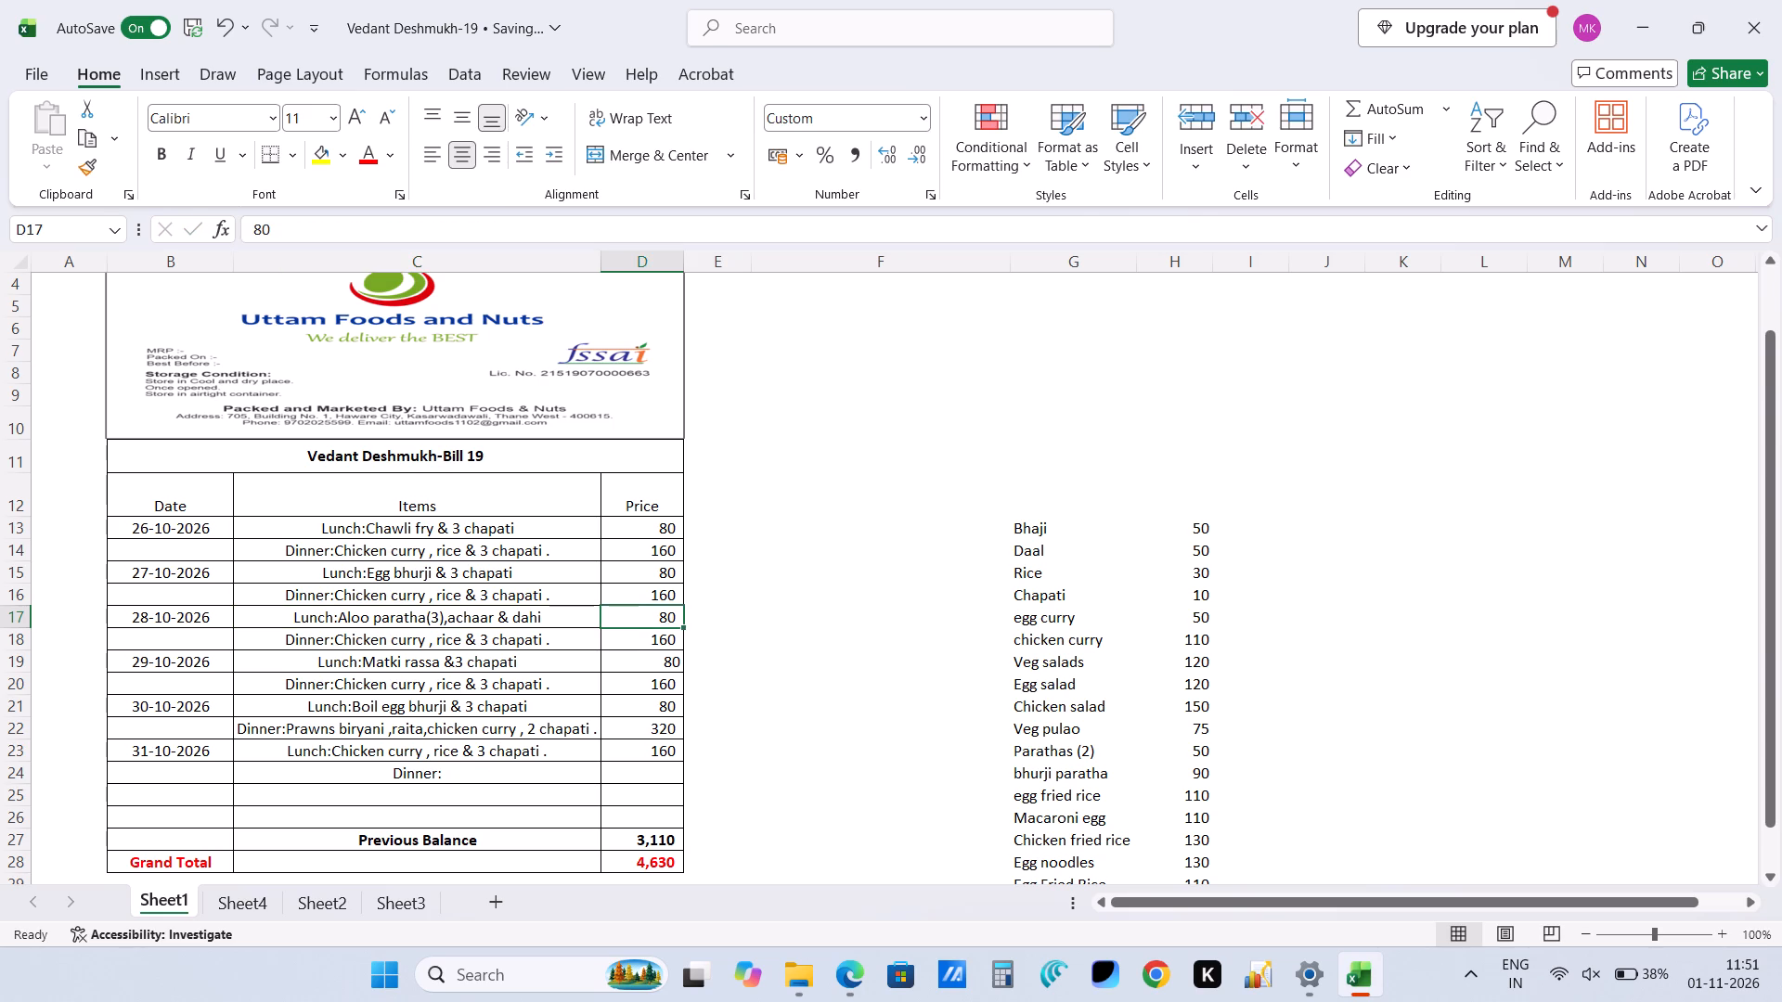
Replace Chicken curry in the 28-10-2026 dinner item with Prwans masala and set its price to 250.
key("Left")
key("Down")
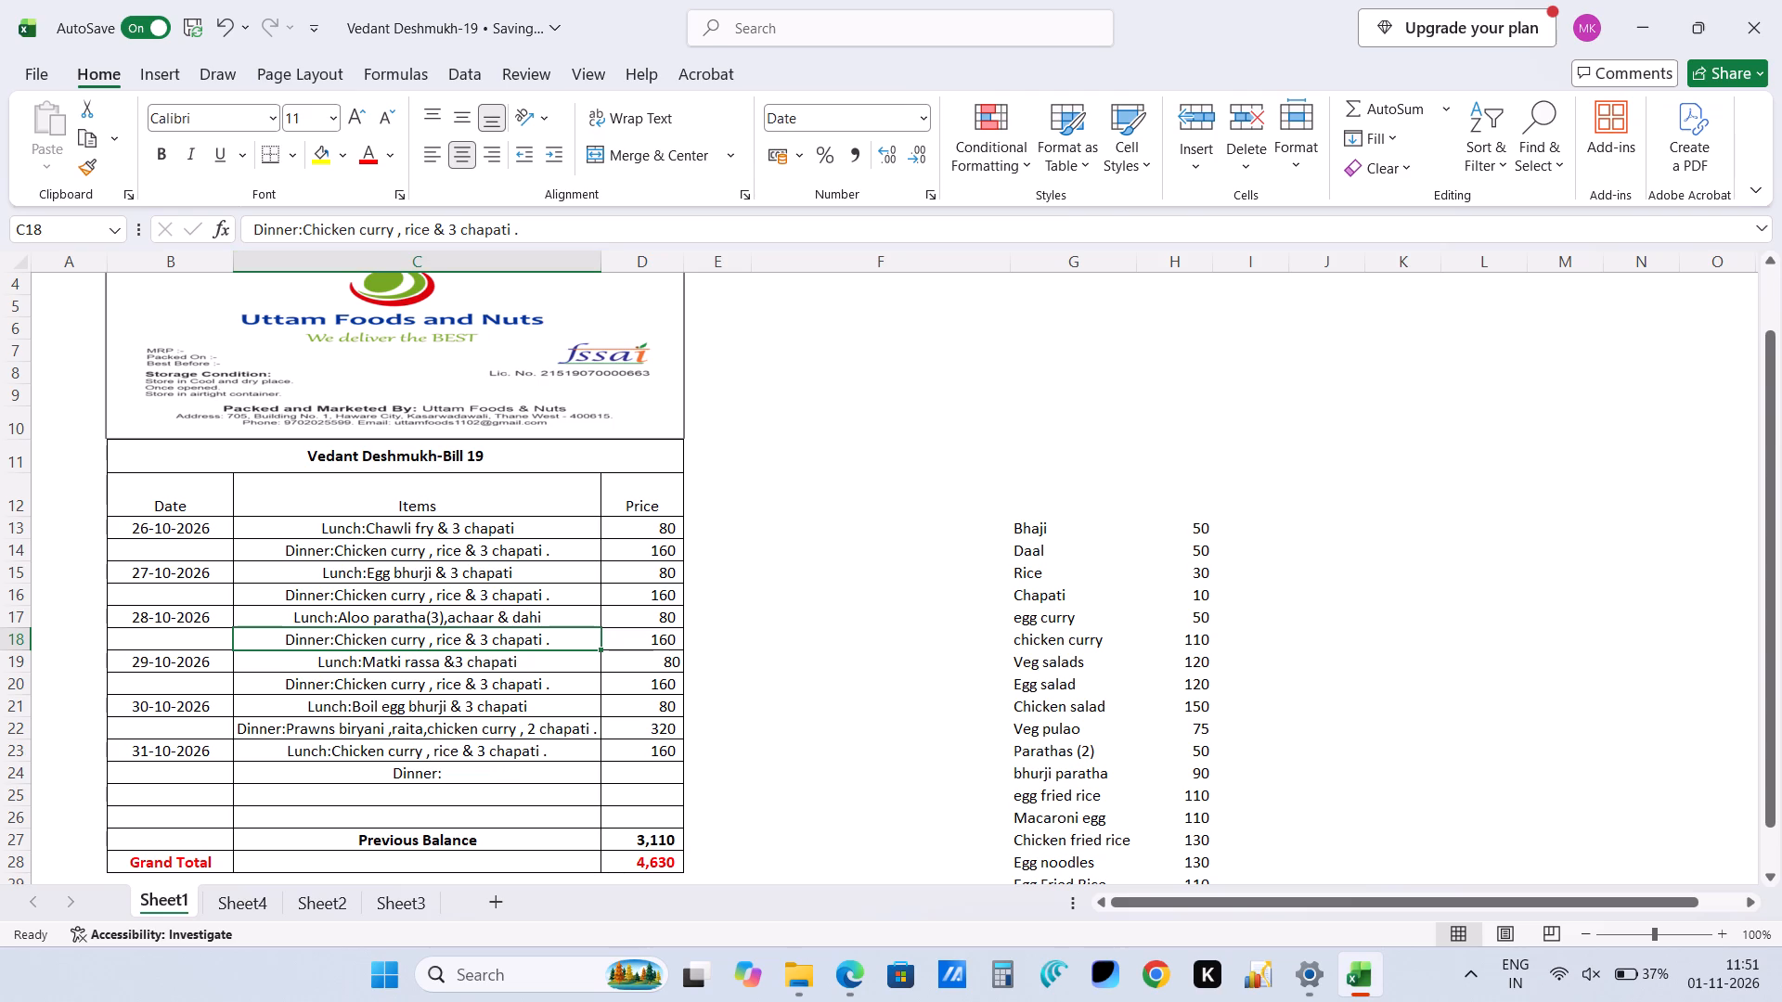
left_click(396, 233)
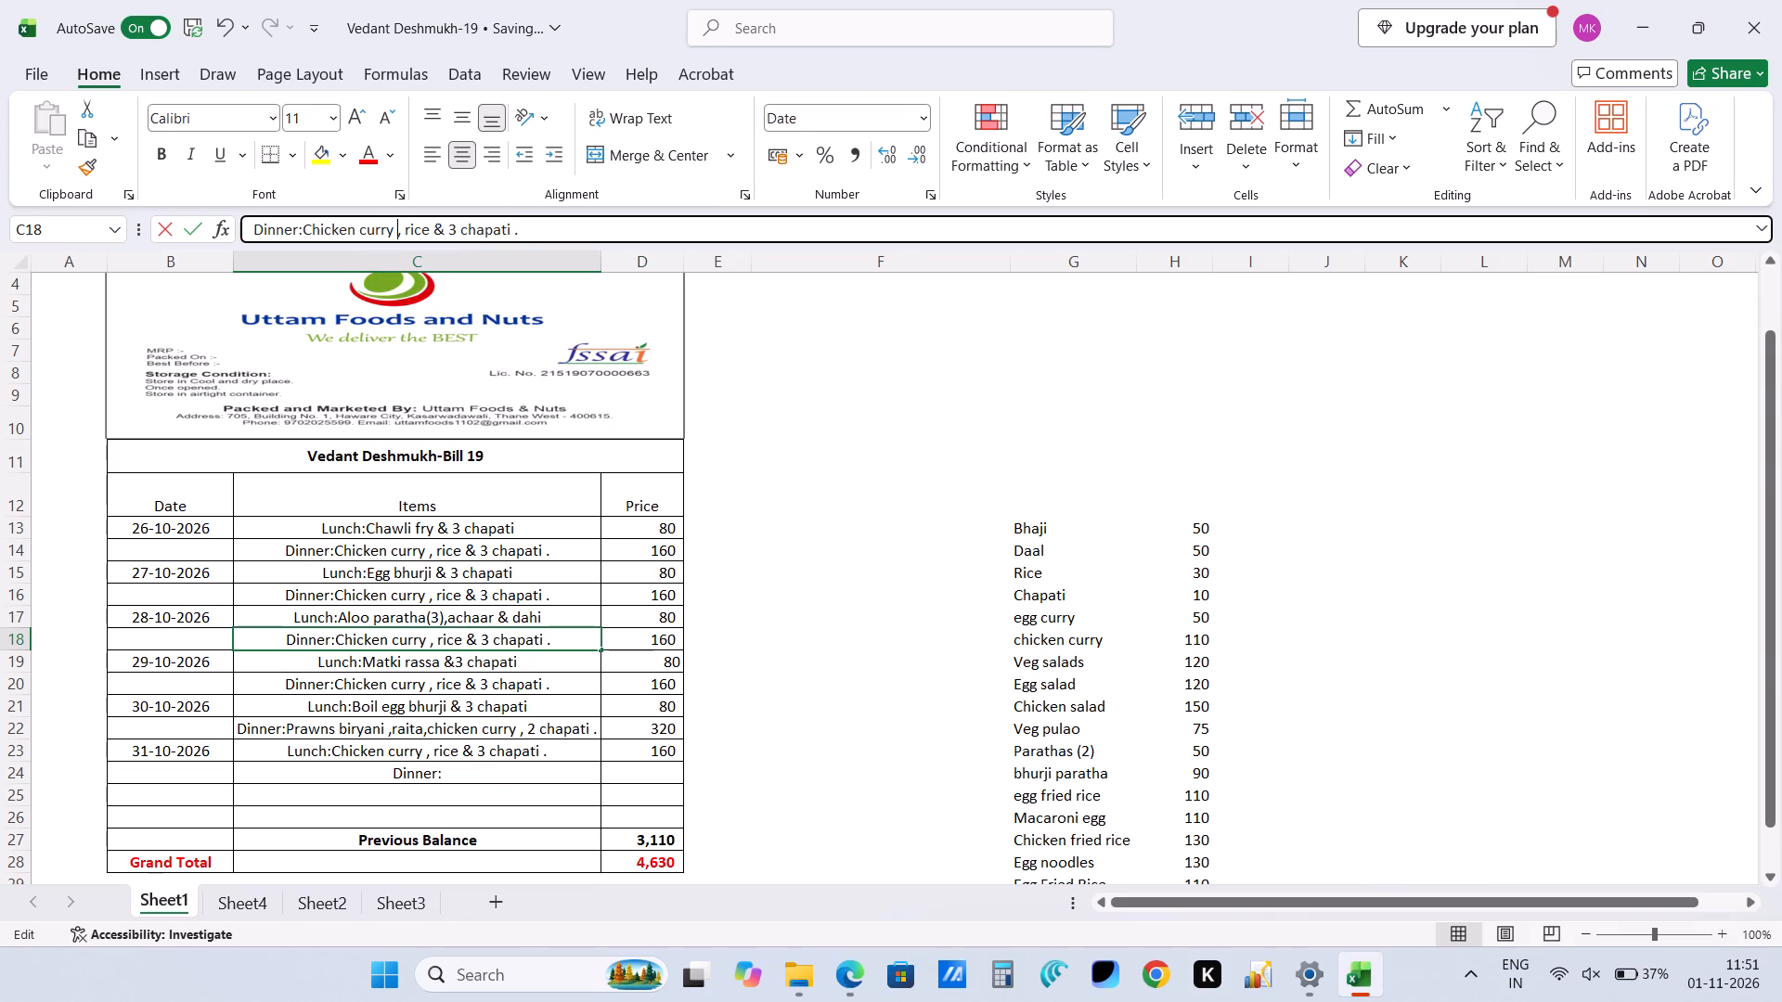
key("Left")
key("shift+Left")
key("shift+Left")
key("shift+Left")
key("shift+Left")
key("shift+Left")
key("shift+Left")
key("shift+Left")
key("shift+Left")
key("shift+Left")
key("shift+Left")
key("shift+Left")
key("shift+Left")
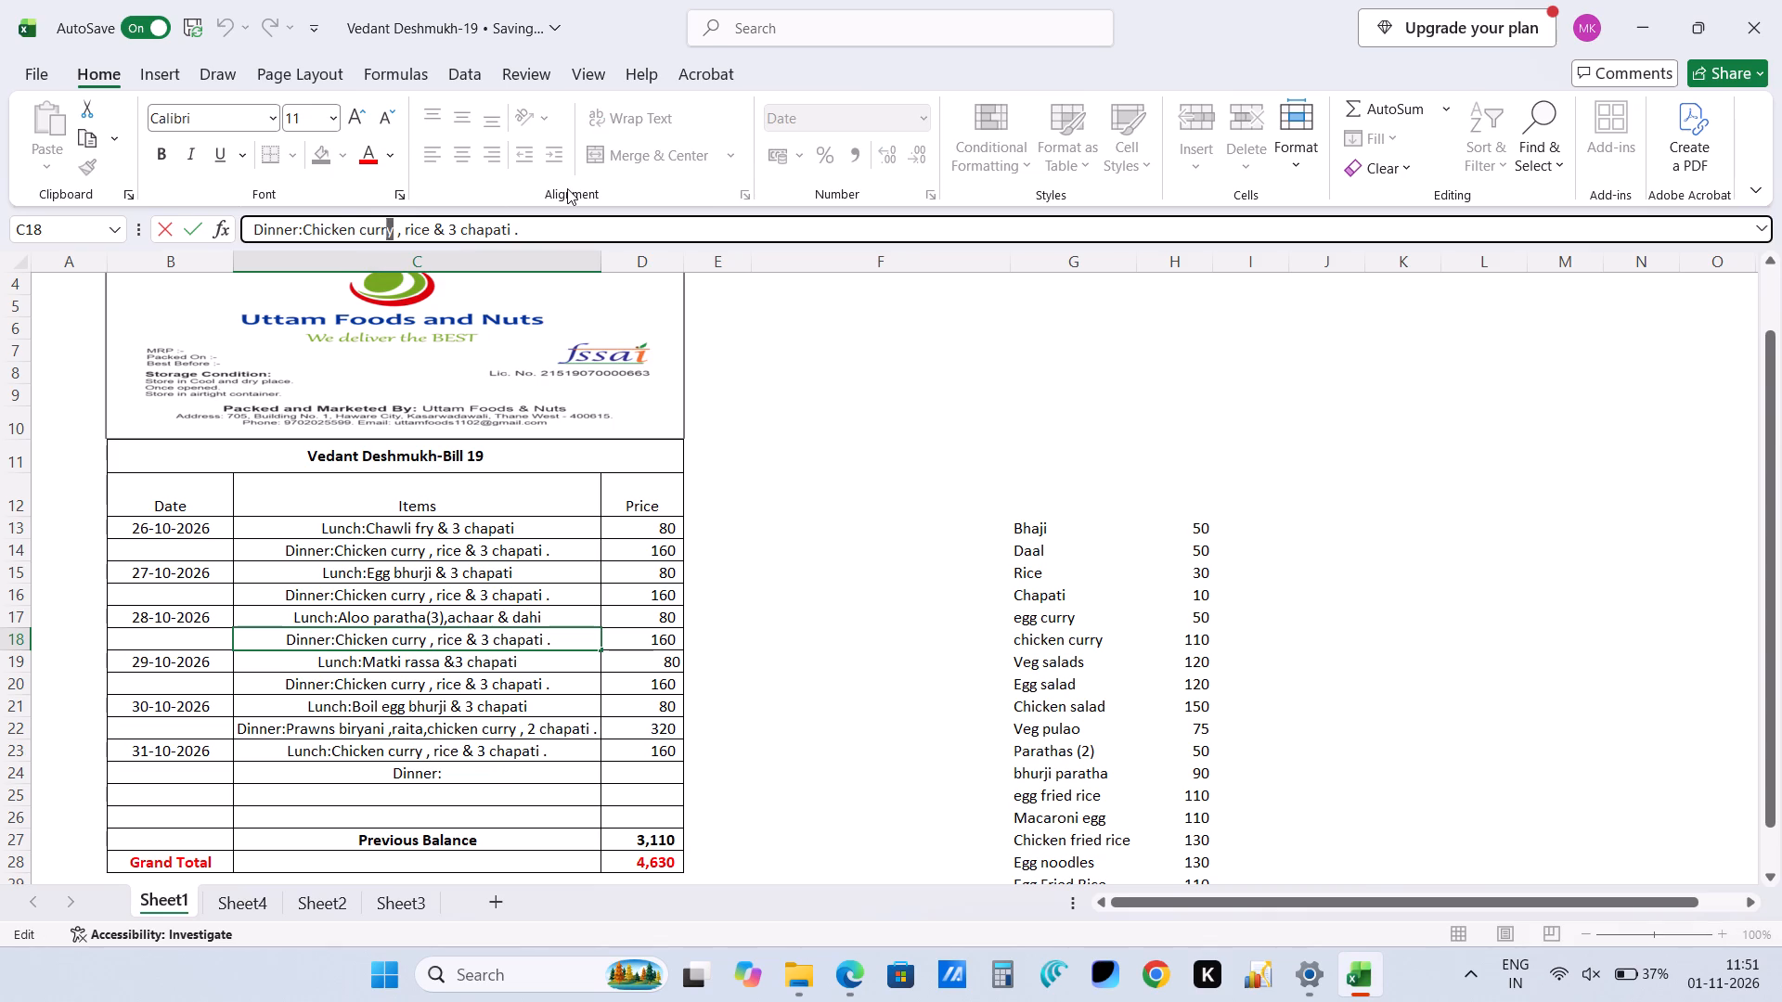
key("shift+Left")
key("shift+p")
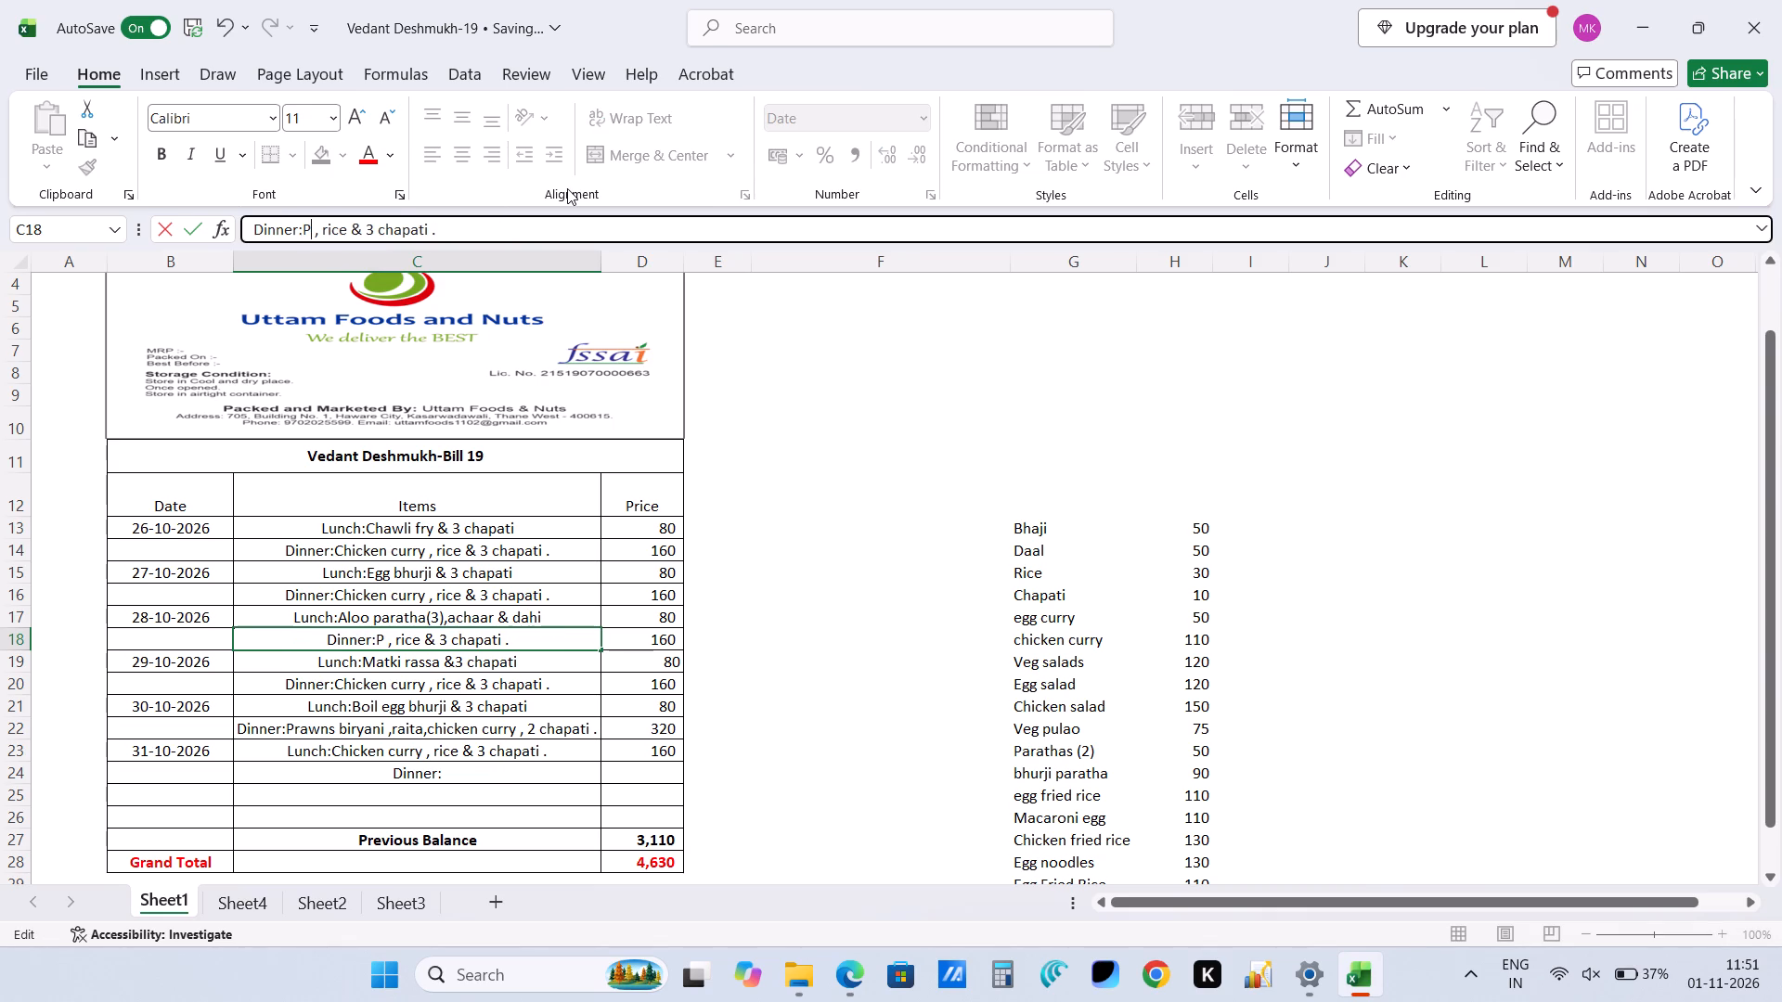
type("rwans masala")
key("Tab")
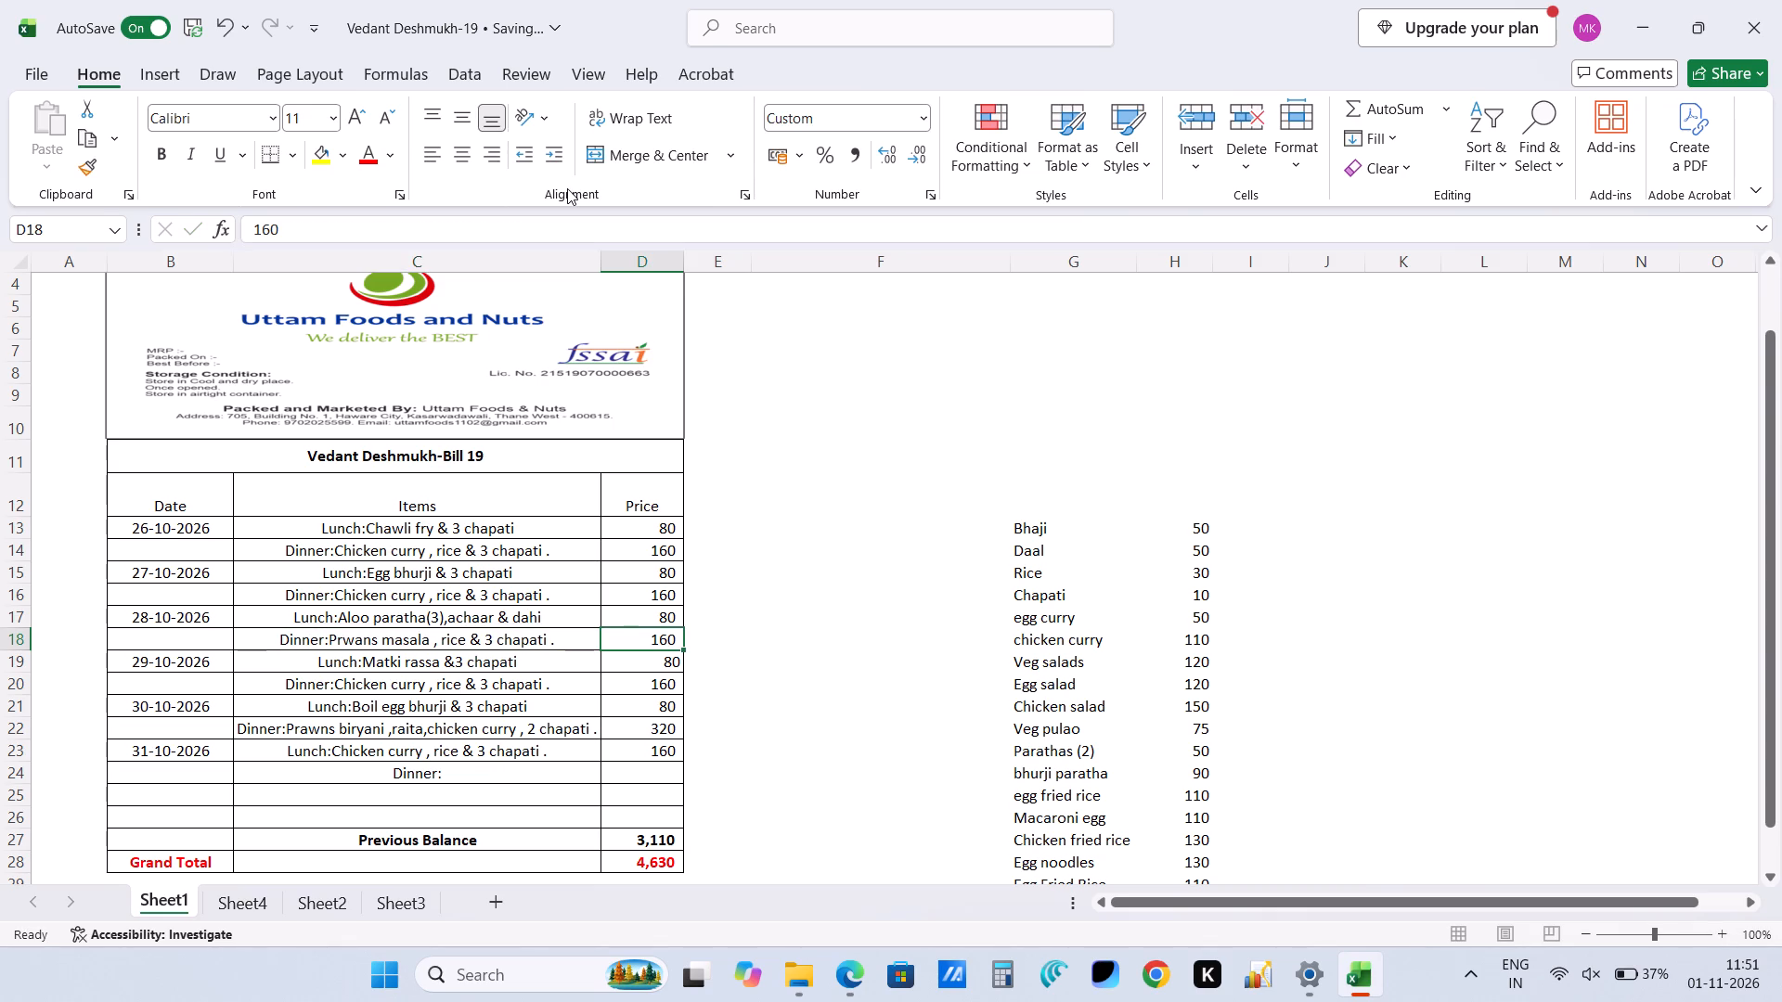
type("25")
key("0")
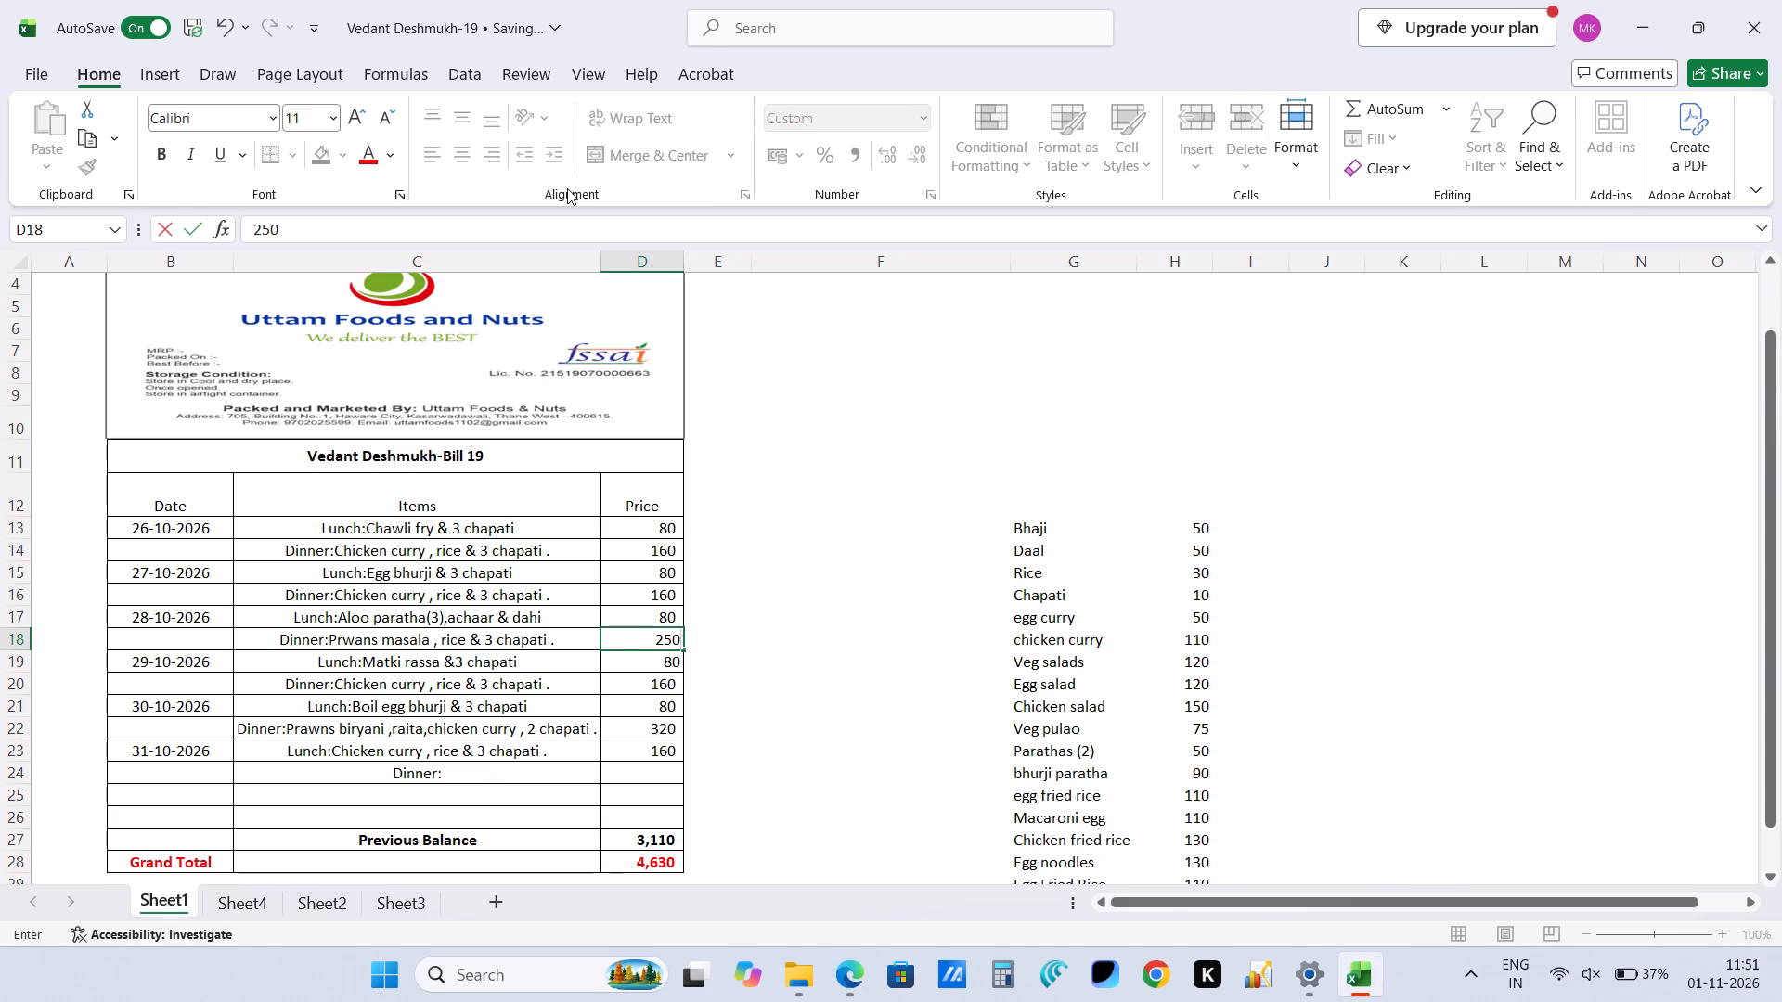
key("Return")
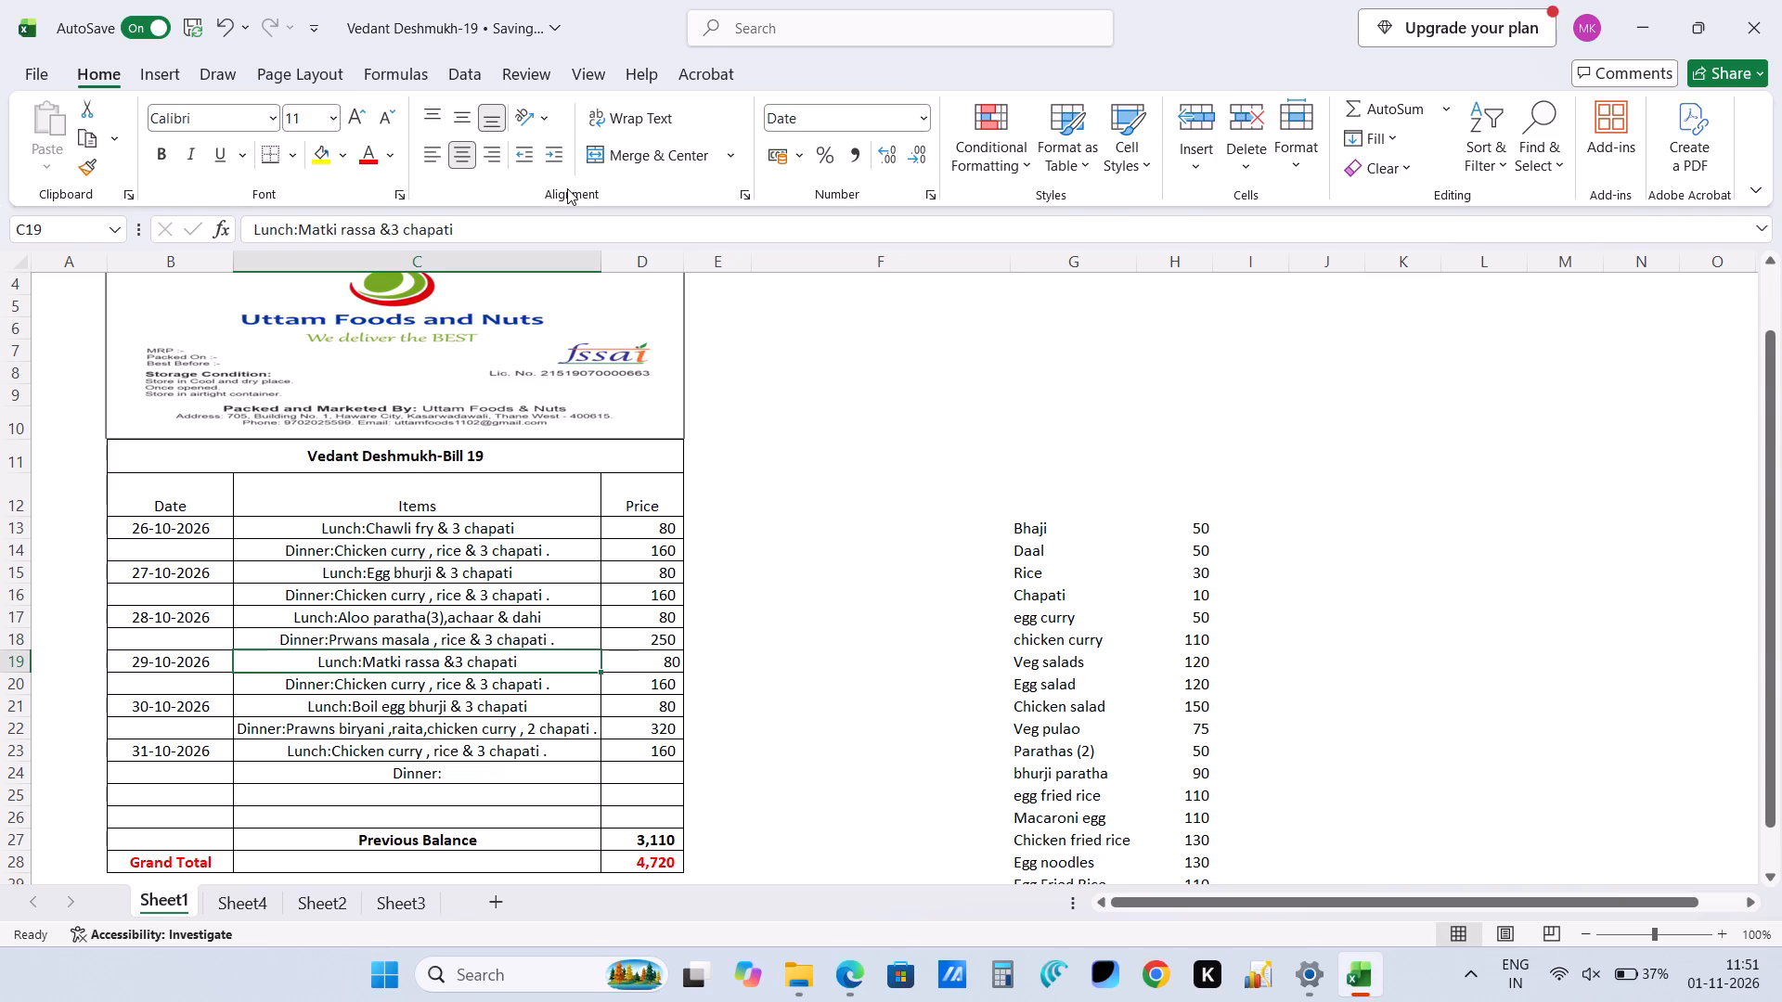
Copy the 30-10-2026 boil egg bhurji lunch item with its price over the 29-10-2026 lunch, C19:D19.
key("Down")
key("Down")
key("shift+Right")
key("ctrl+c")
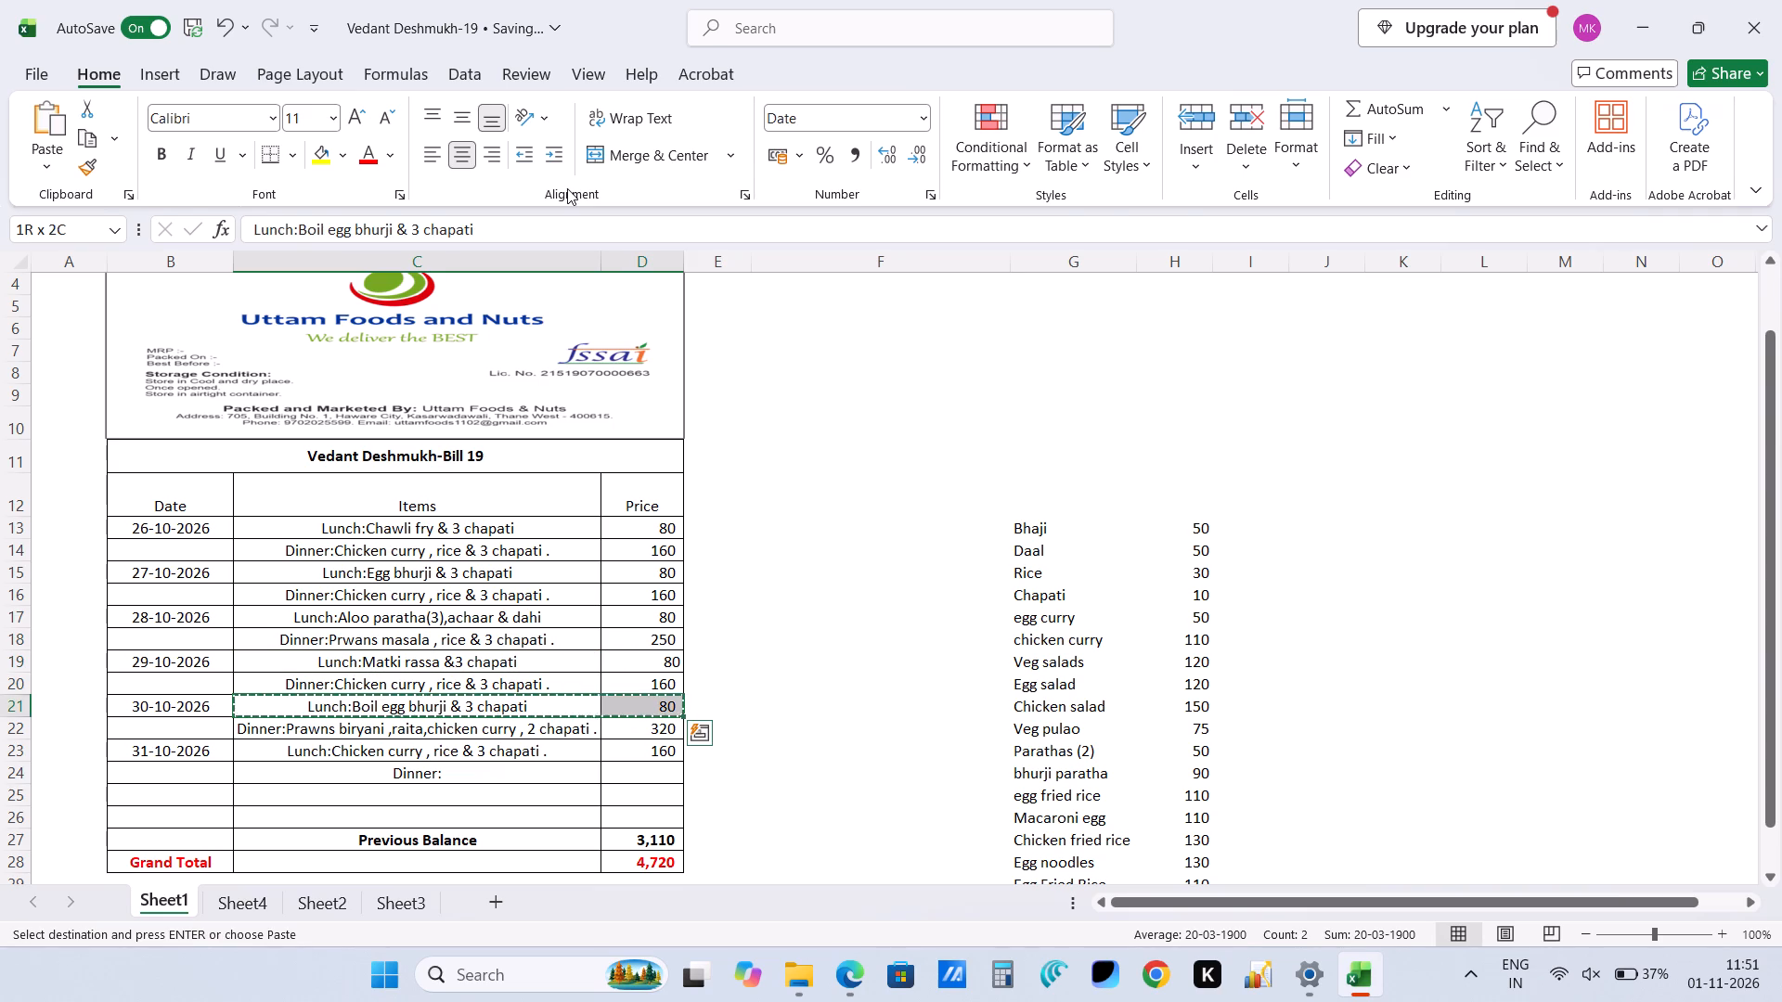
key("Up")
key("Up")
key("Return")
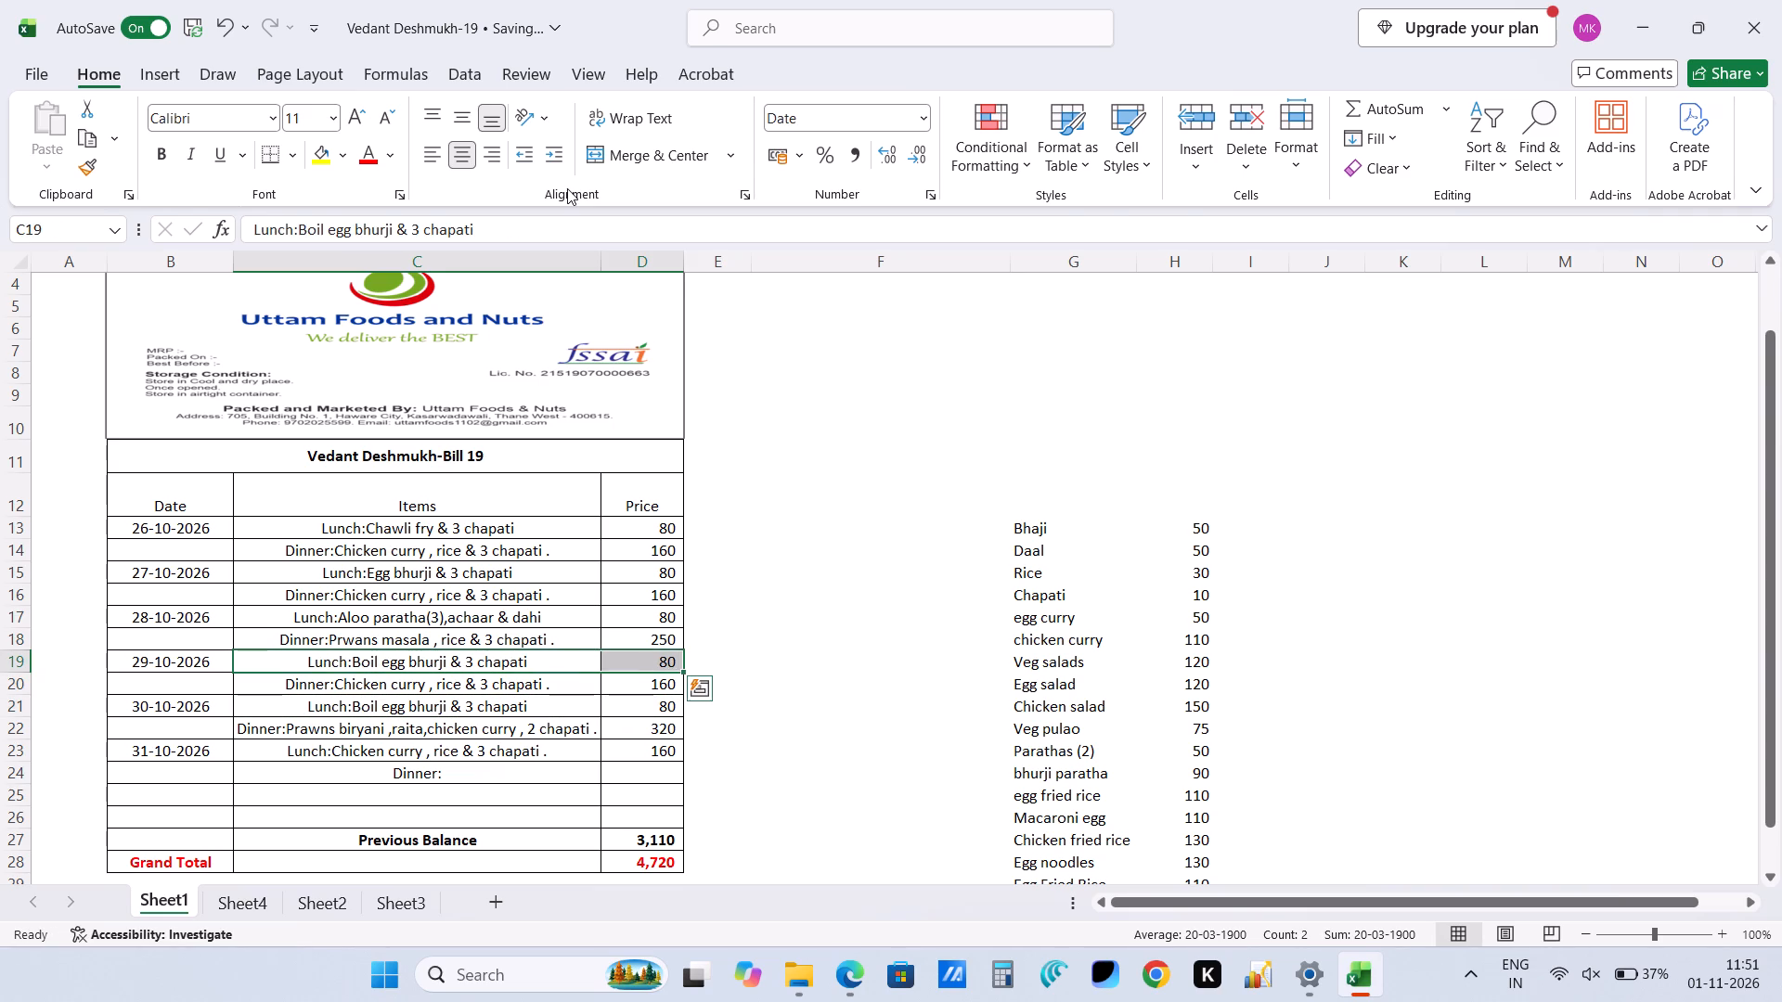
key("Down")
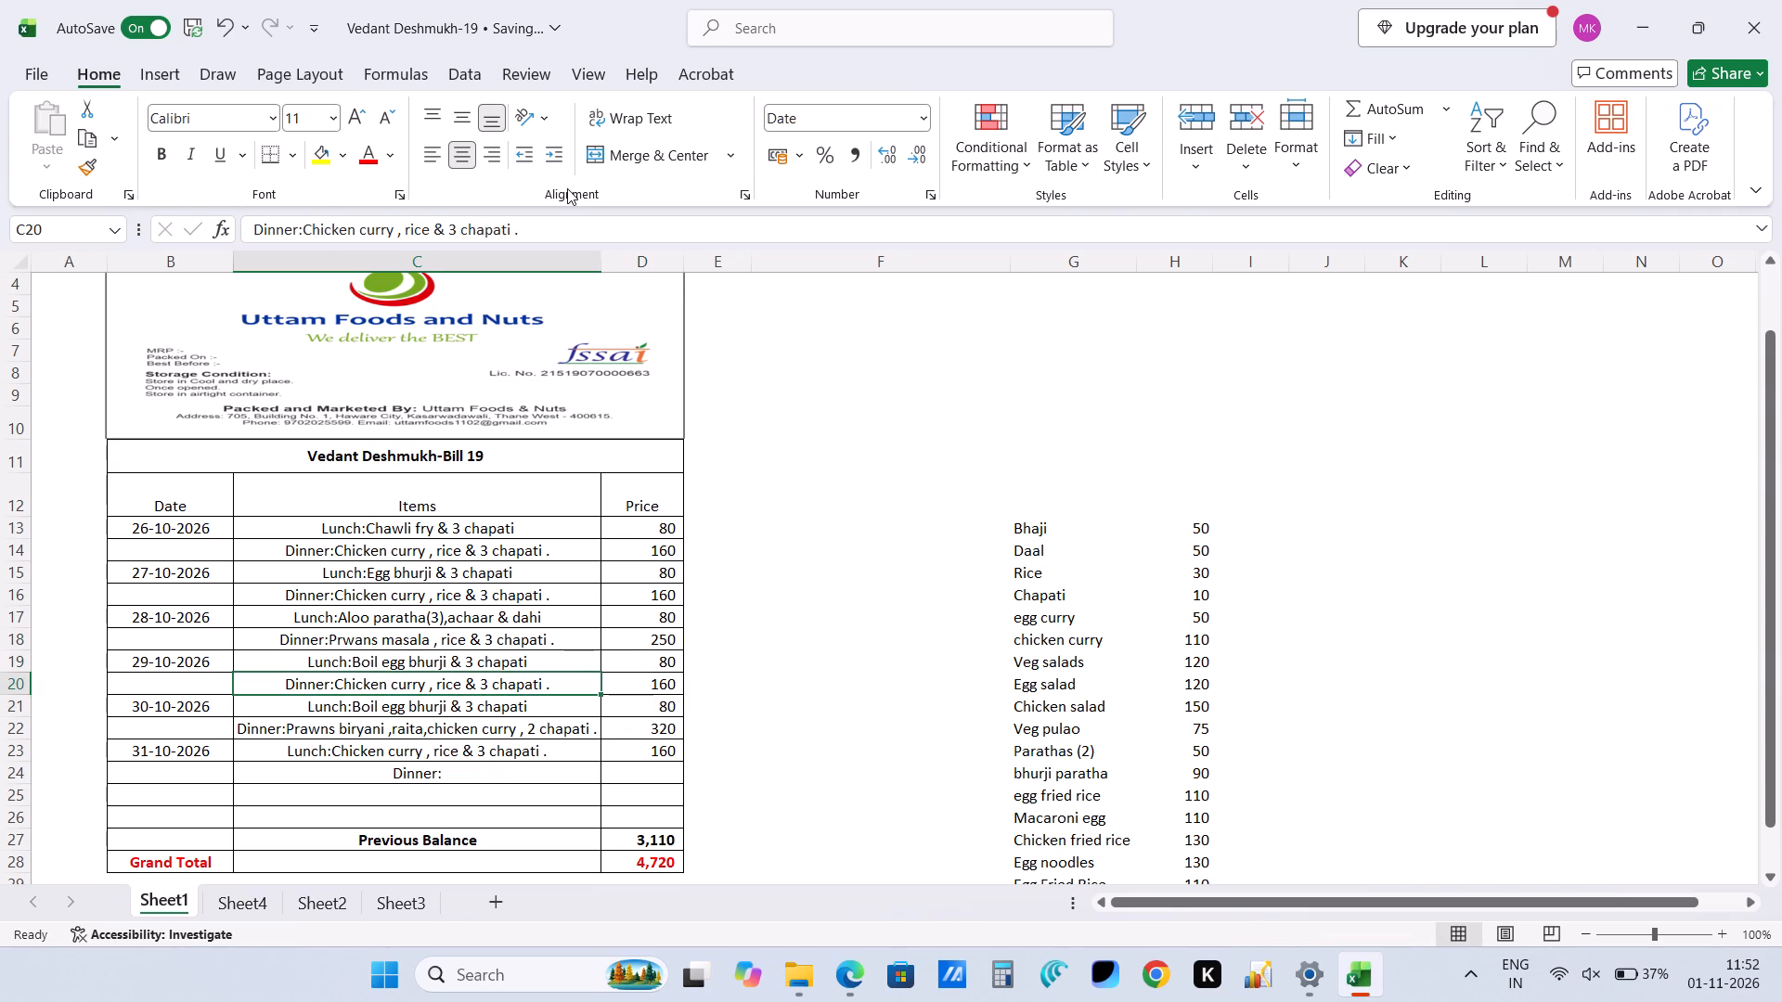
Replace the 30-10-2026 lunch item in C21 with Masala aloo,ajwain paratha(3) & achaar, keeping the Lunch: prefix.
key("Down")
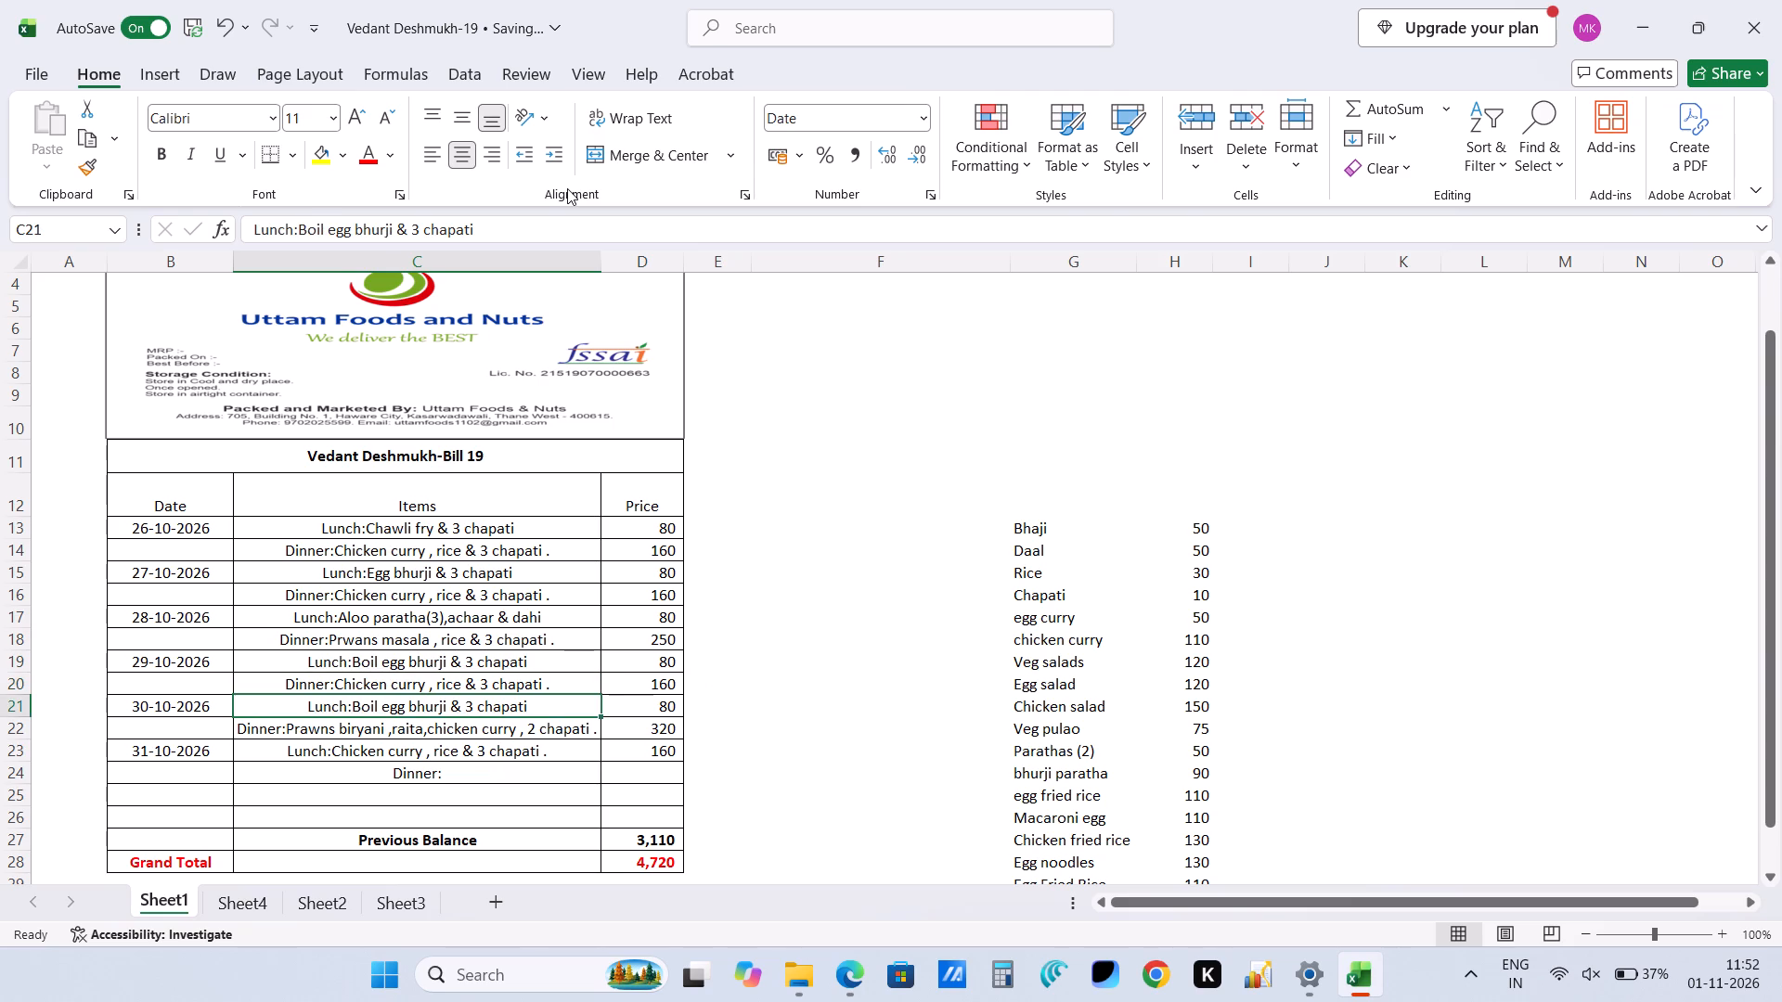
left_click(534, 226)
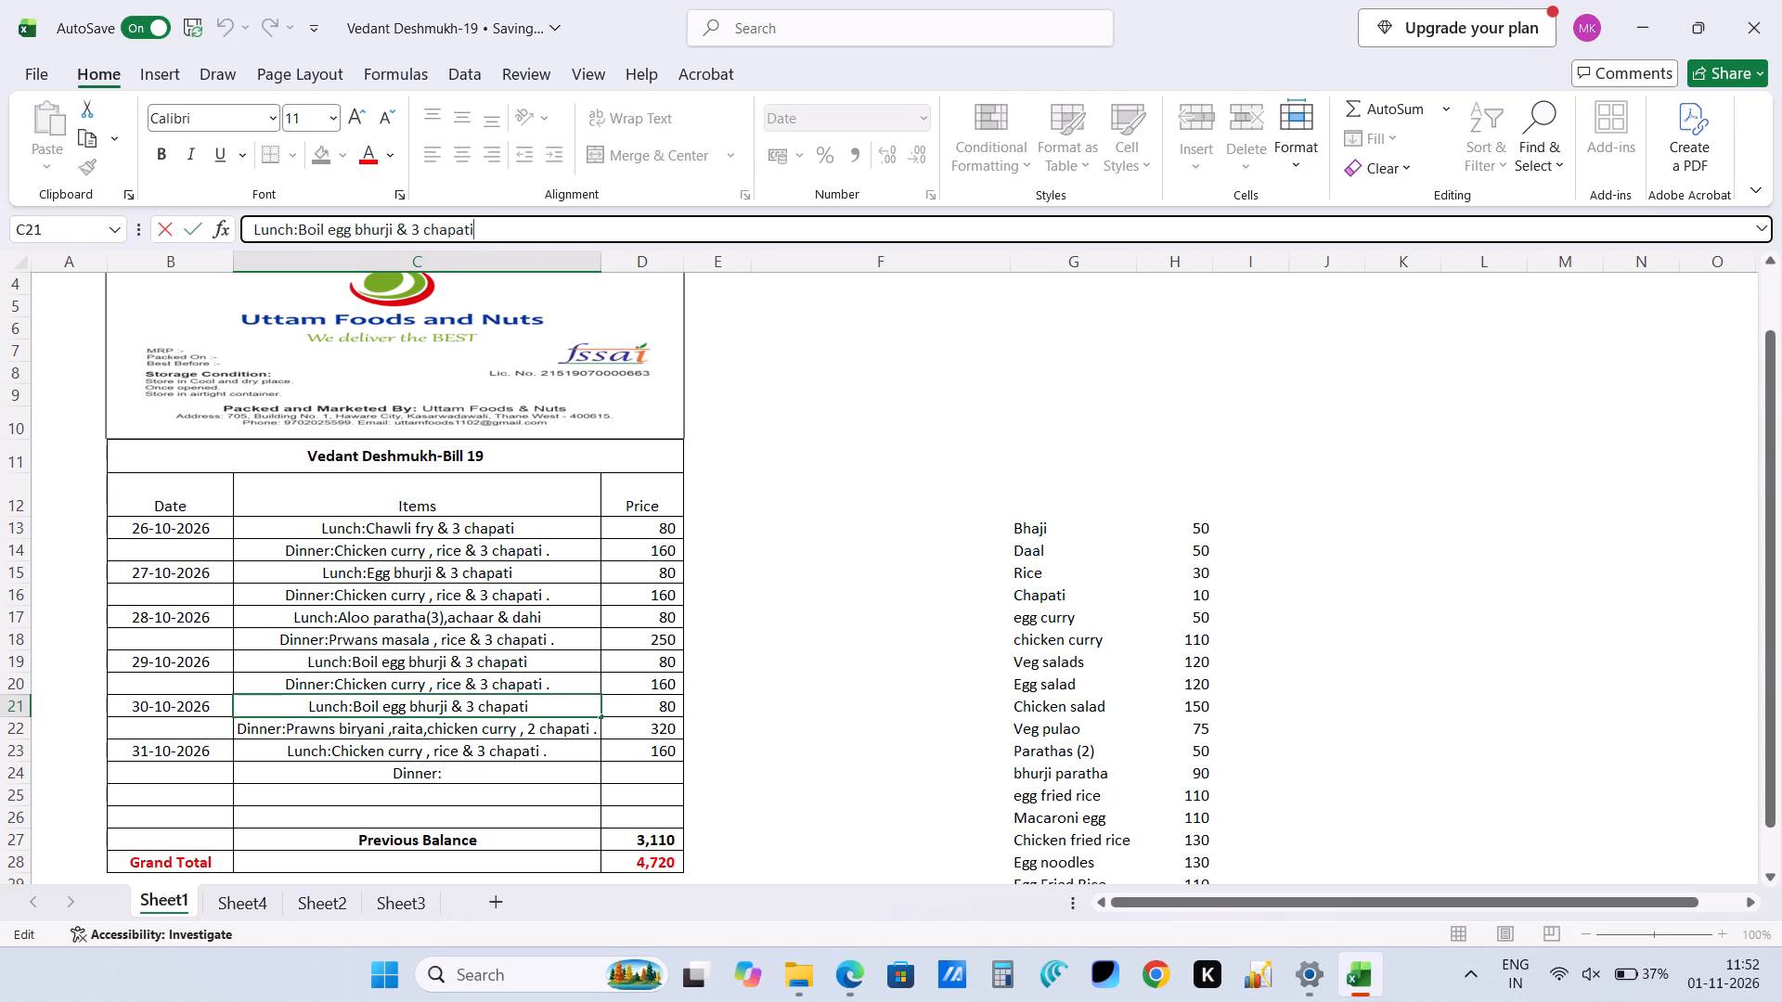
key("shift+Left")
key("shift+Left")
key("shift+Left")
key("shift+Left")
key("shift+Left")
key("shift+Left")
key("shift+Left")
key("shift+Left")
key("shift+Left")
key("shift+Left")
key("shift+Left")
key("shift+Left")
key("shift+Left")
key("shift+Left")
key("shift+Left")
key("shift+Left")
key("shift+Left")
key("shift+Left")
key("shift+Left")
key("shift+Left")
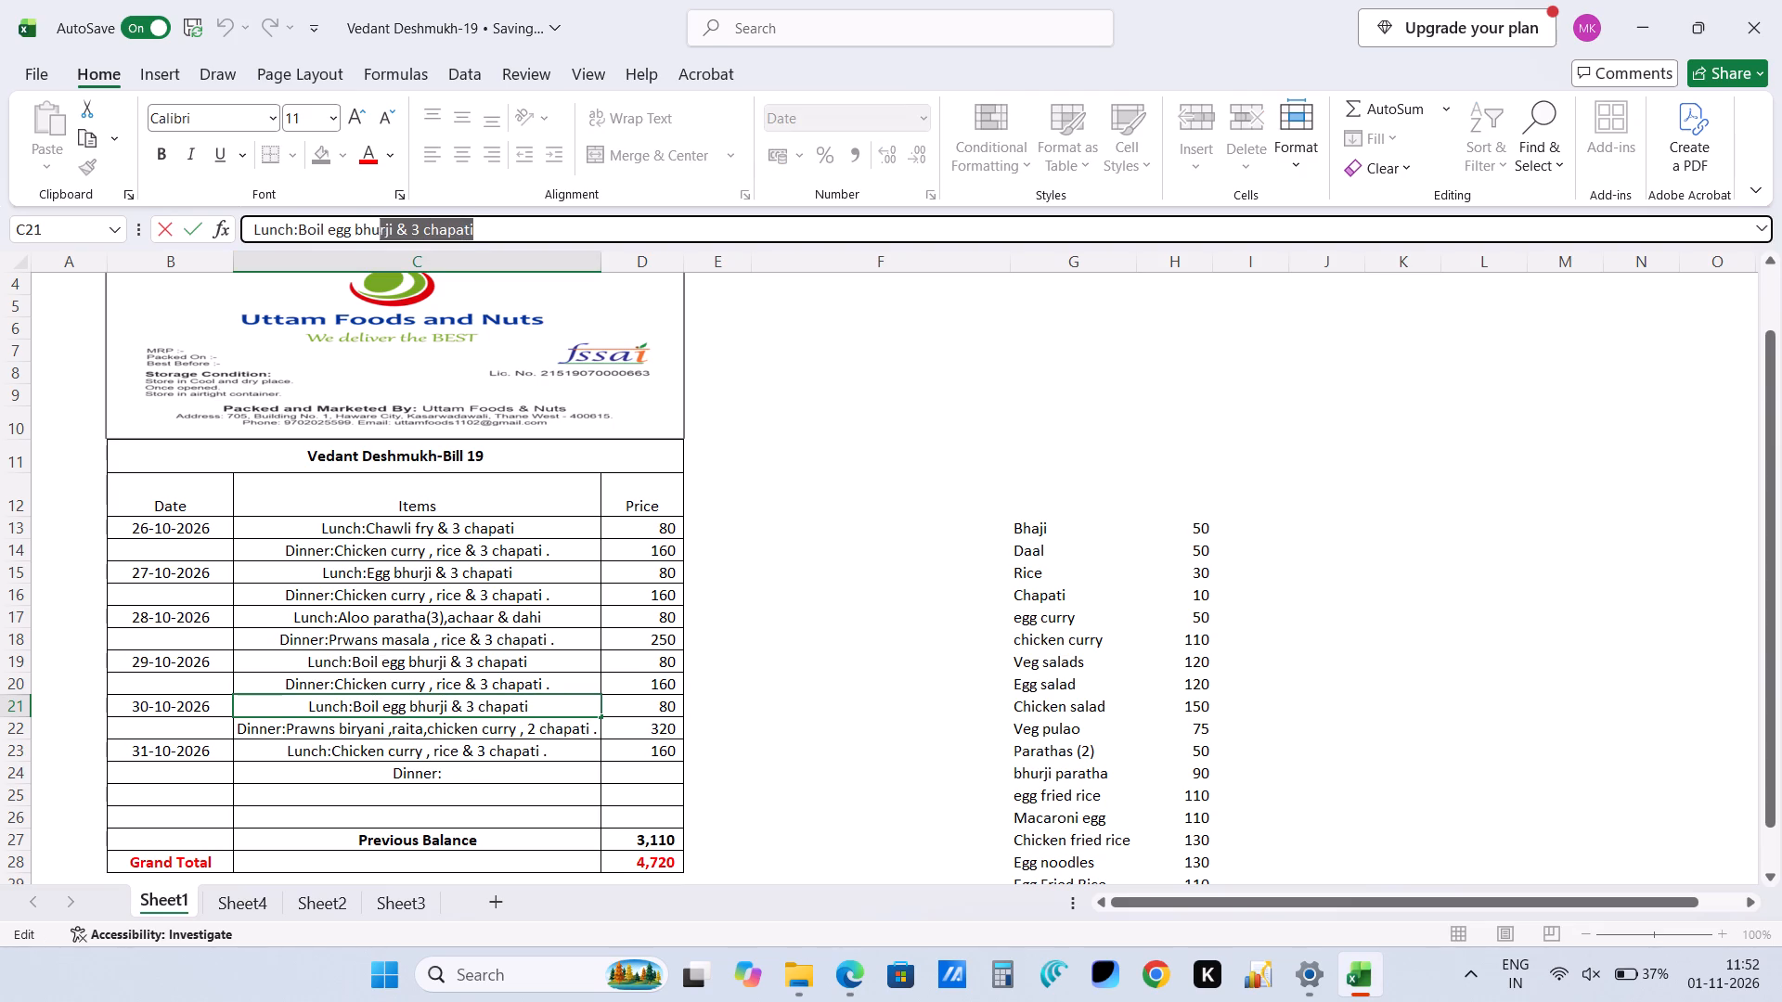
key("shift+Left")
key("shift+Left")
key("shift+Left")
key("shift+Left")
key("shift+Right")
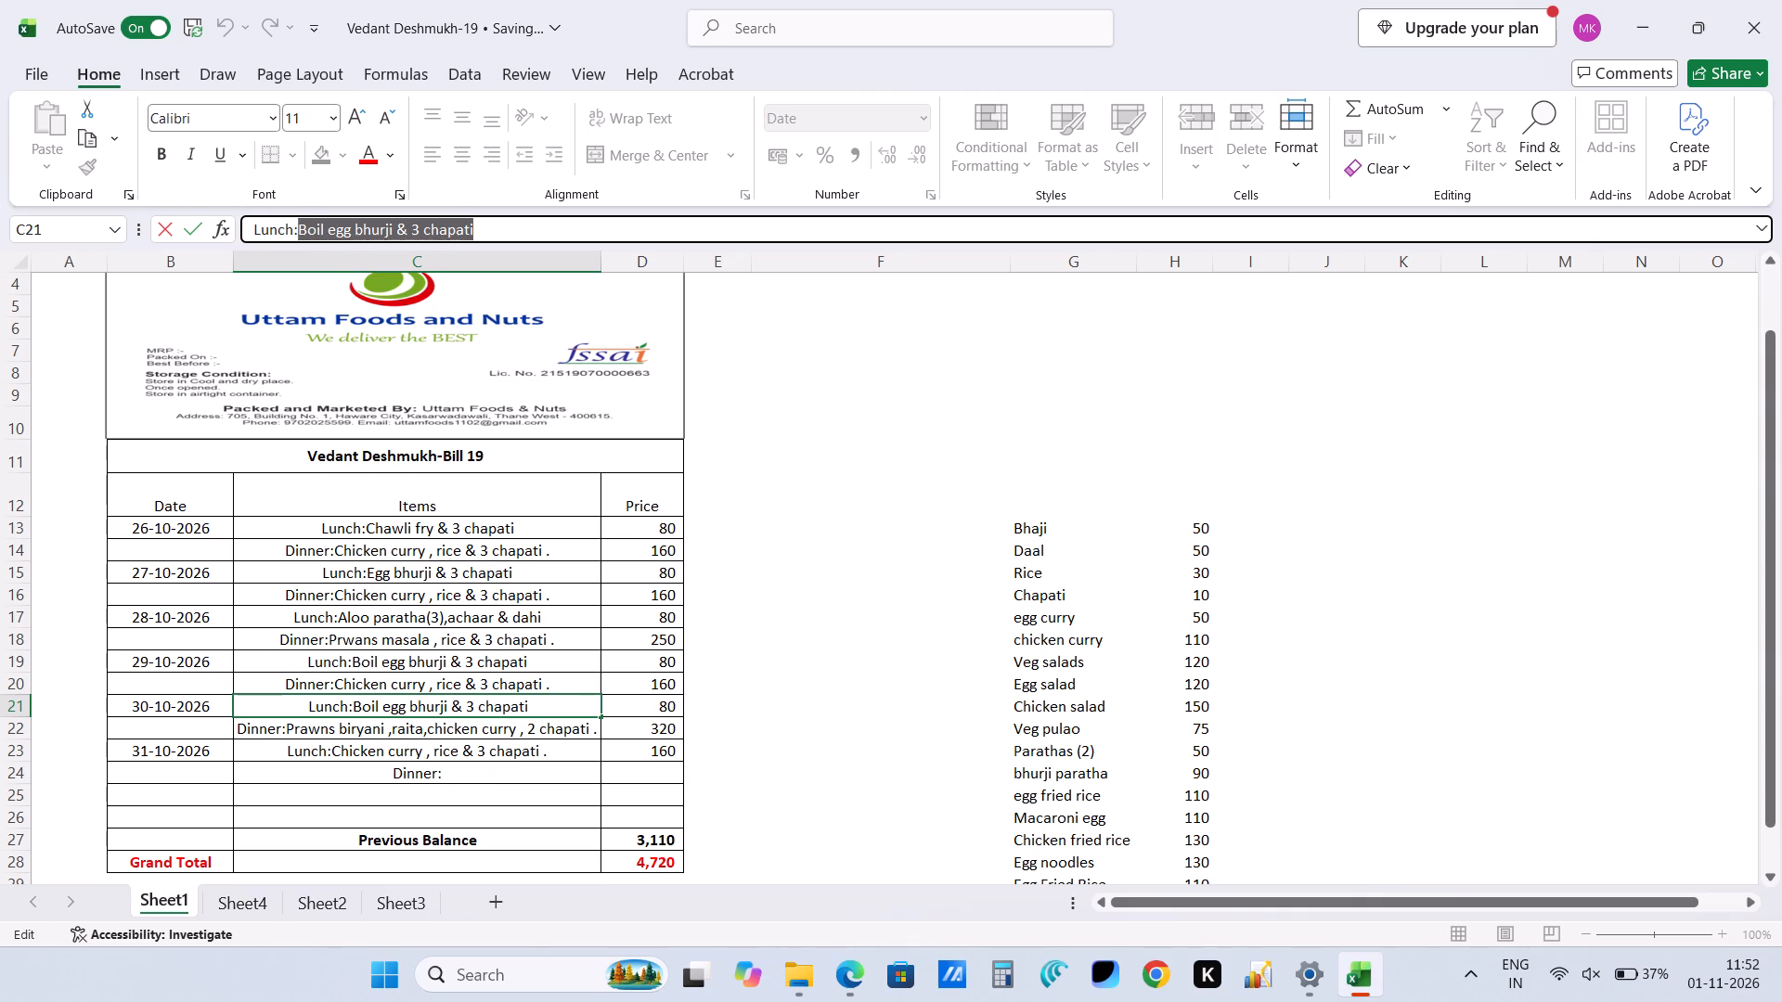
type("Masala aloo,")
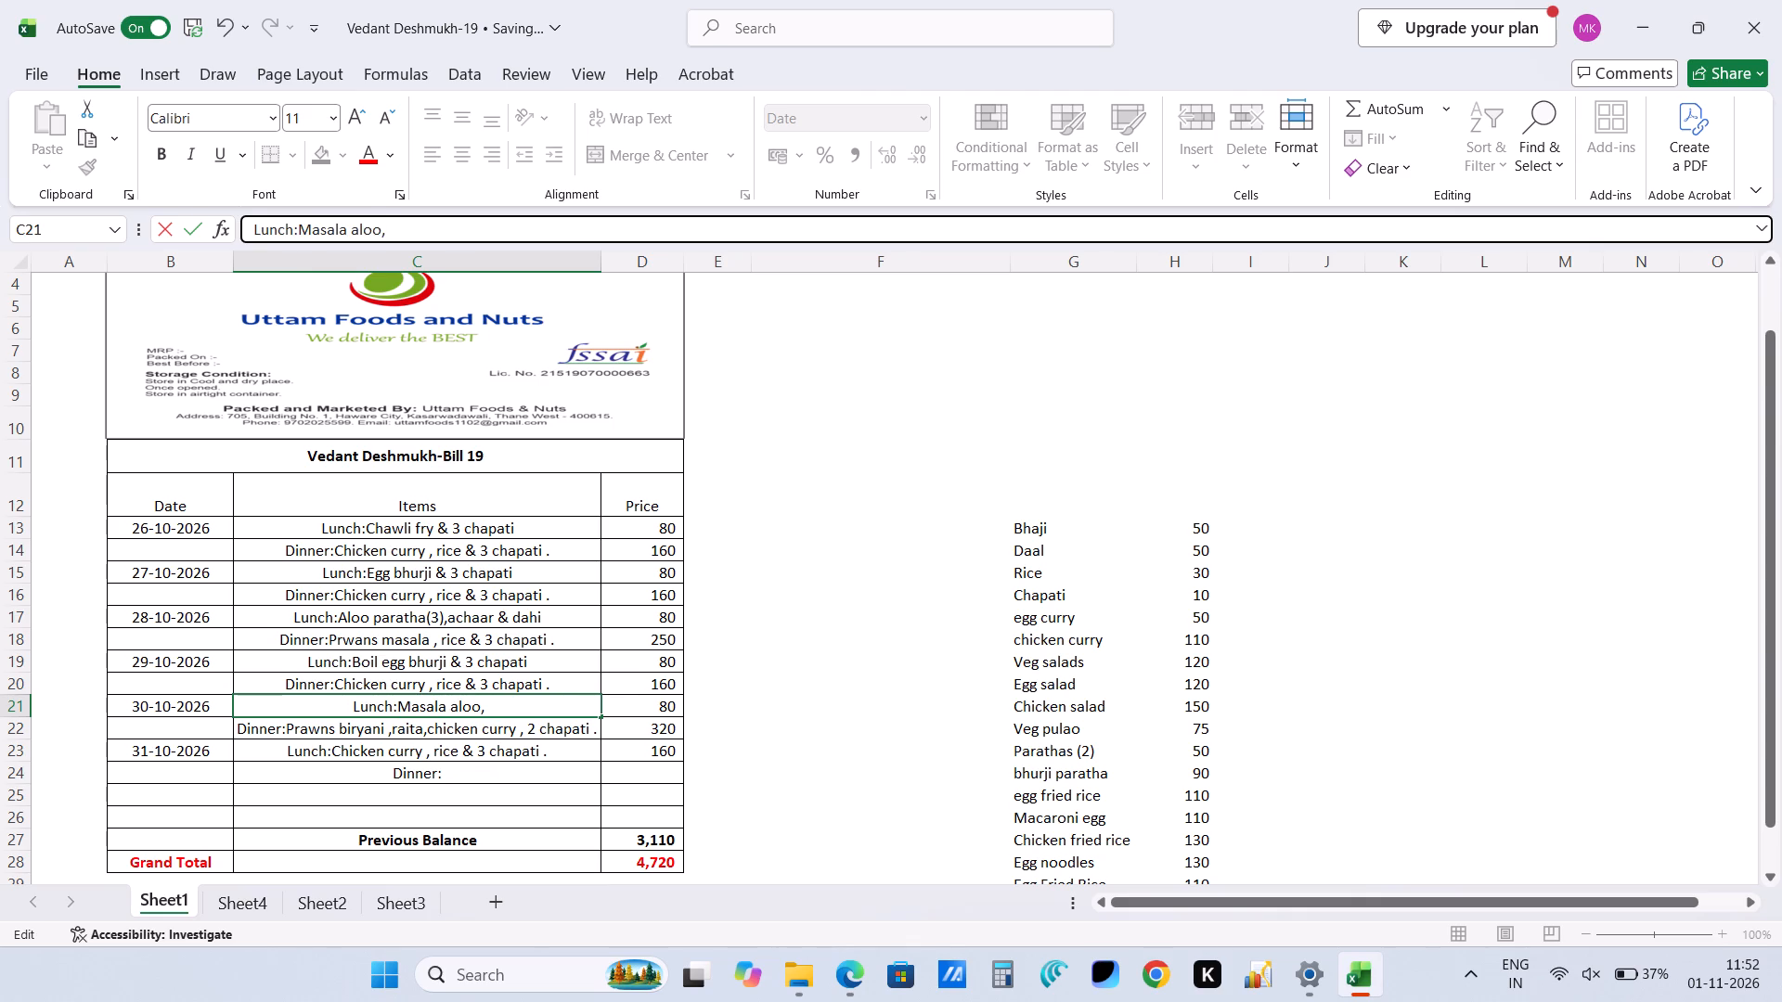
type("ajwani")
key("BackSpace")
key("BackSpace")
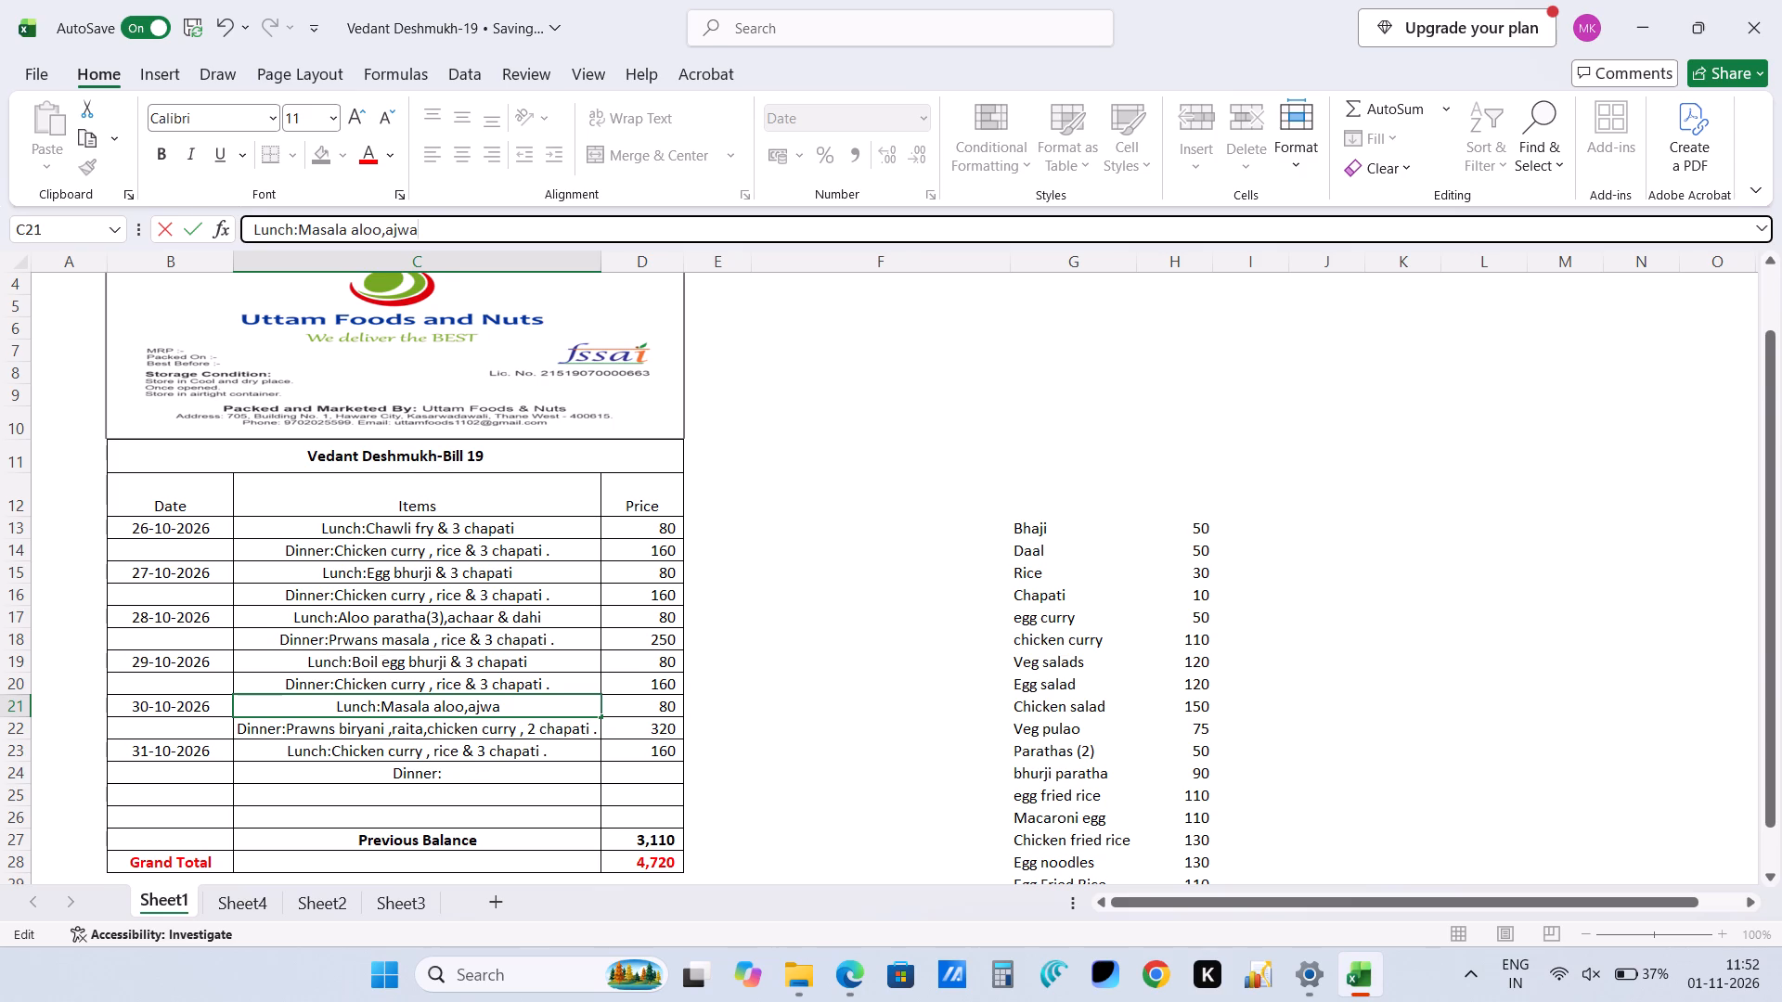
type("in paratha(3")
key("shift+parenright")
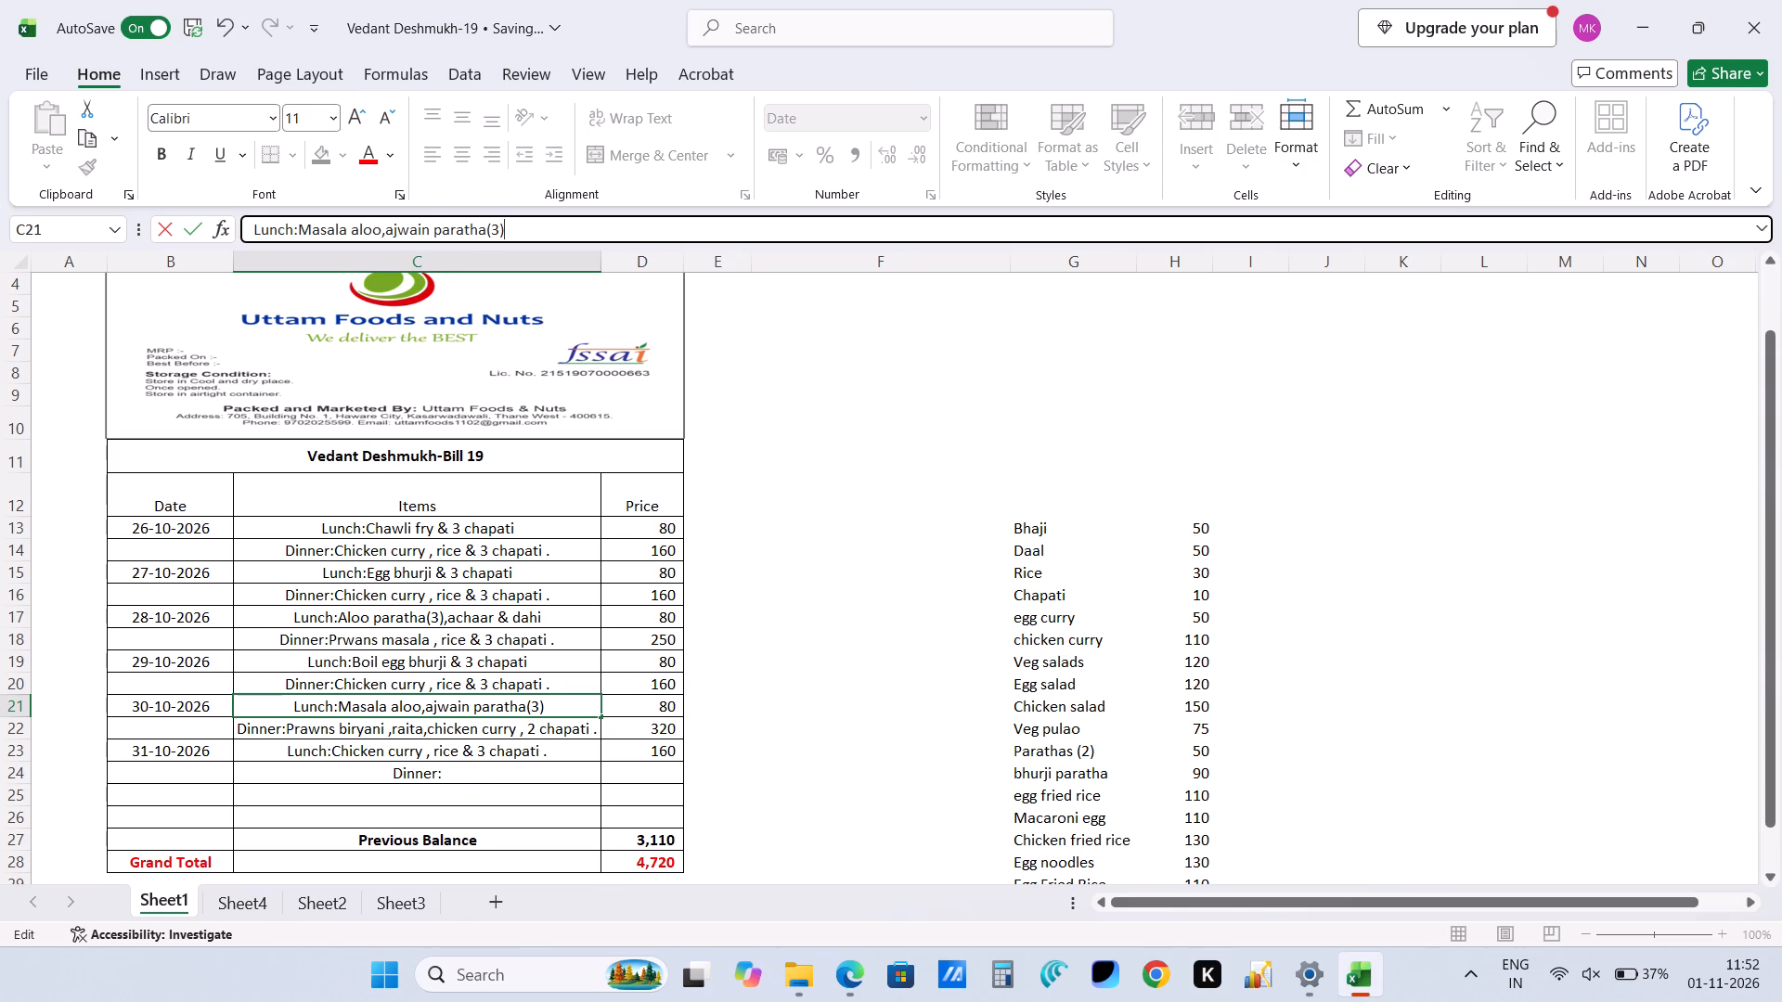
key("space")
type("& achaar")
key("Tab")
key("Left")
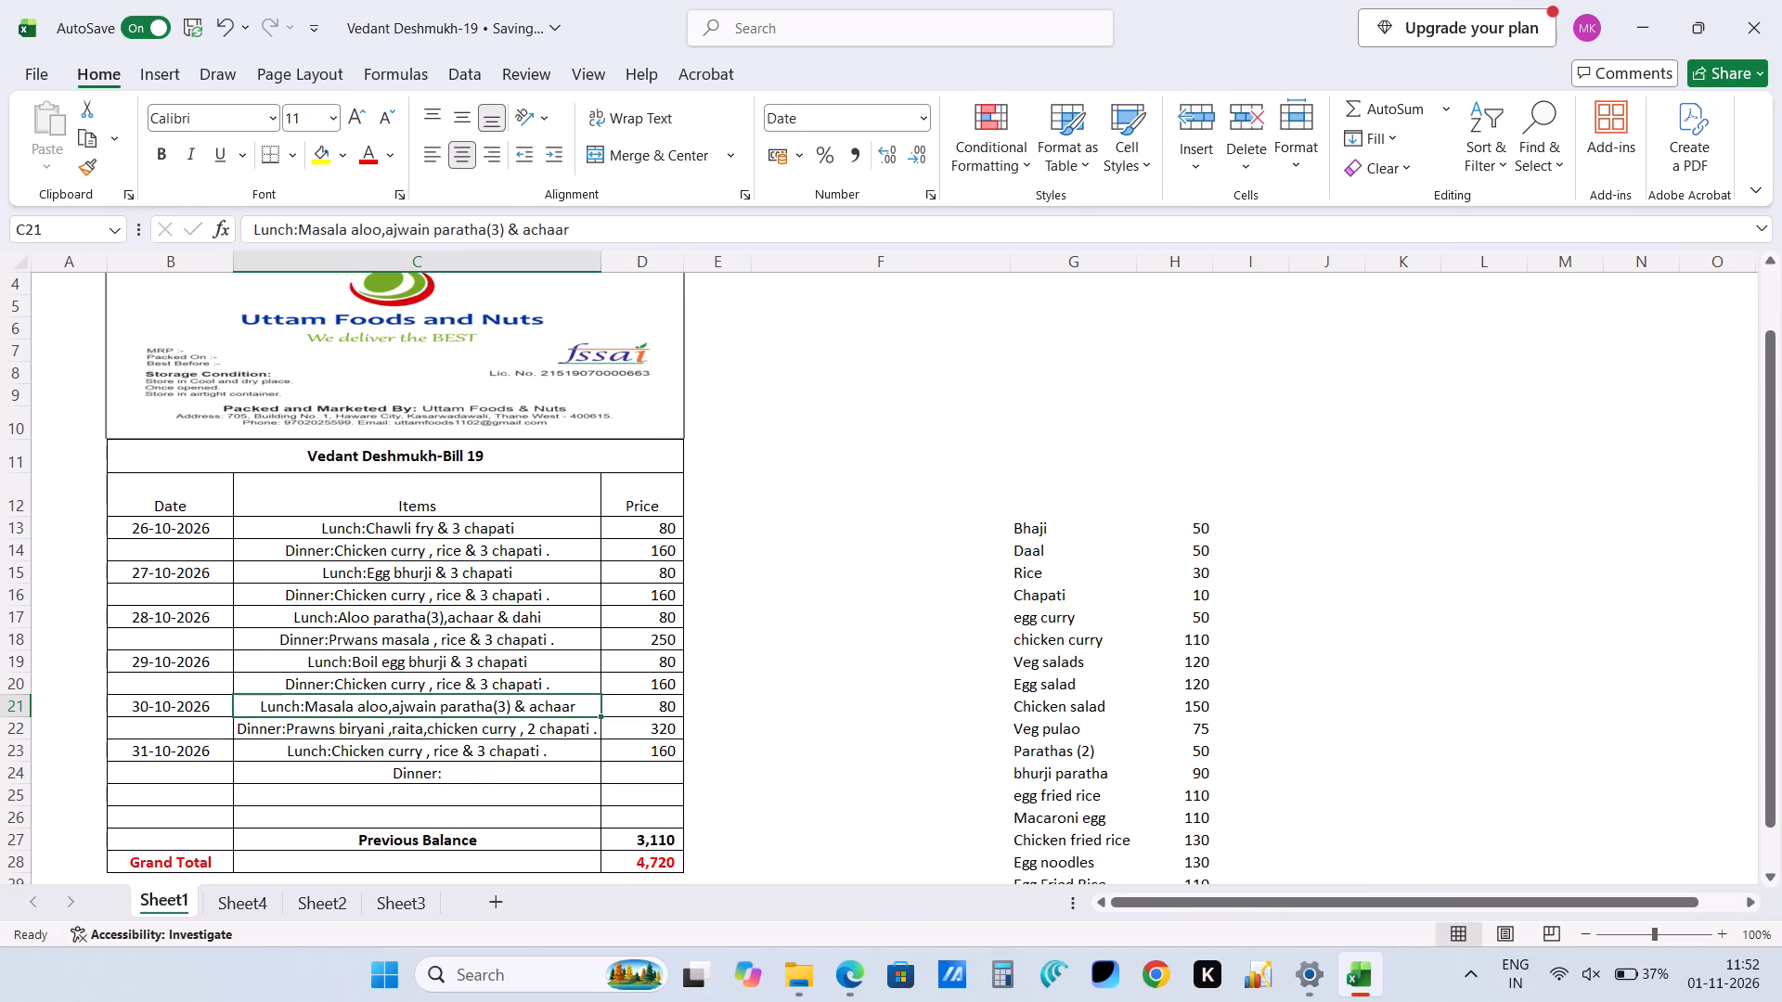
Copy the 27-10-2026 chicken curry dinner item with its price into the 31-10-2026 dinner row, C24:D24.
key("Down")
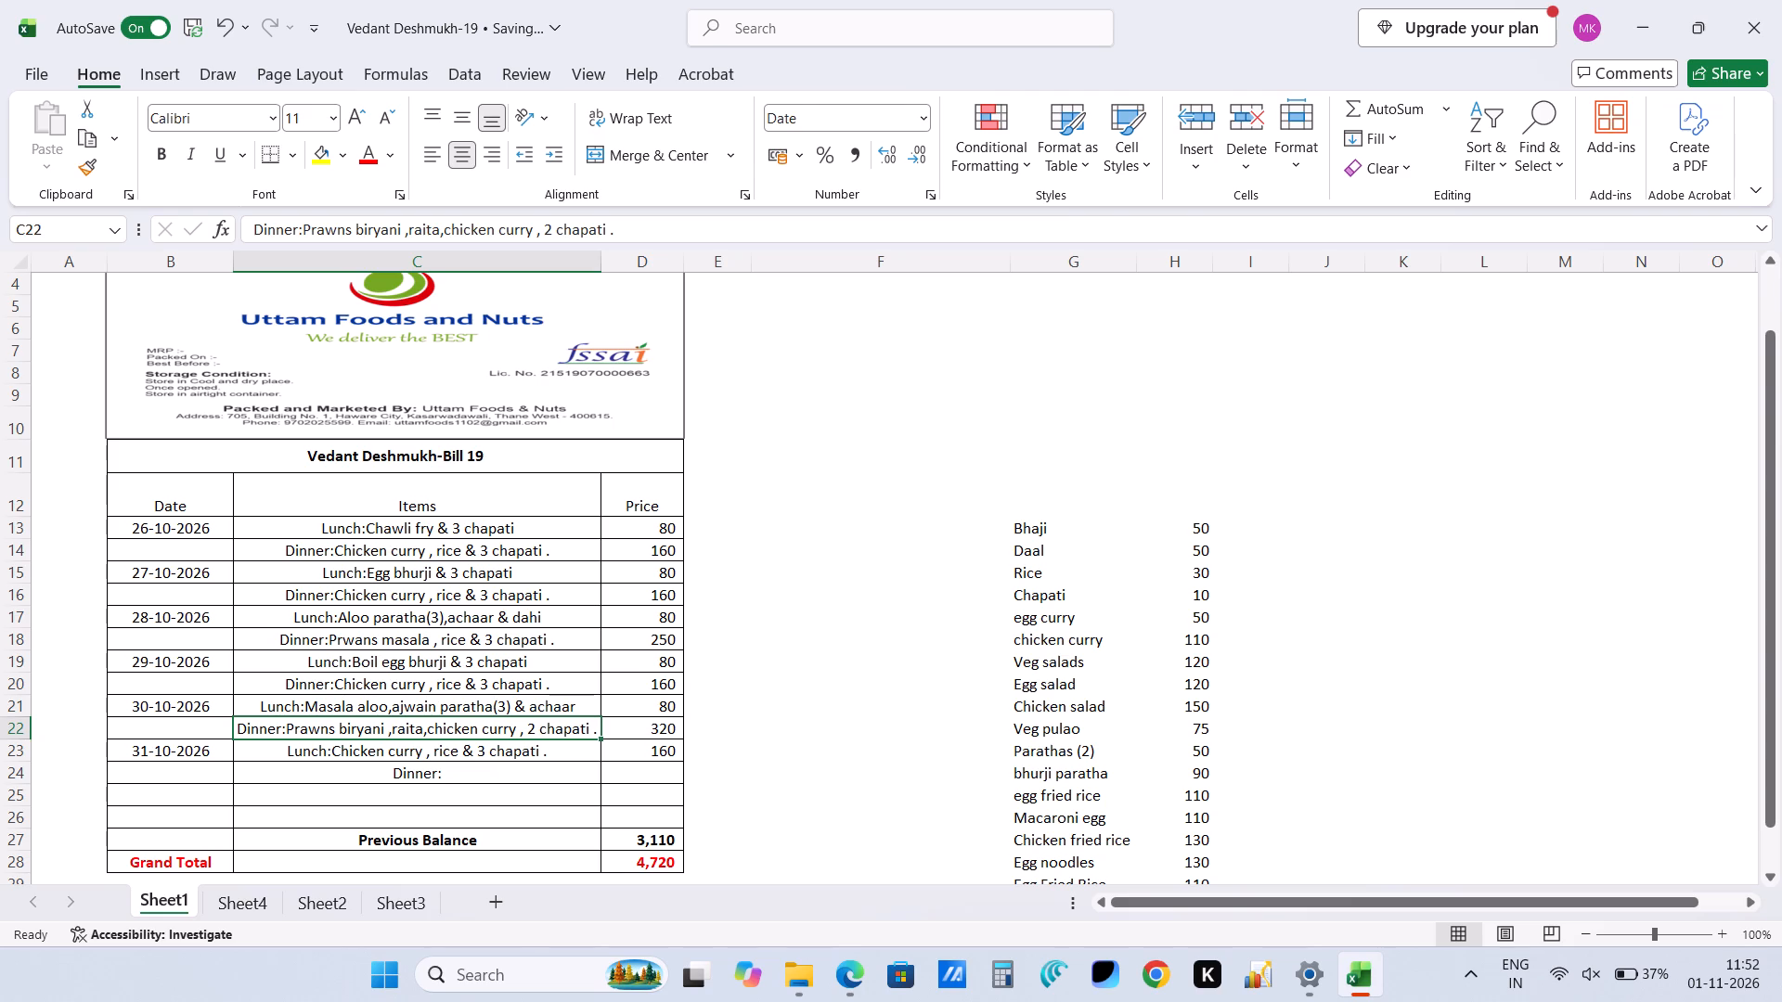
key("Down")
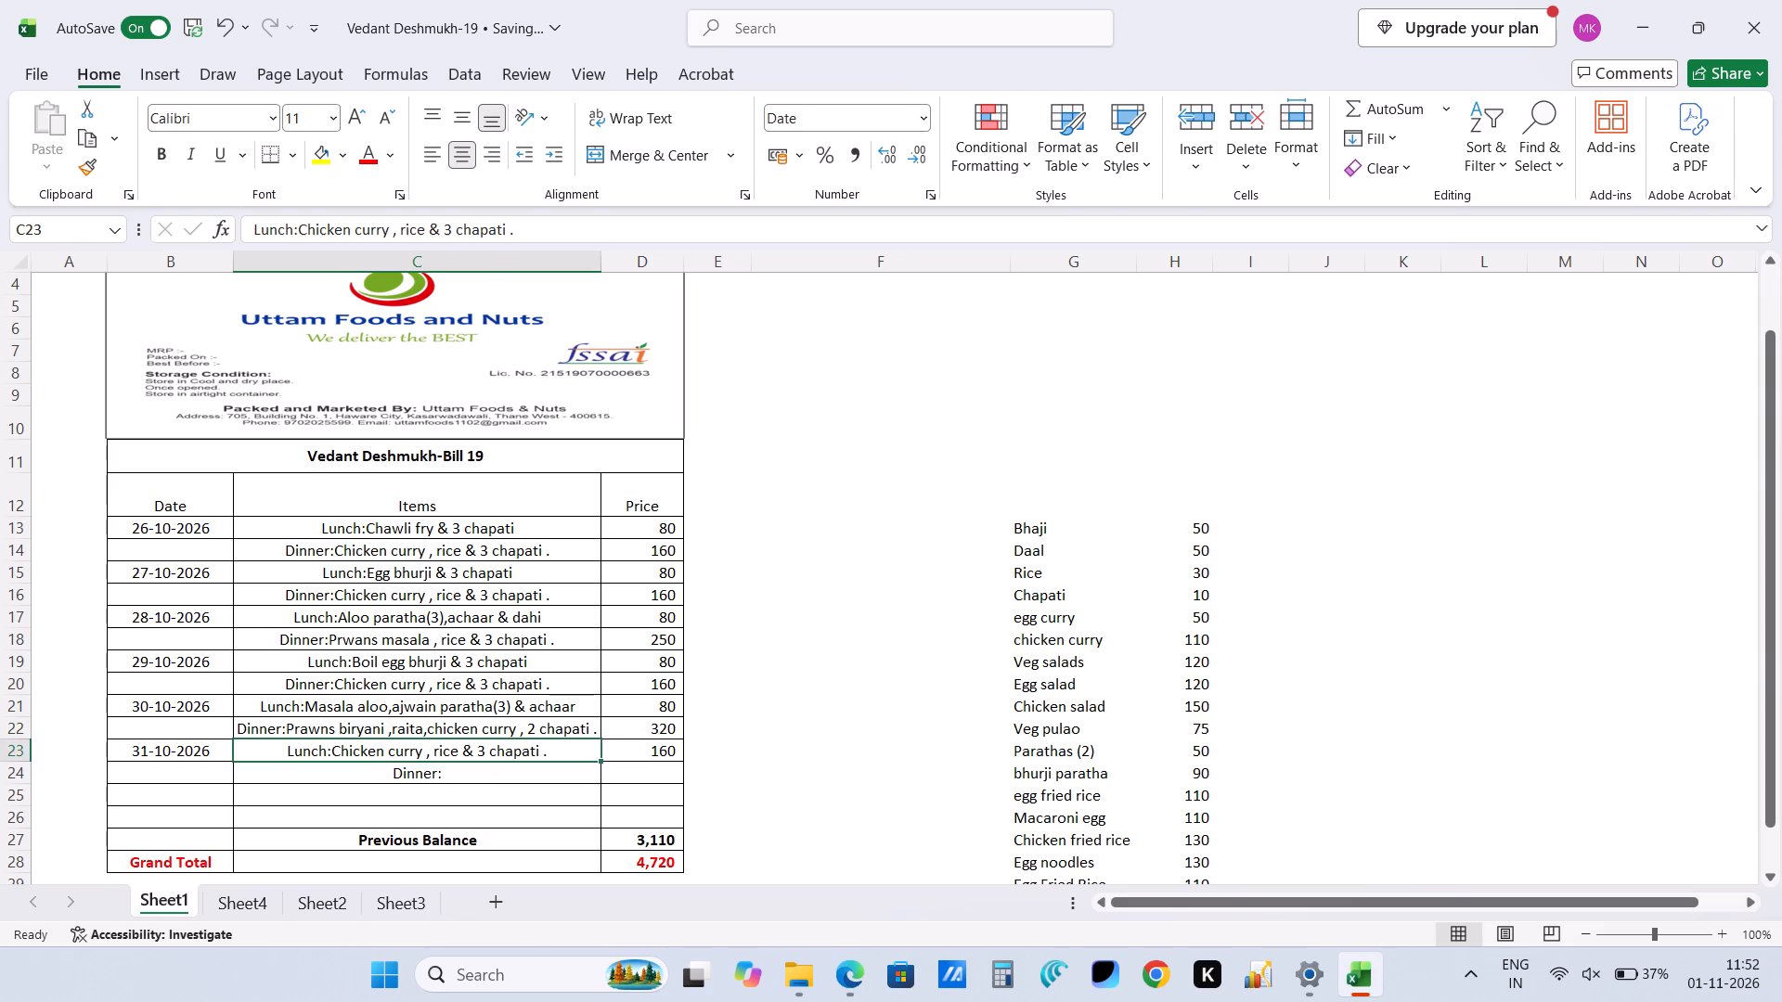
key("Up")
key("Up")
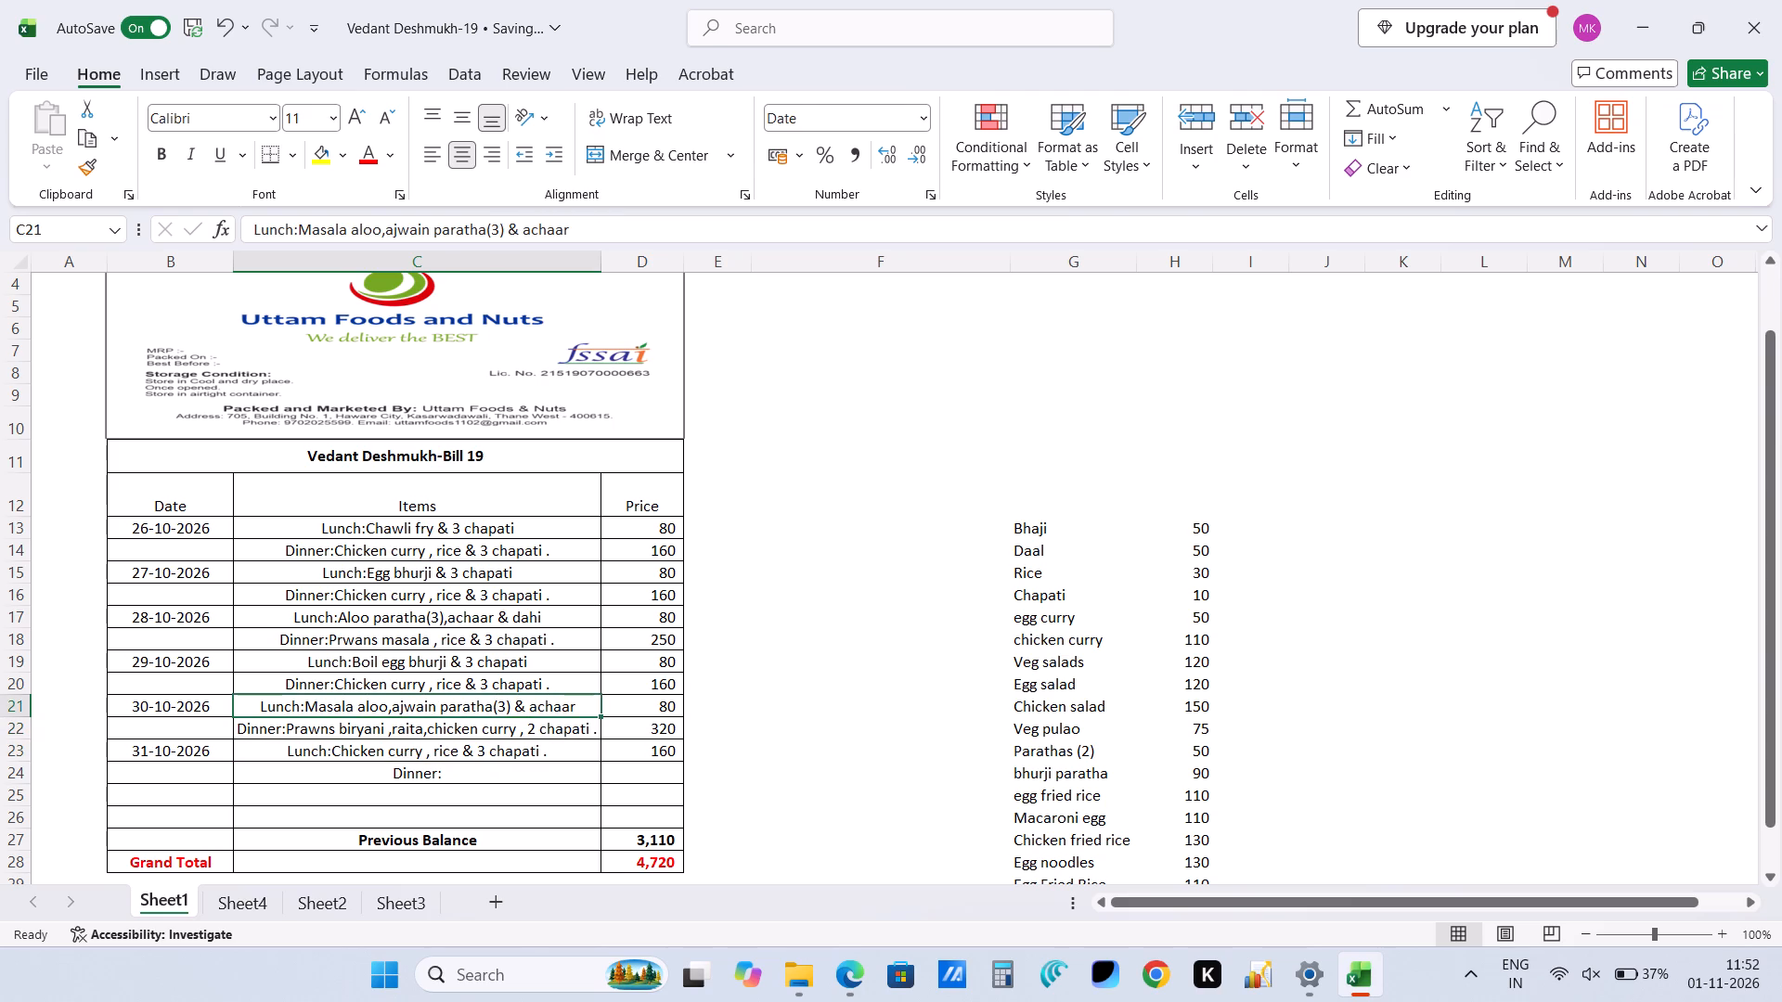
key("Down")
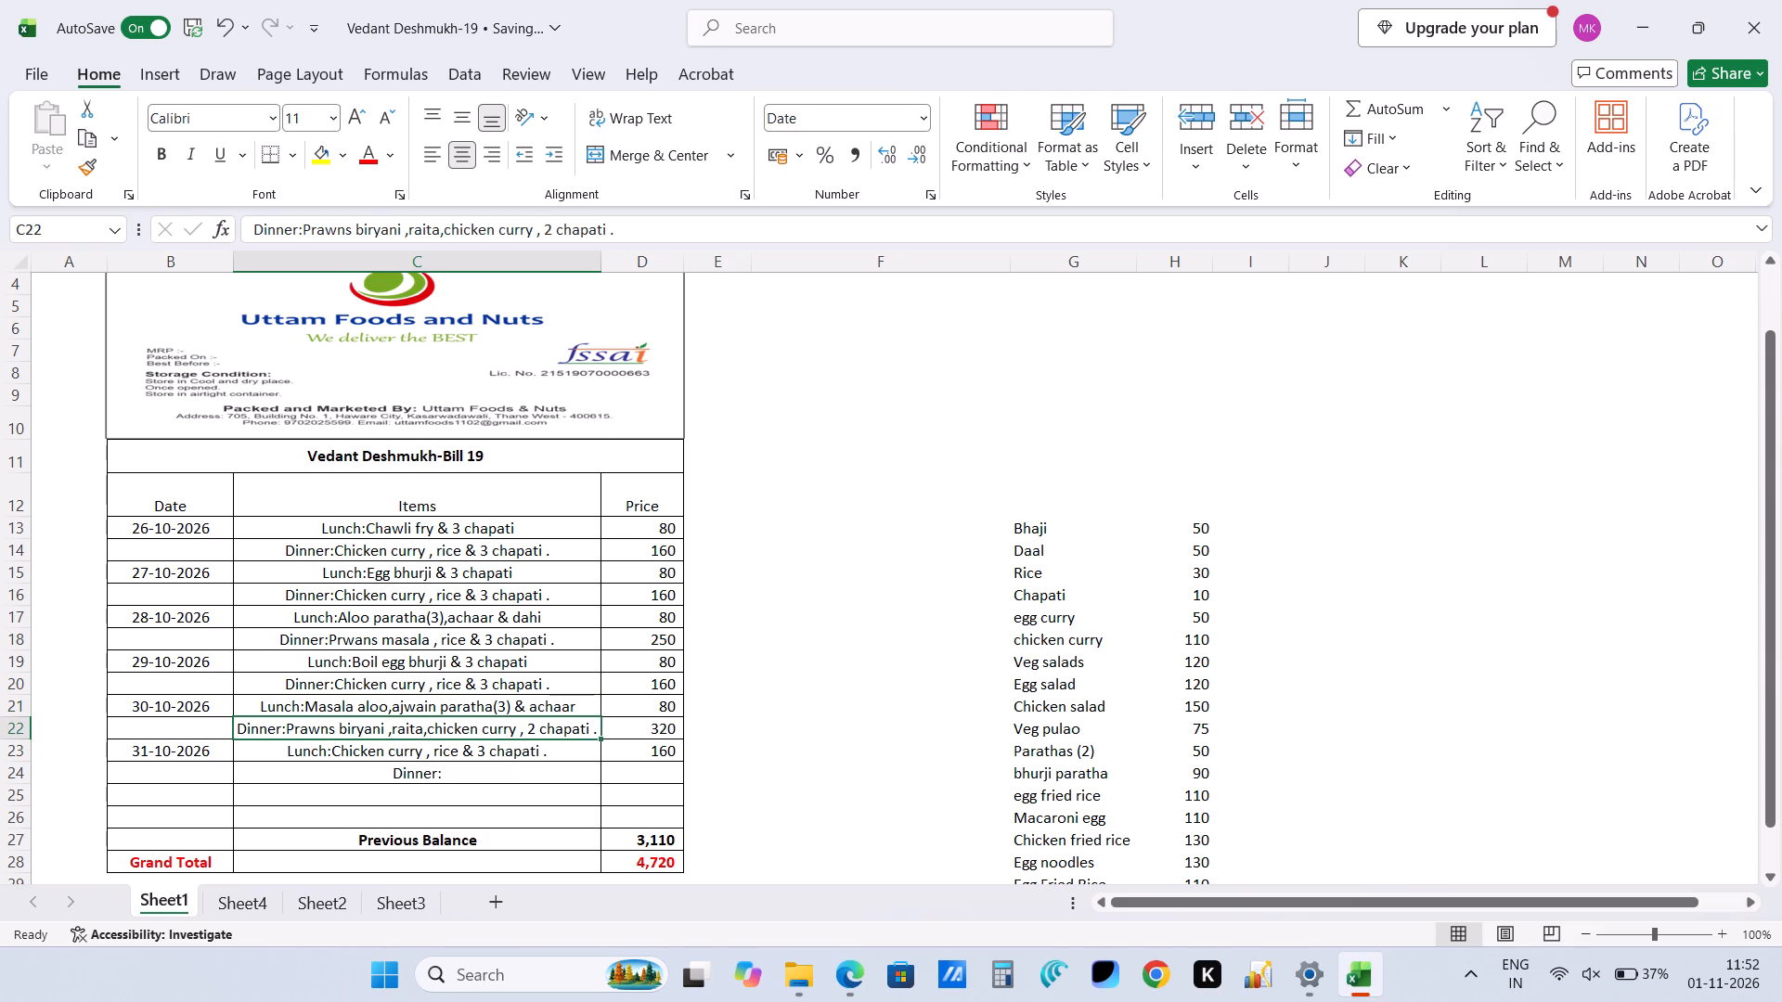
key("Down")
key("Down")
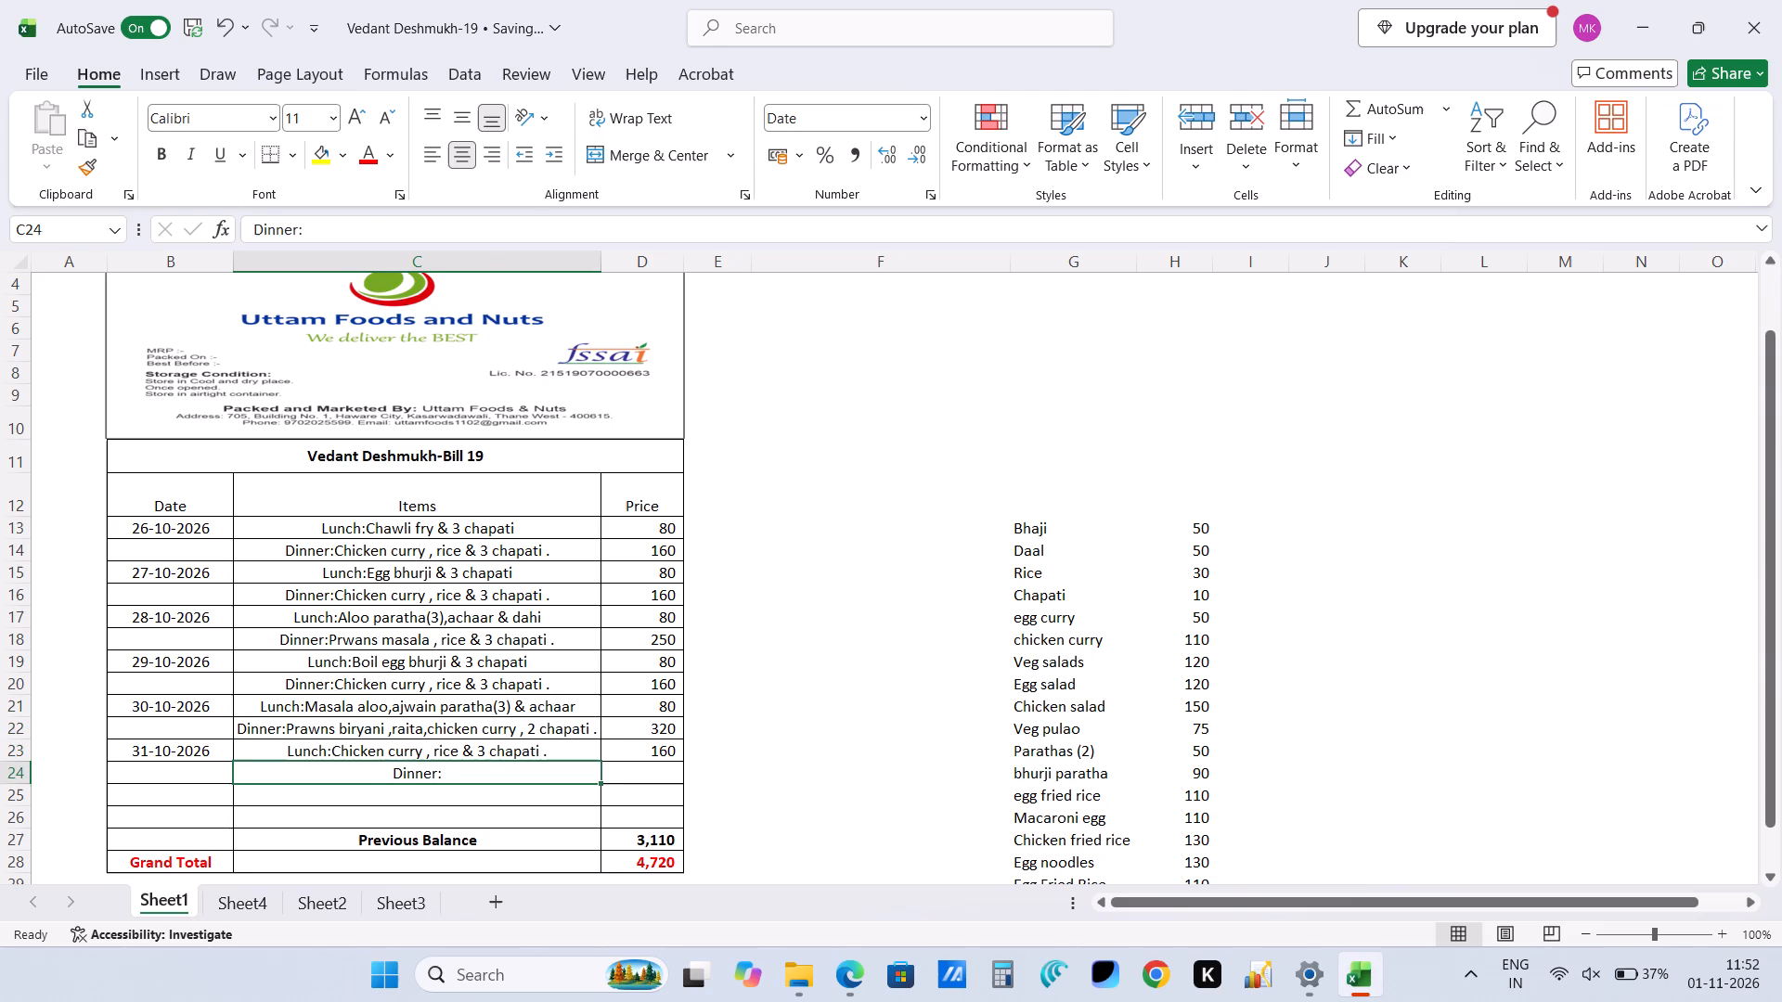
key("Up")
key("Up")
key("Up")
key("Up")
key("Up")
key("Up")
key("Up")
key("Up")
key("Up")
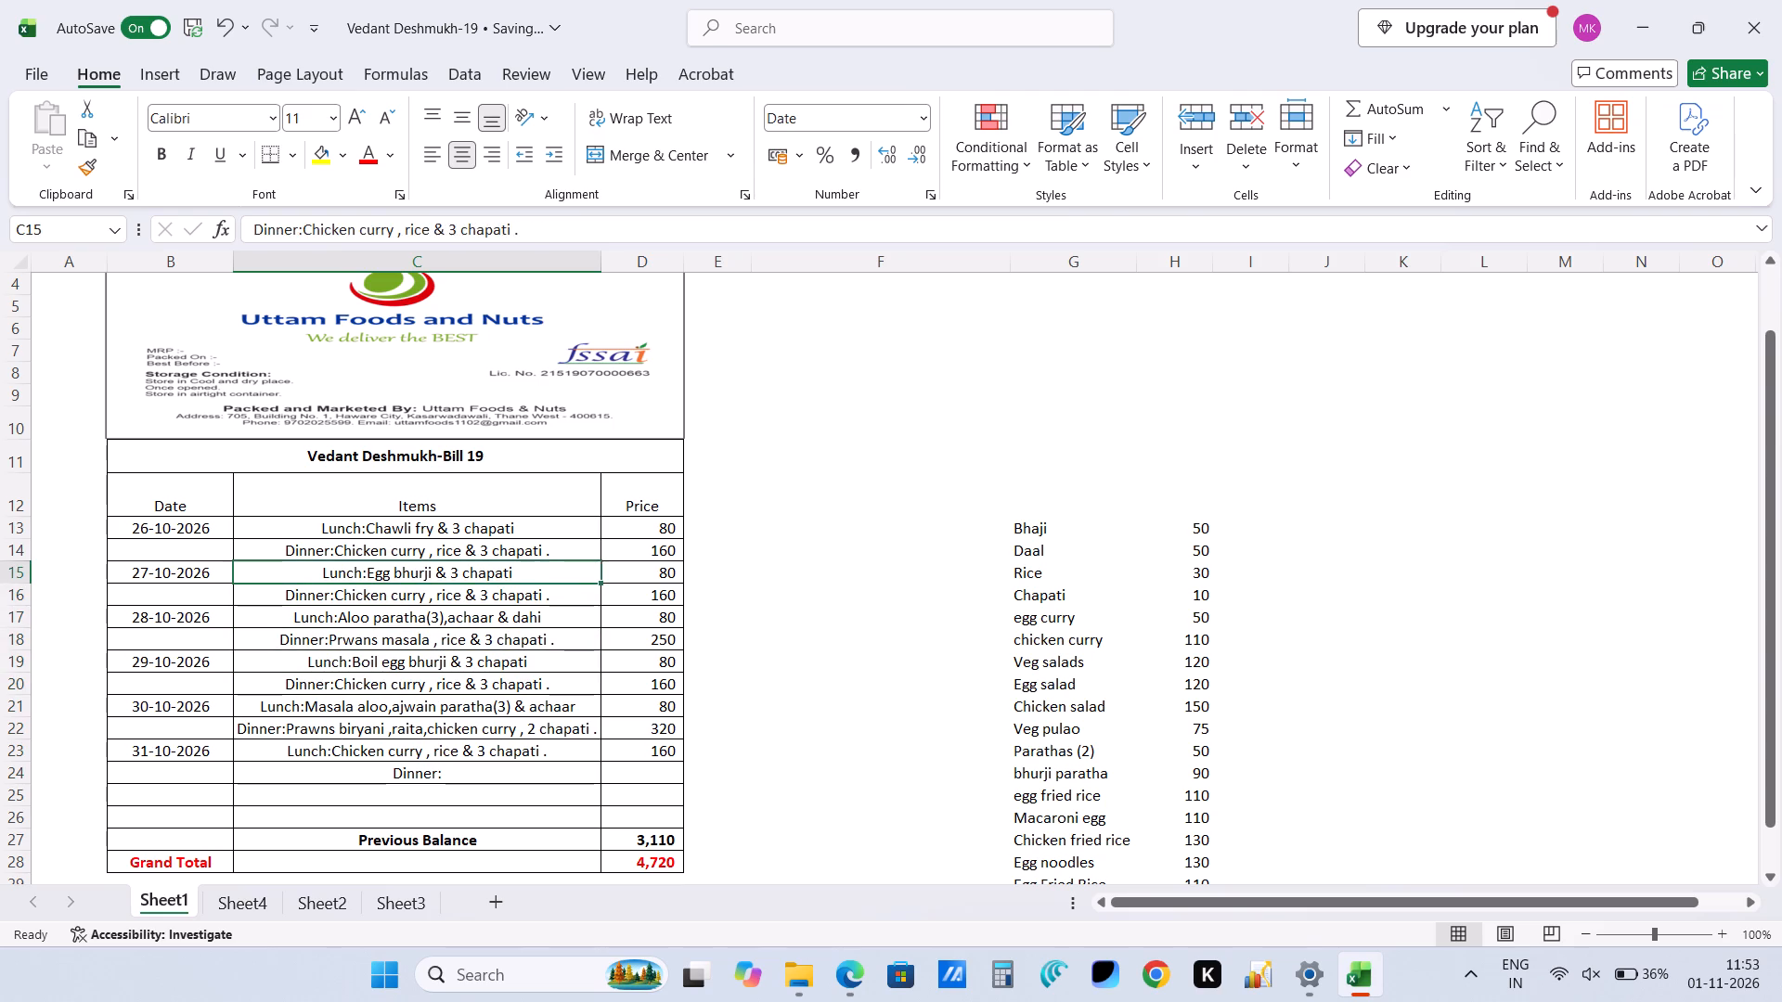
key("Down")
key("shift+Right")
key("ctrl+c")
key("Down")
key("Down")
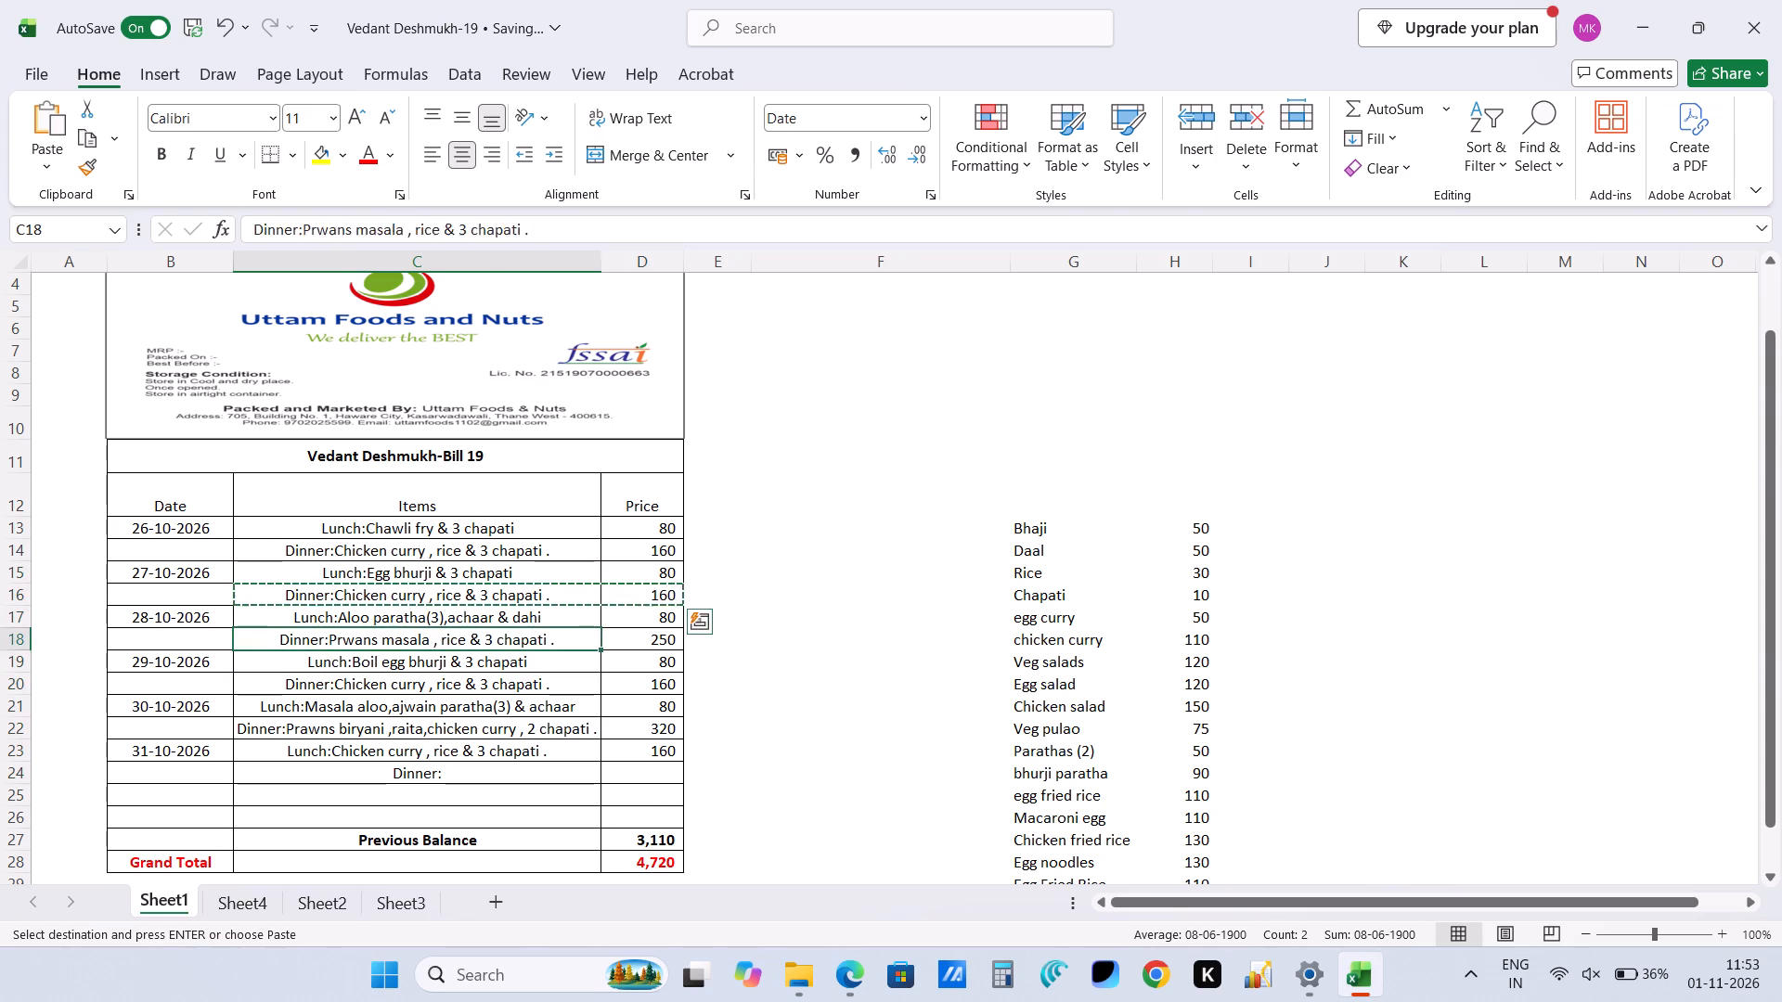
key("Down")
key("Down")
key("Down")
key("Down")
key("Down")
key("Down")
key("Return")
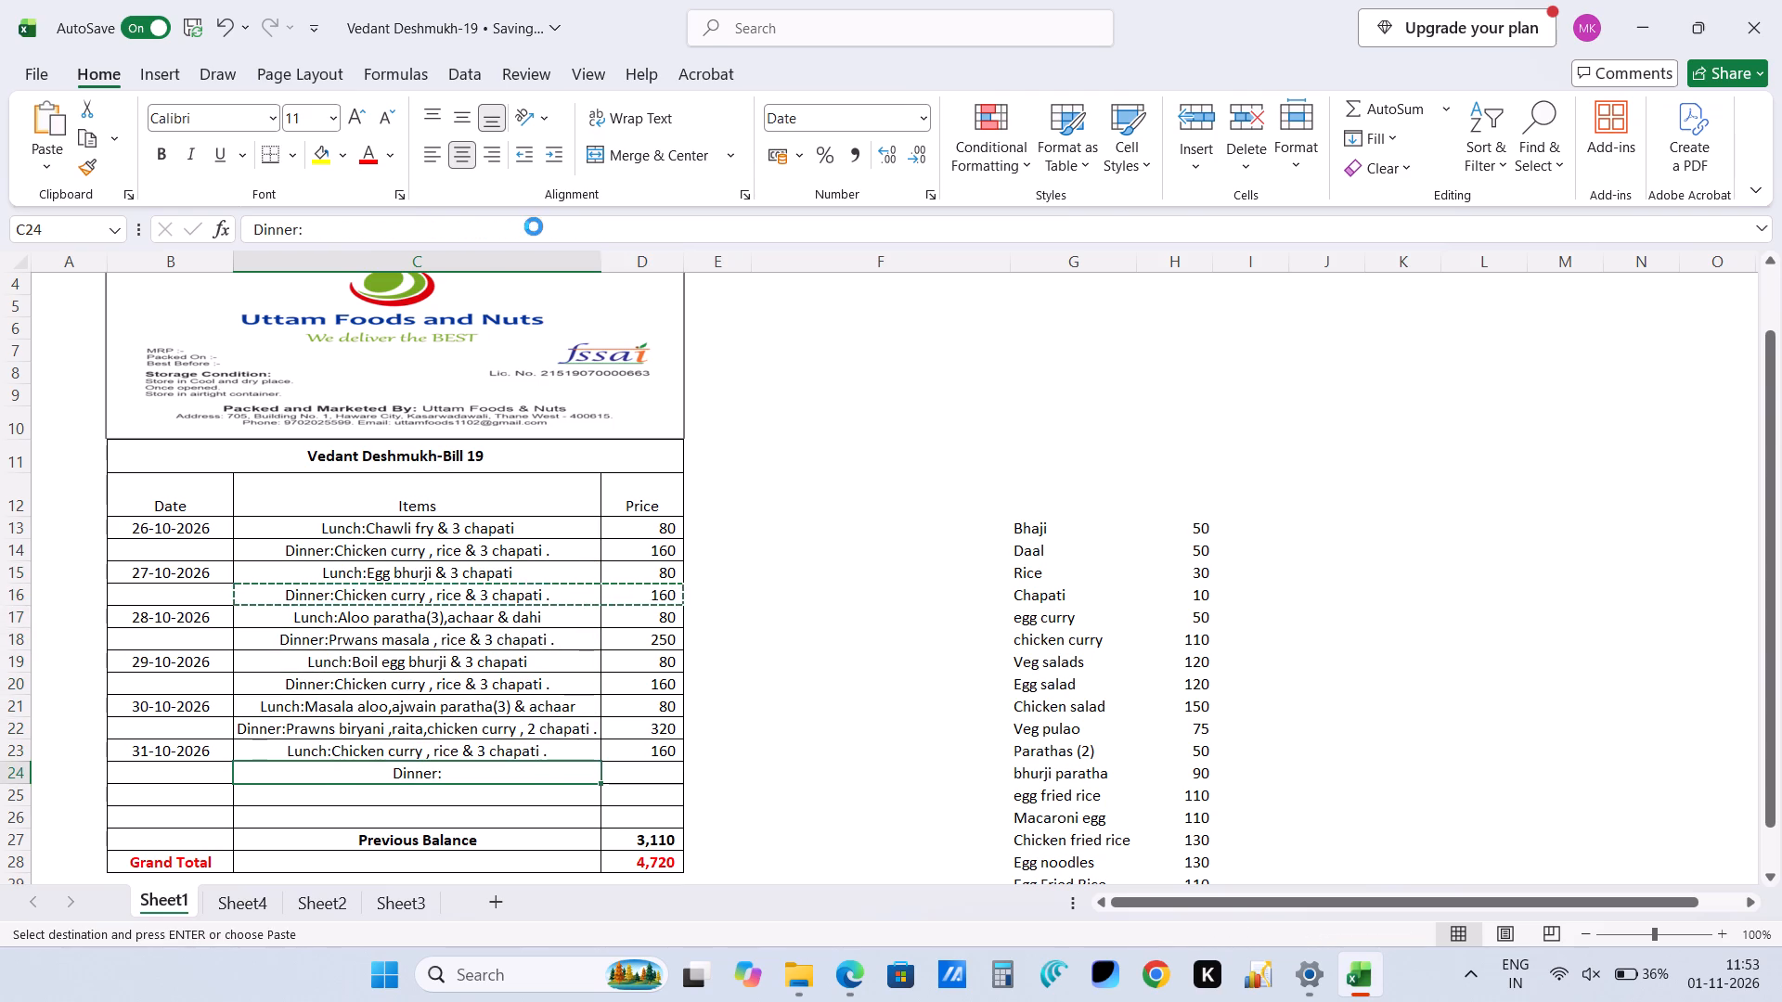
Copy the 31-10-2026 dinner item with its price over the 31-10-2026 lunch, C23:D23.
key("Up")
key("Up")
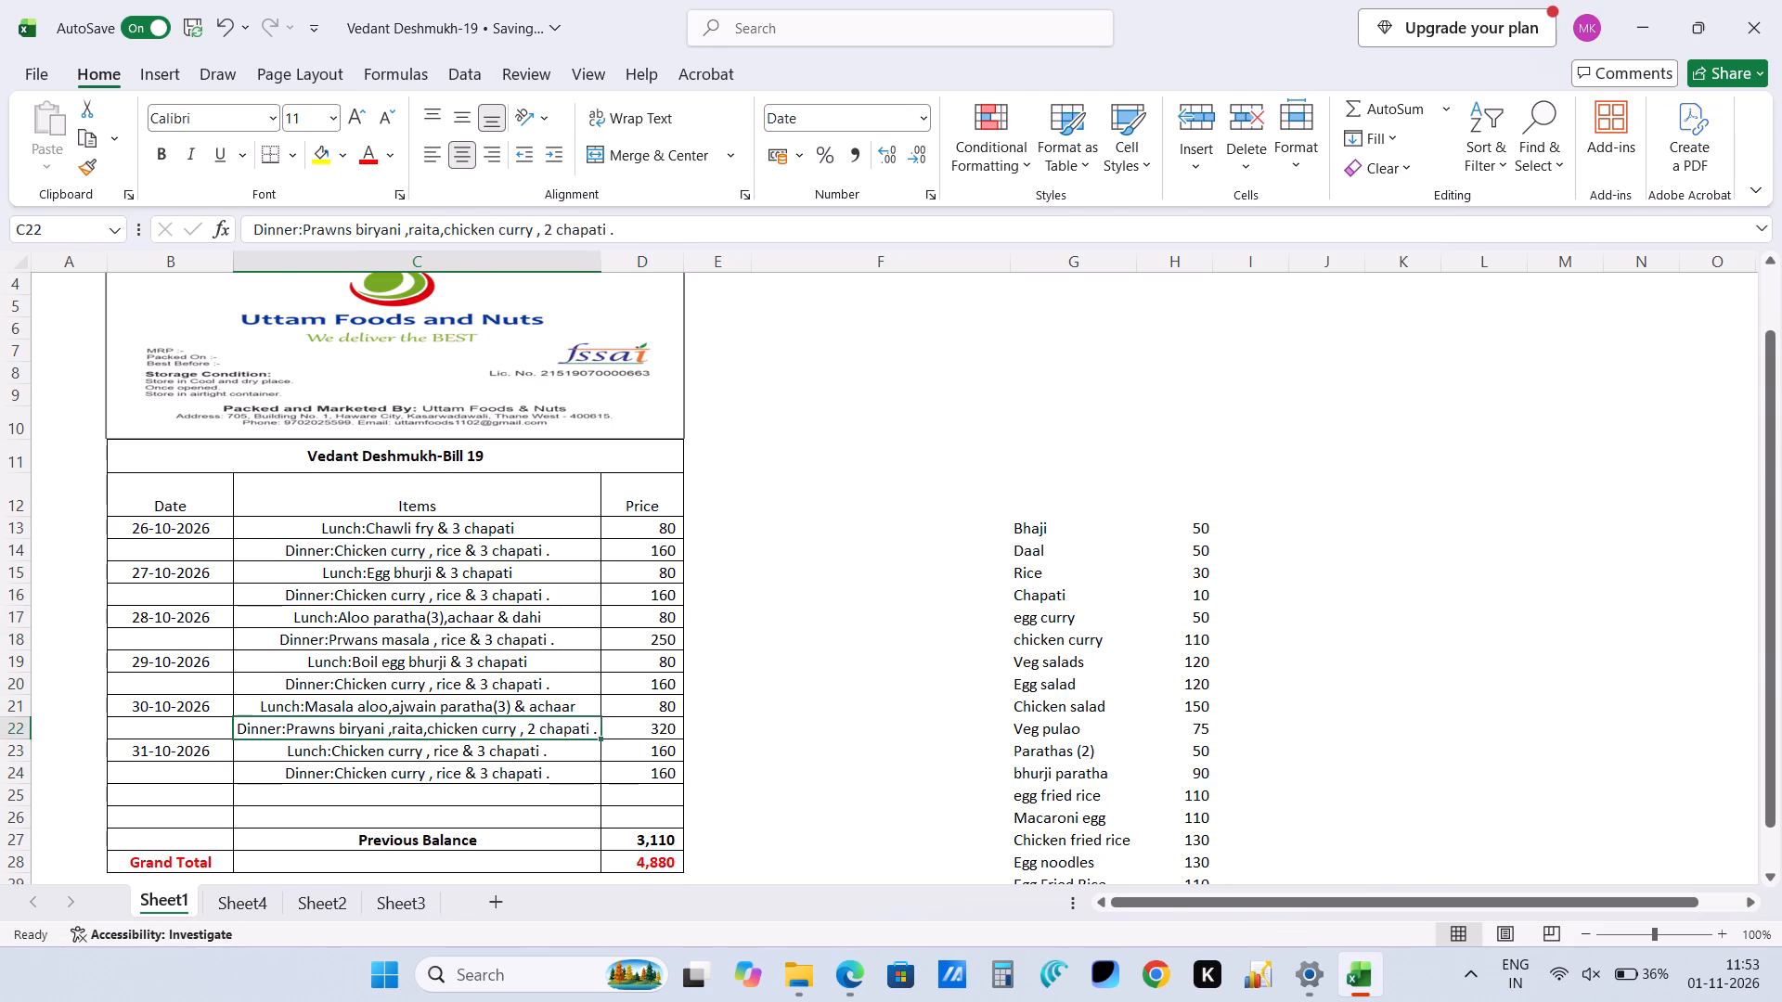
key("Down")
key("Down")
key("shift+Right")
key("ctrl+c")
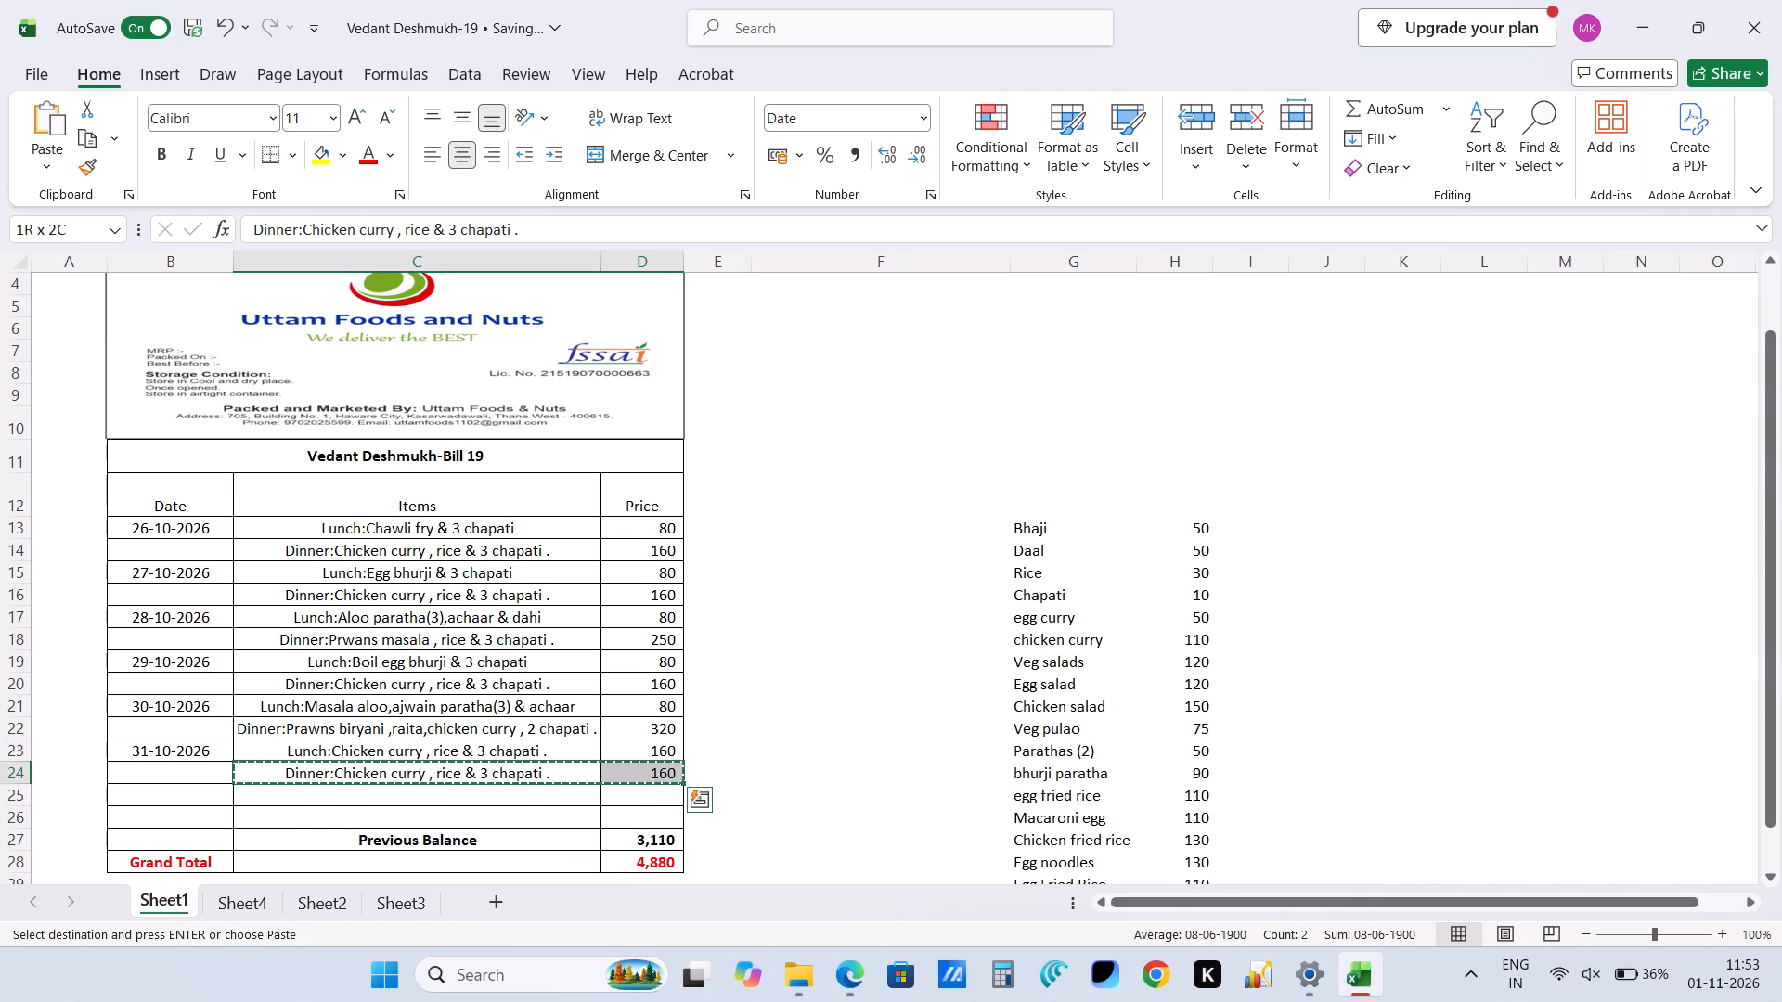
key("Up")
key("Return")
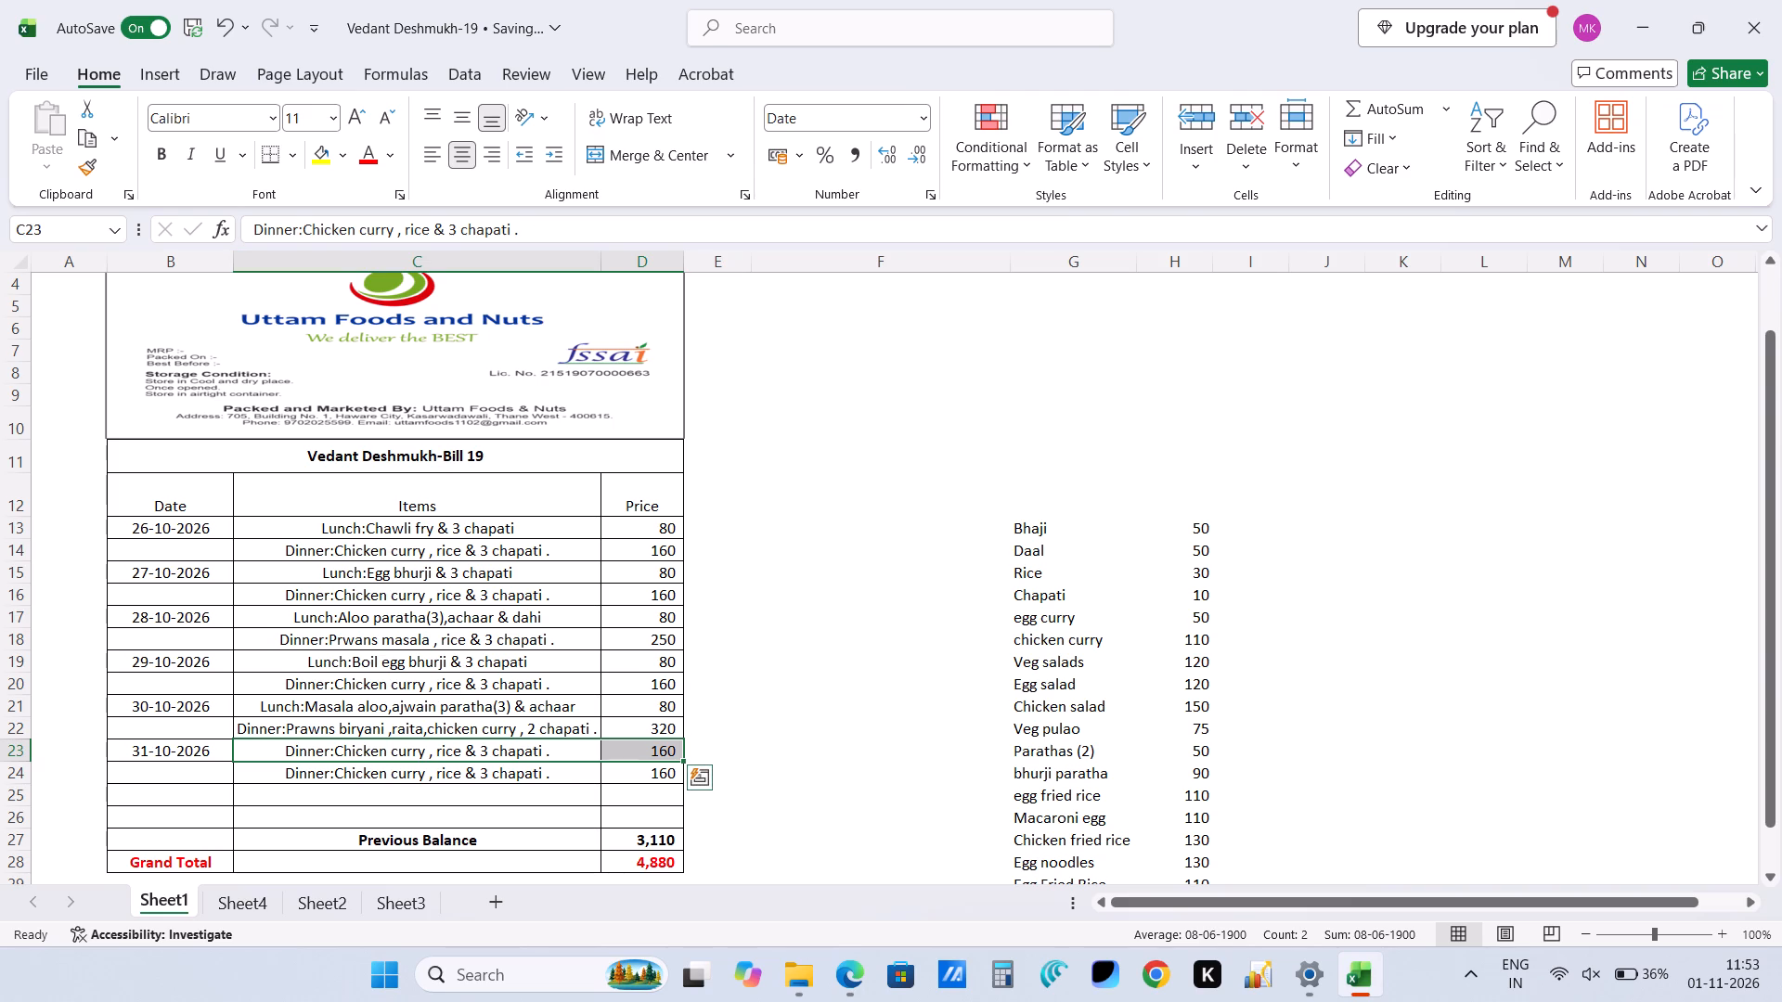
Set the price of the 30-10-2026 prawns biryani dinner in D22 to 250.
left_click(656, 540)
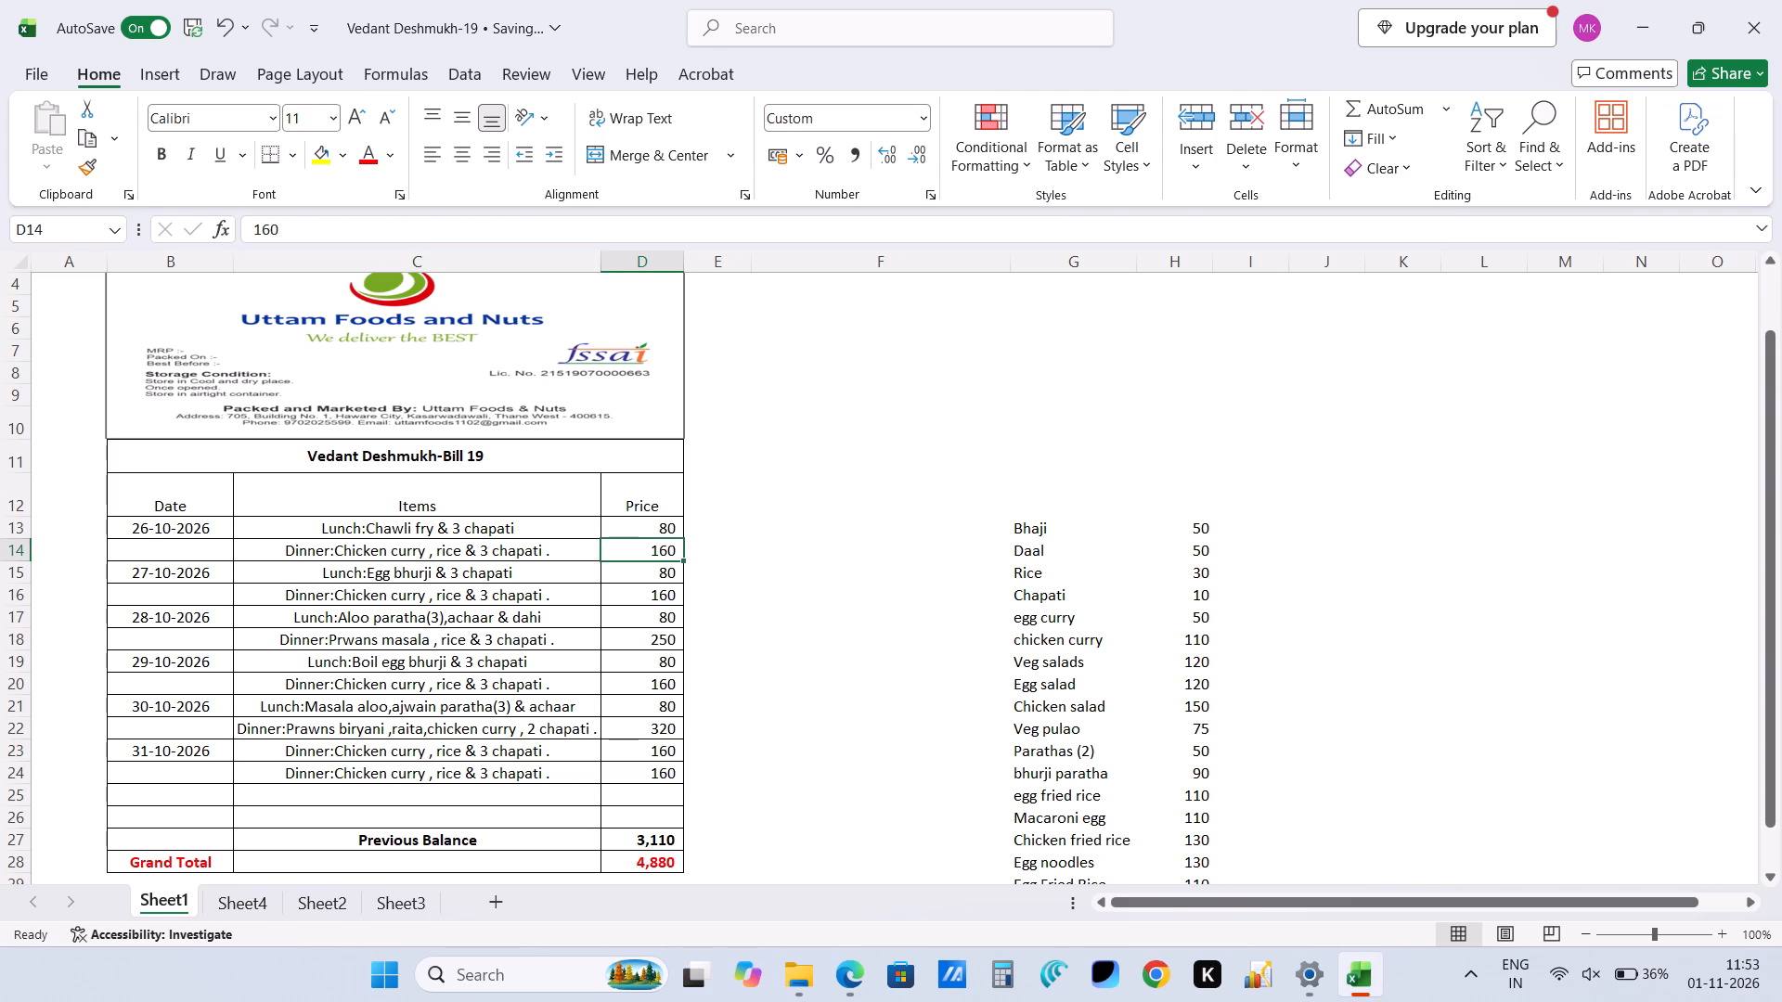
key("Down")
key("Down")
key("Down")
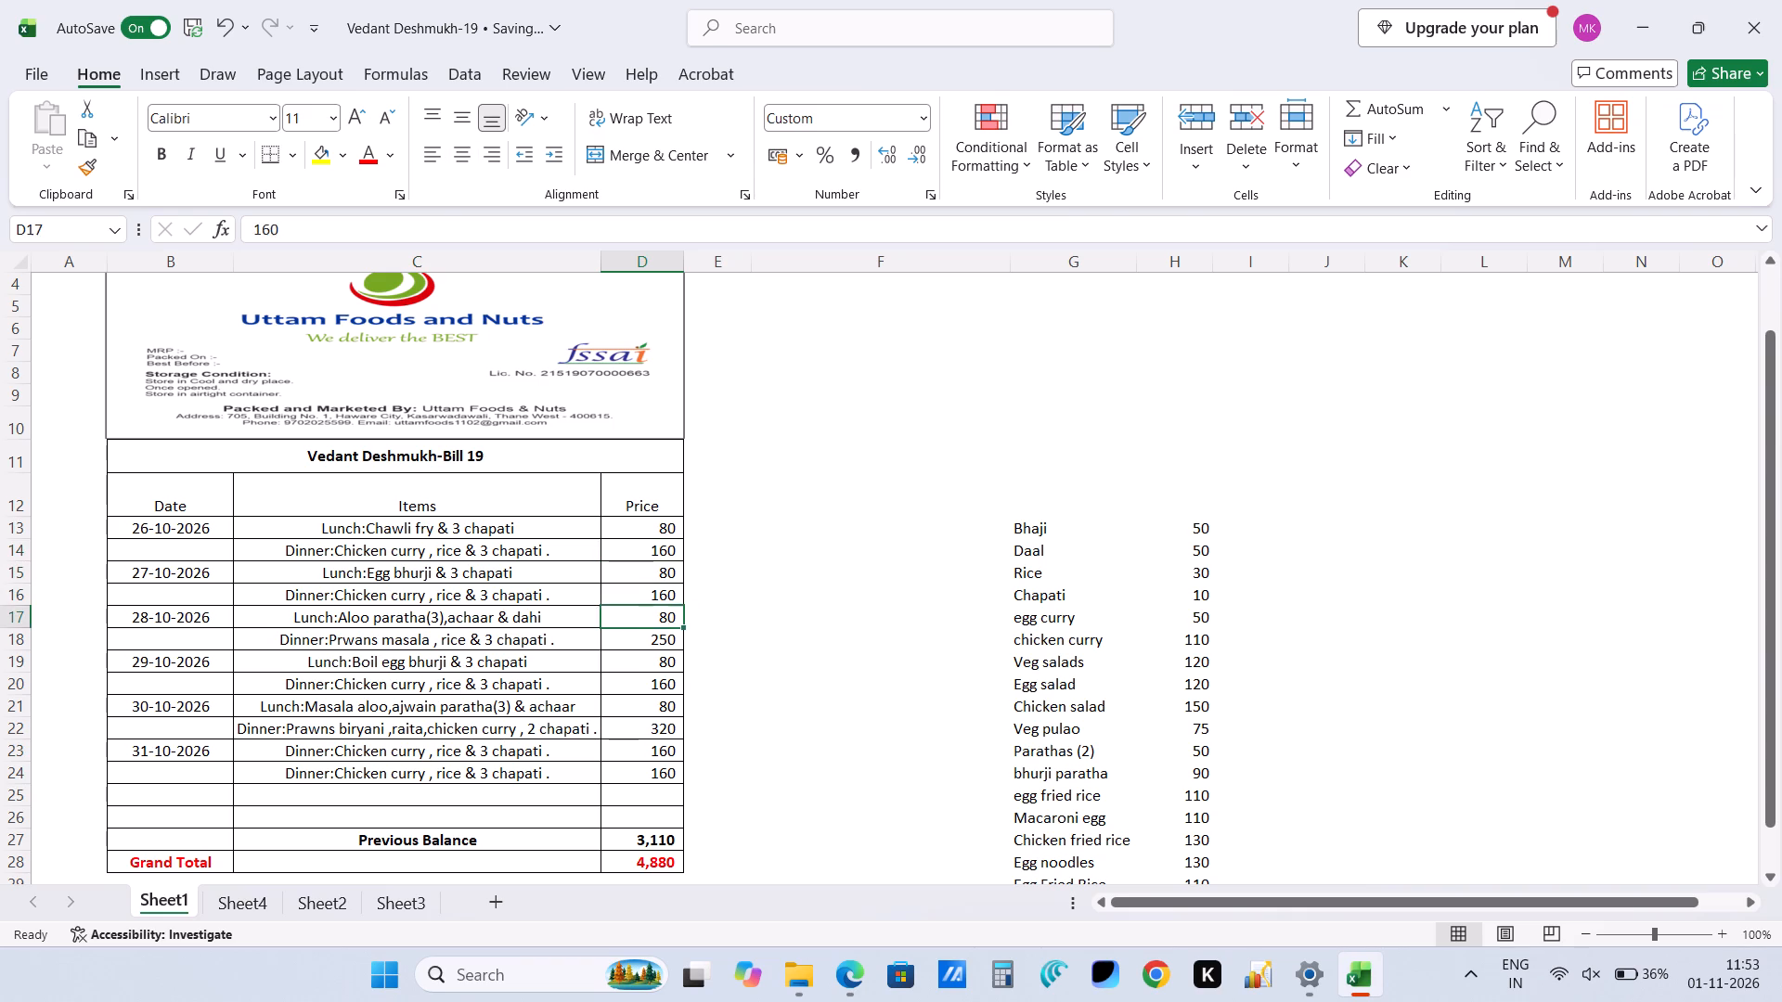
key("Down")
key("Down")
key("Down")
key("Down")
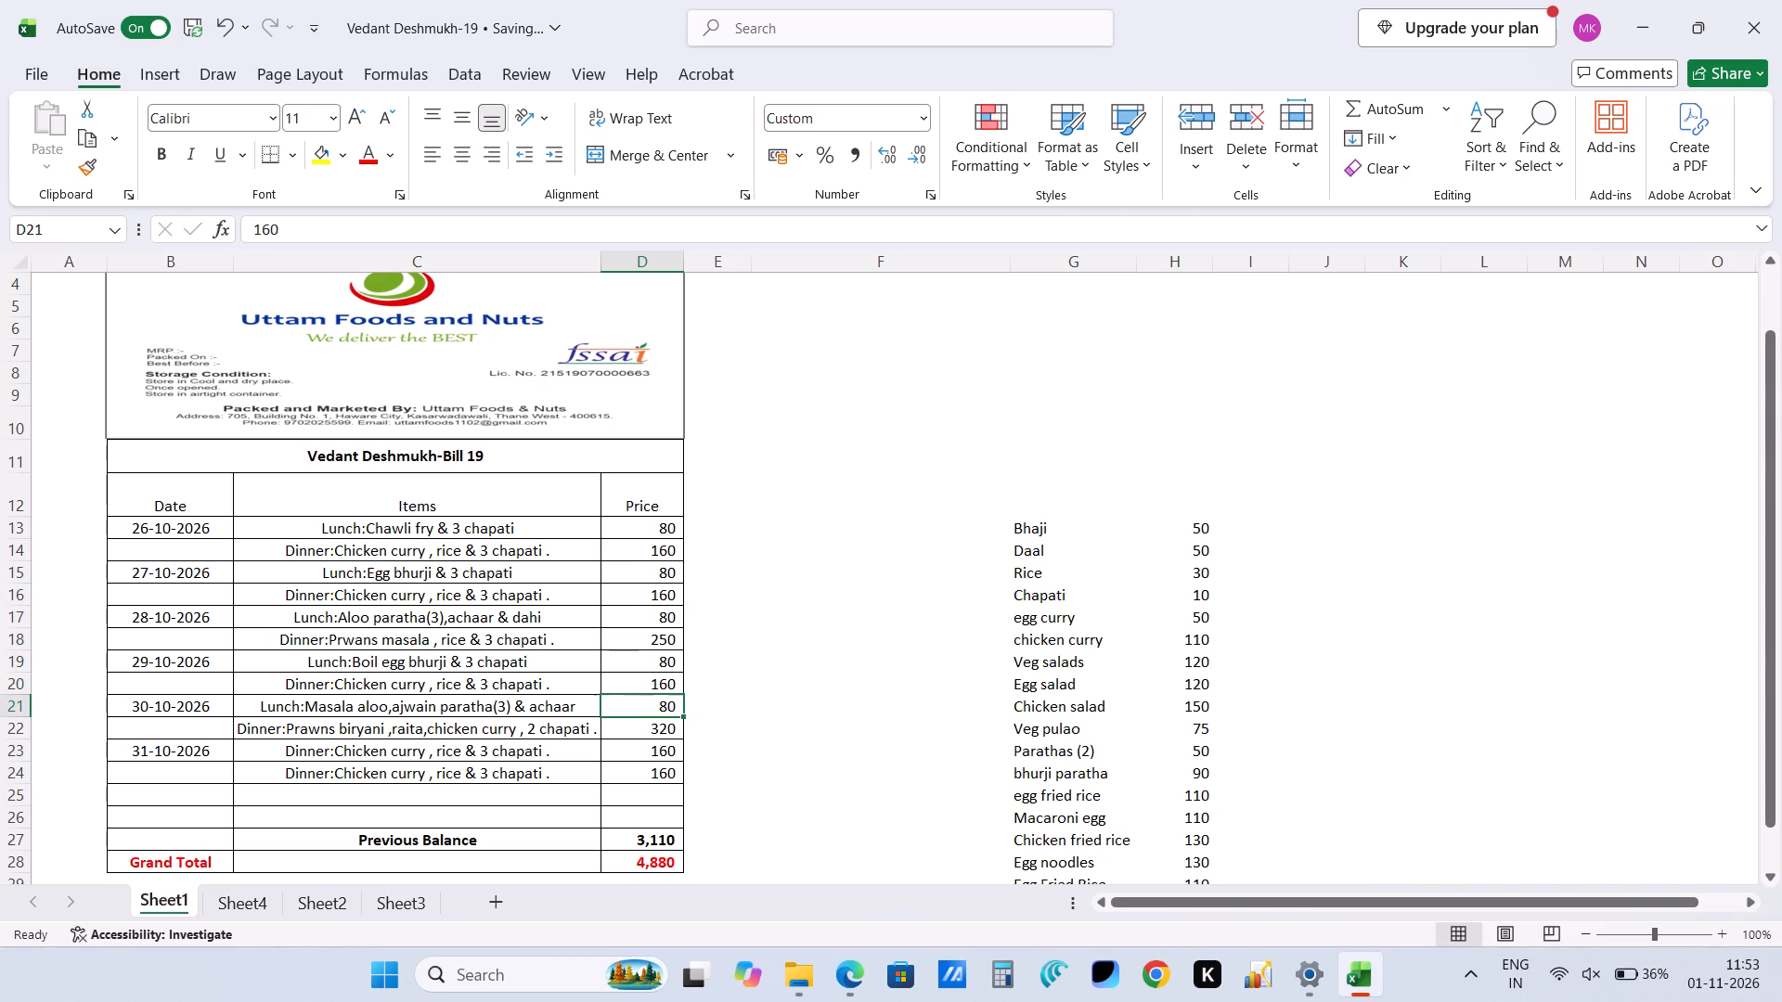
key("Down")
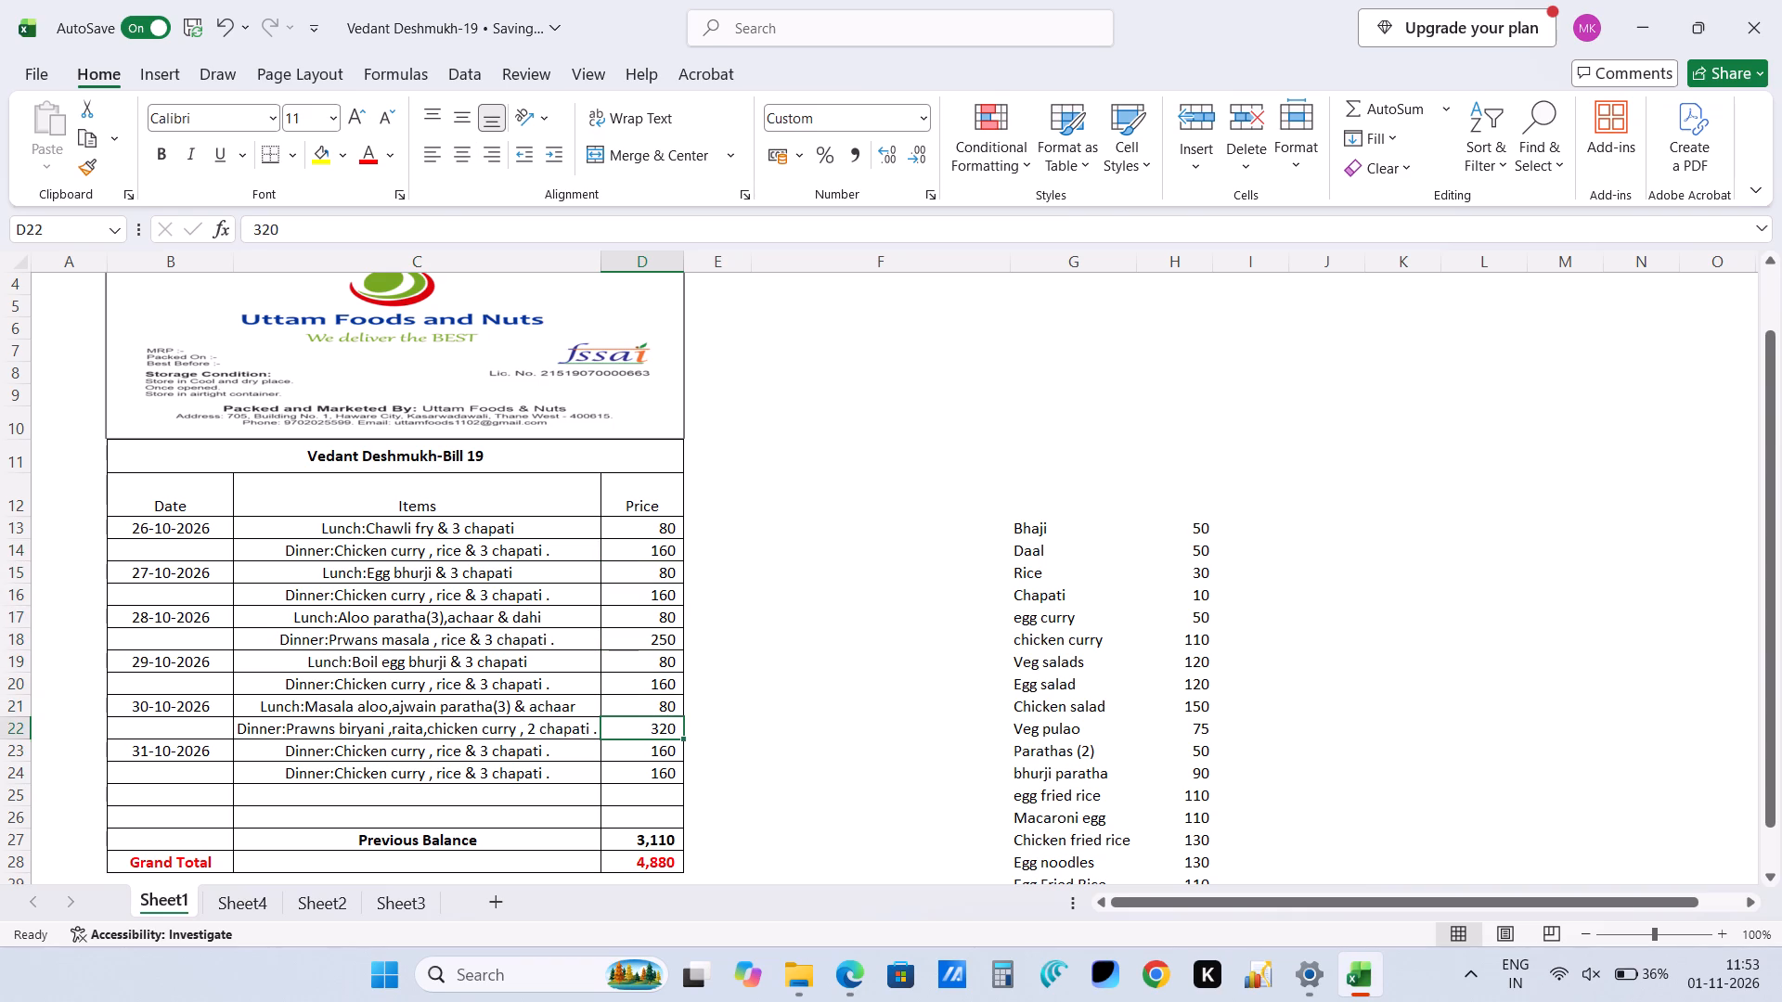
type("250")
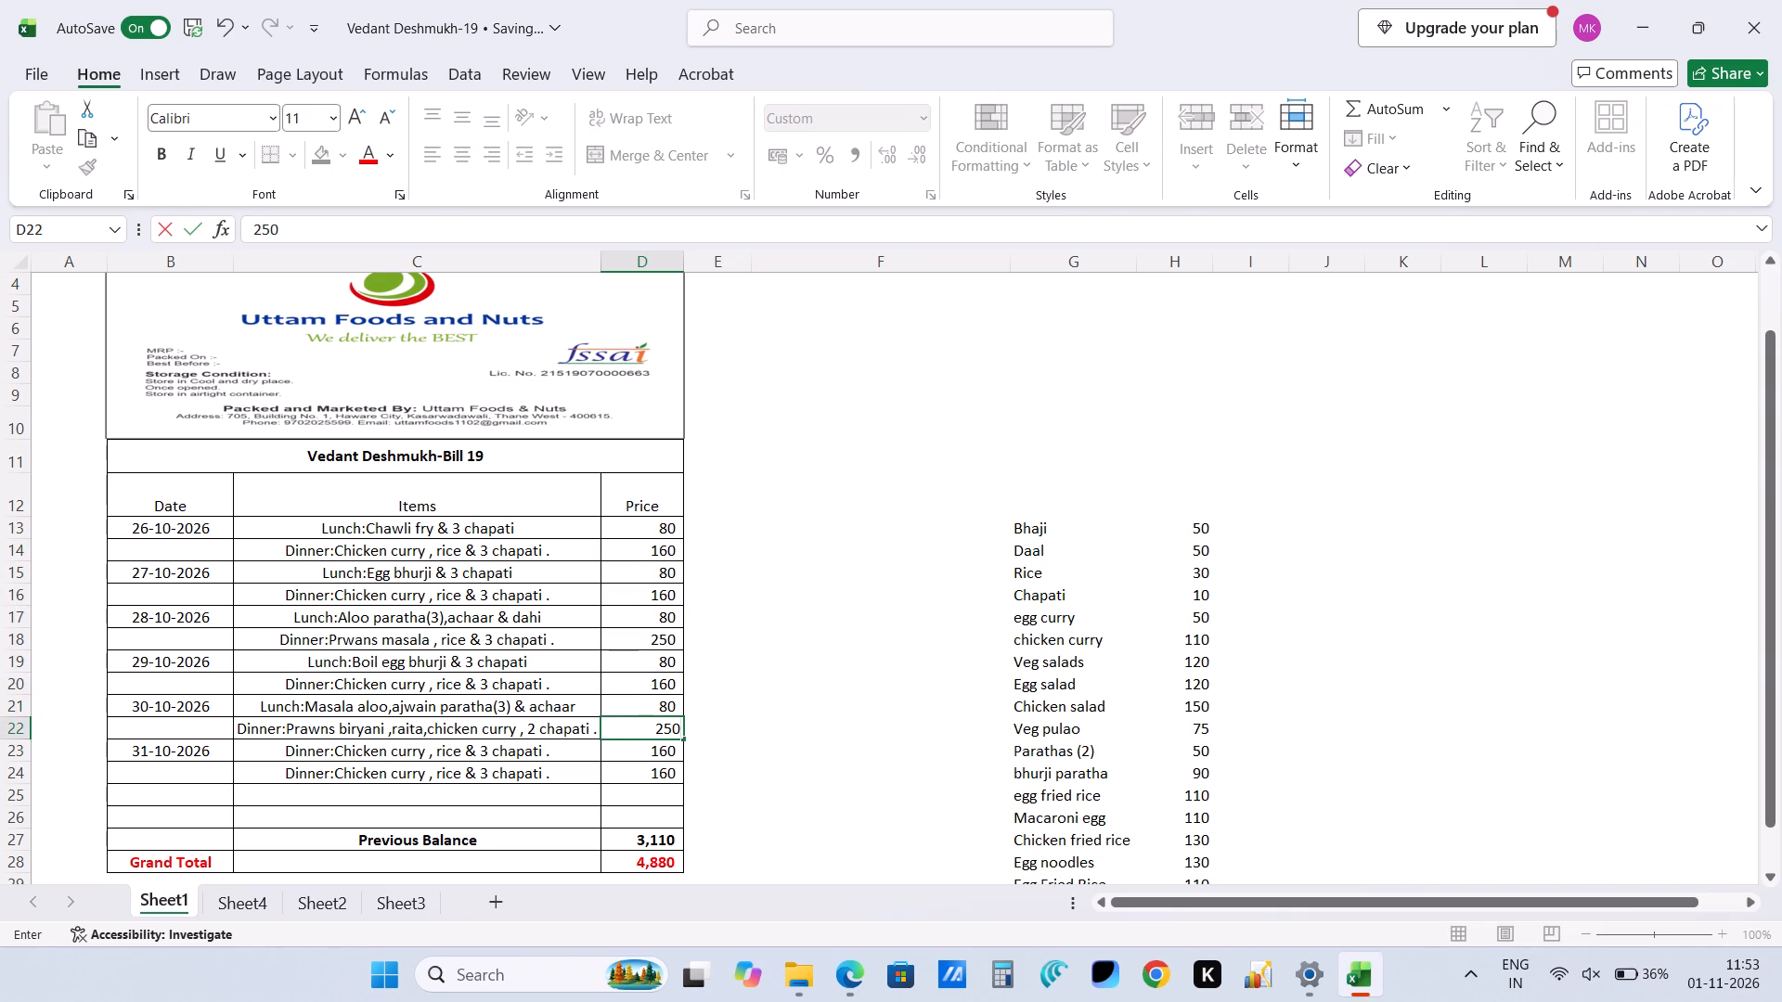
key("Return")
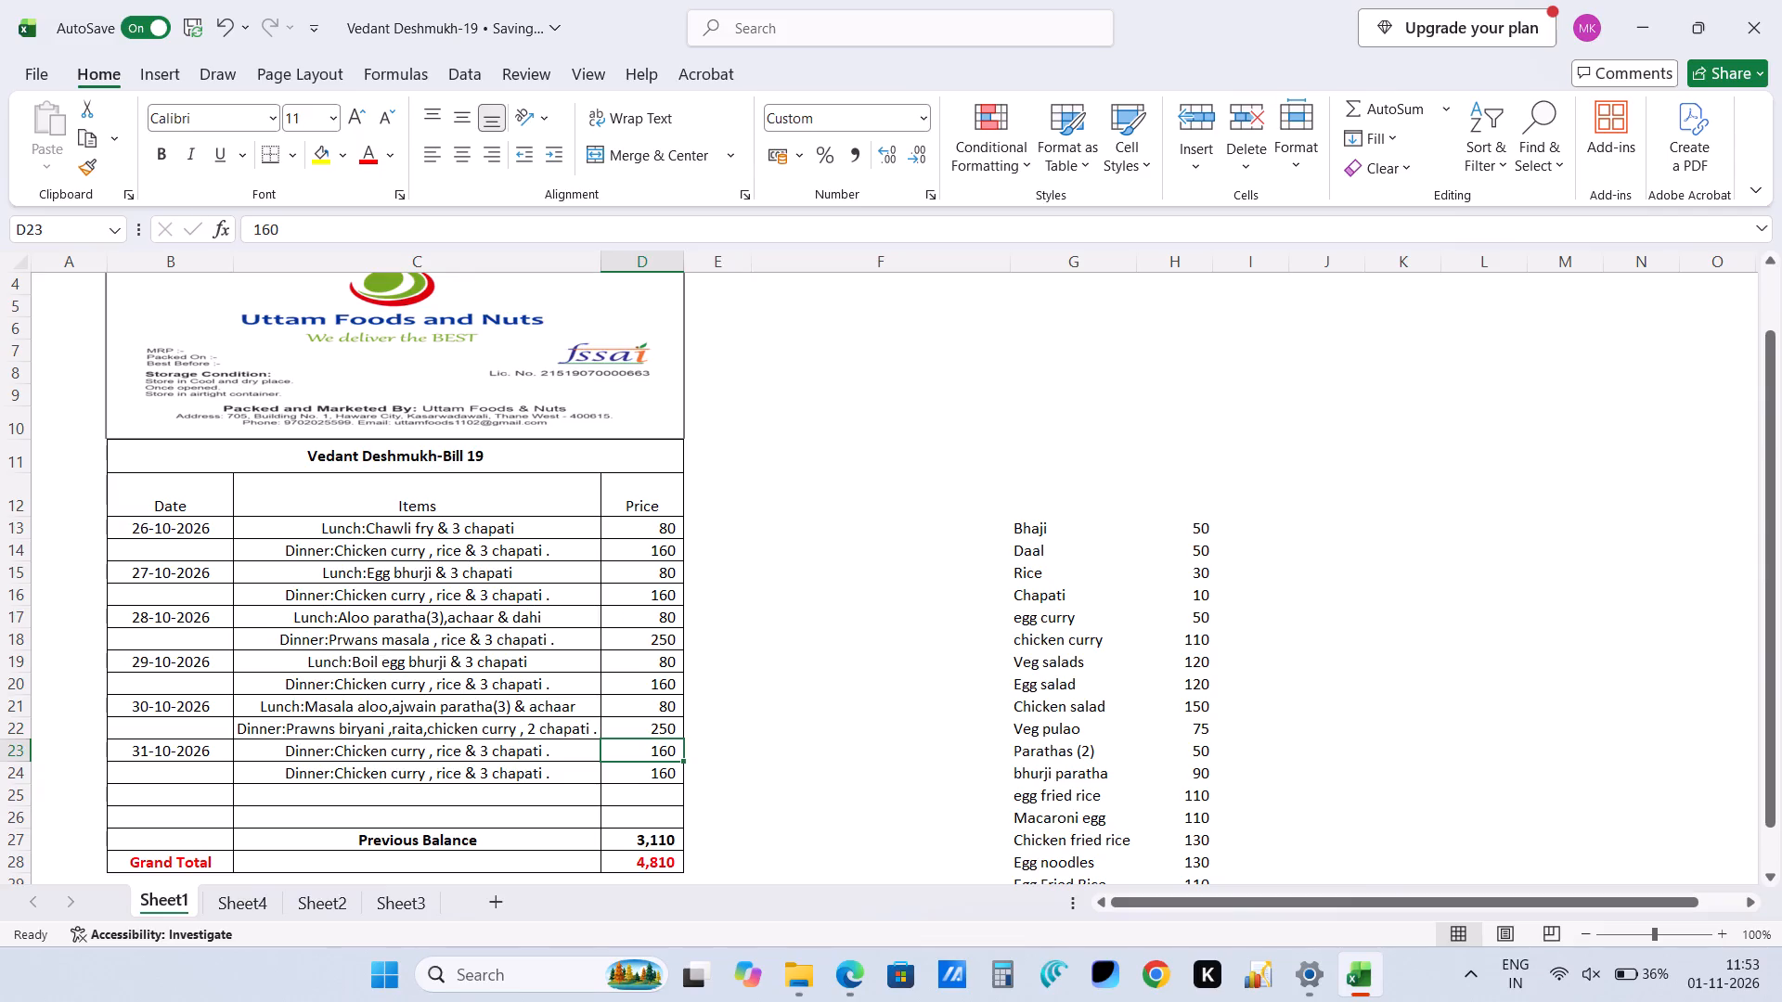
Open the client's Bill 18 workbook from the recent files.
key("alt+f")
key("o")
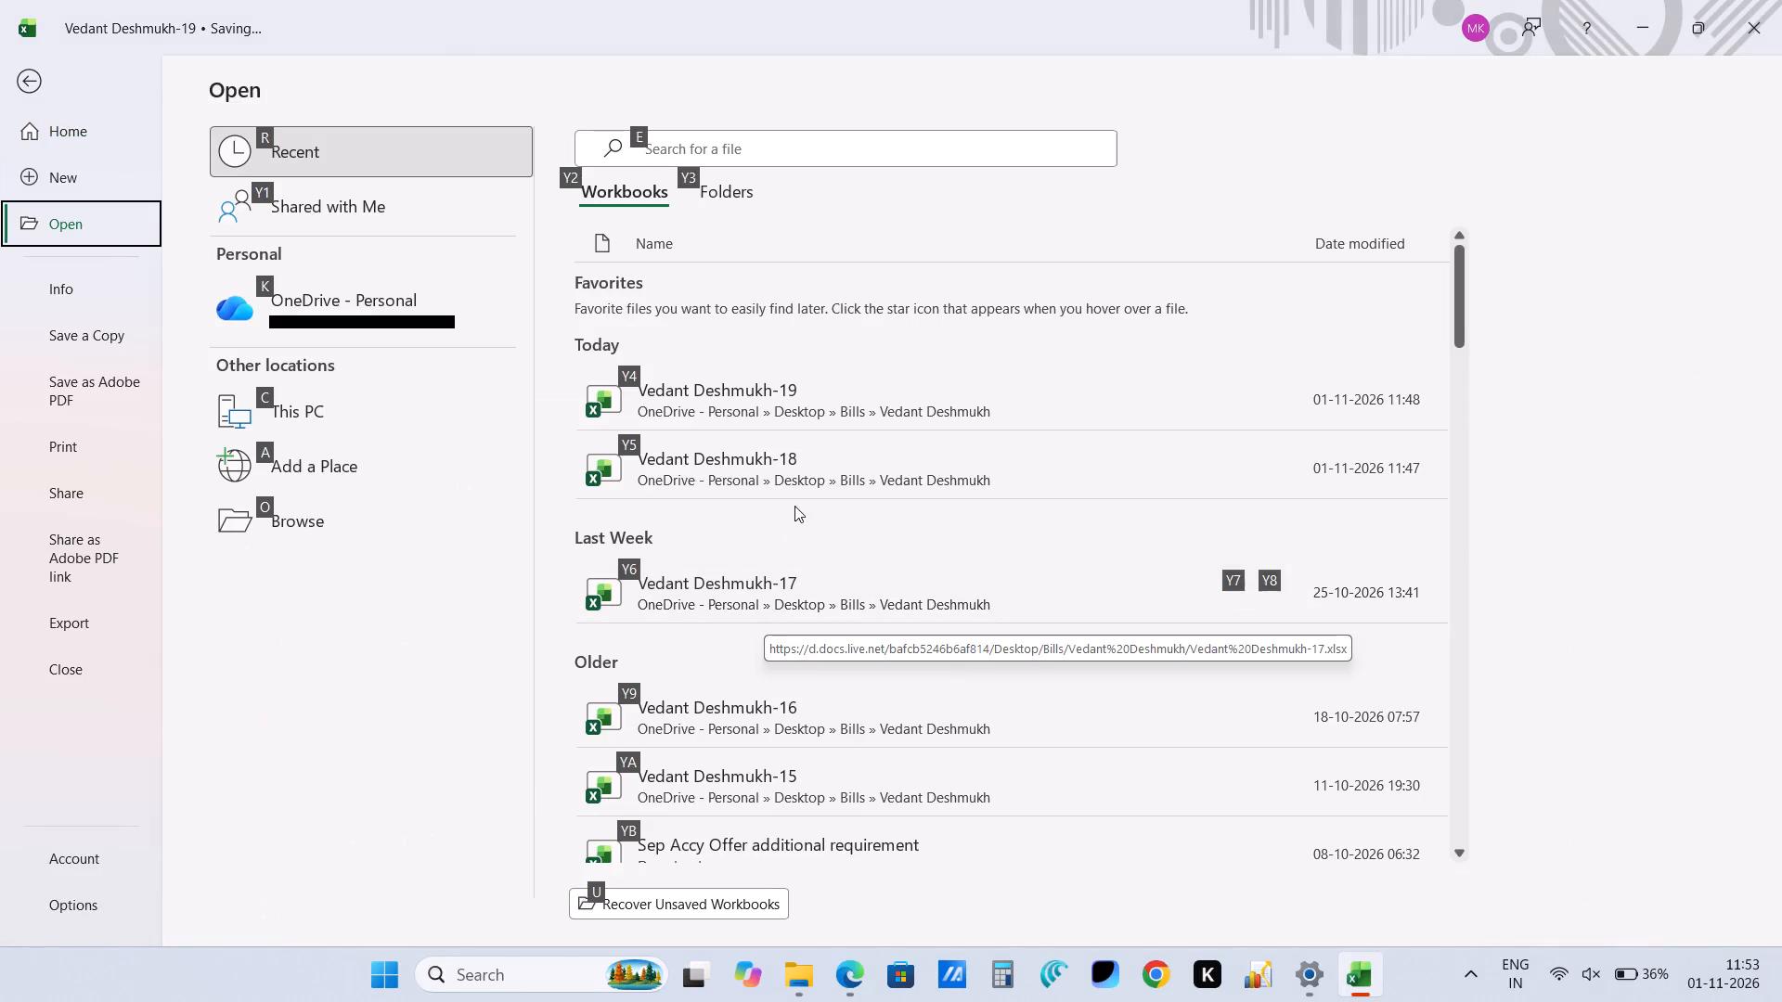
left_click(815, 451)
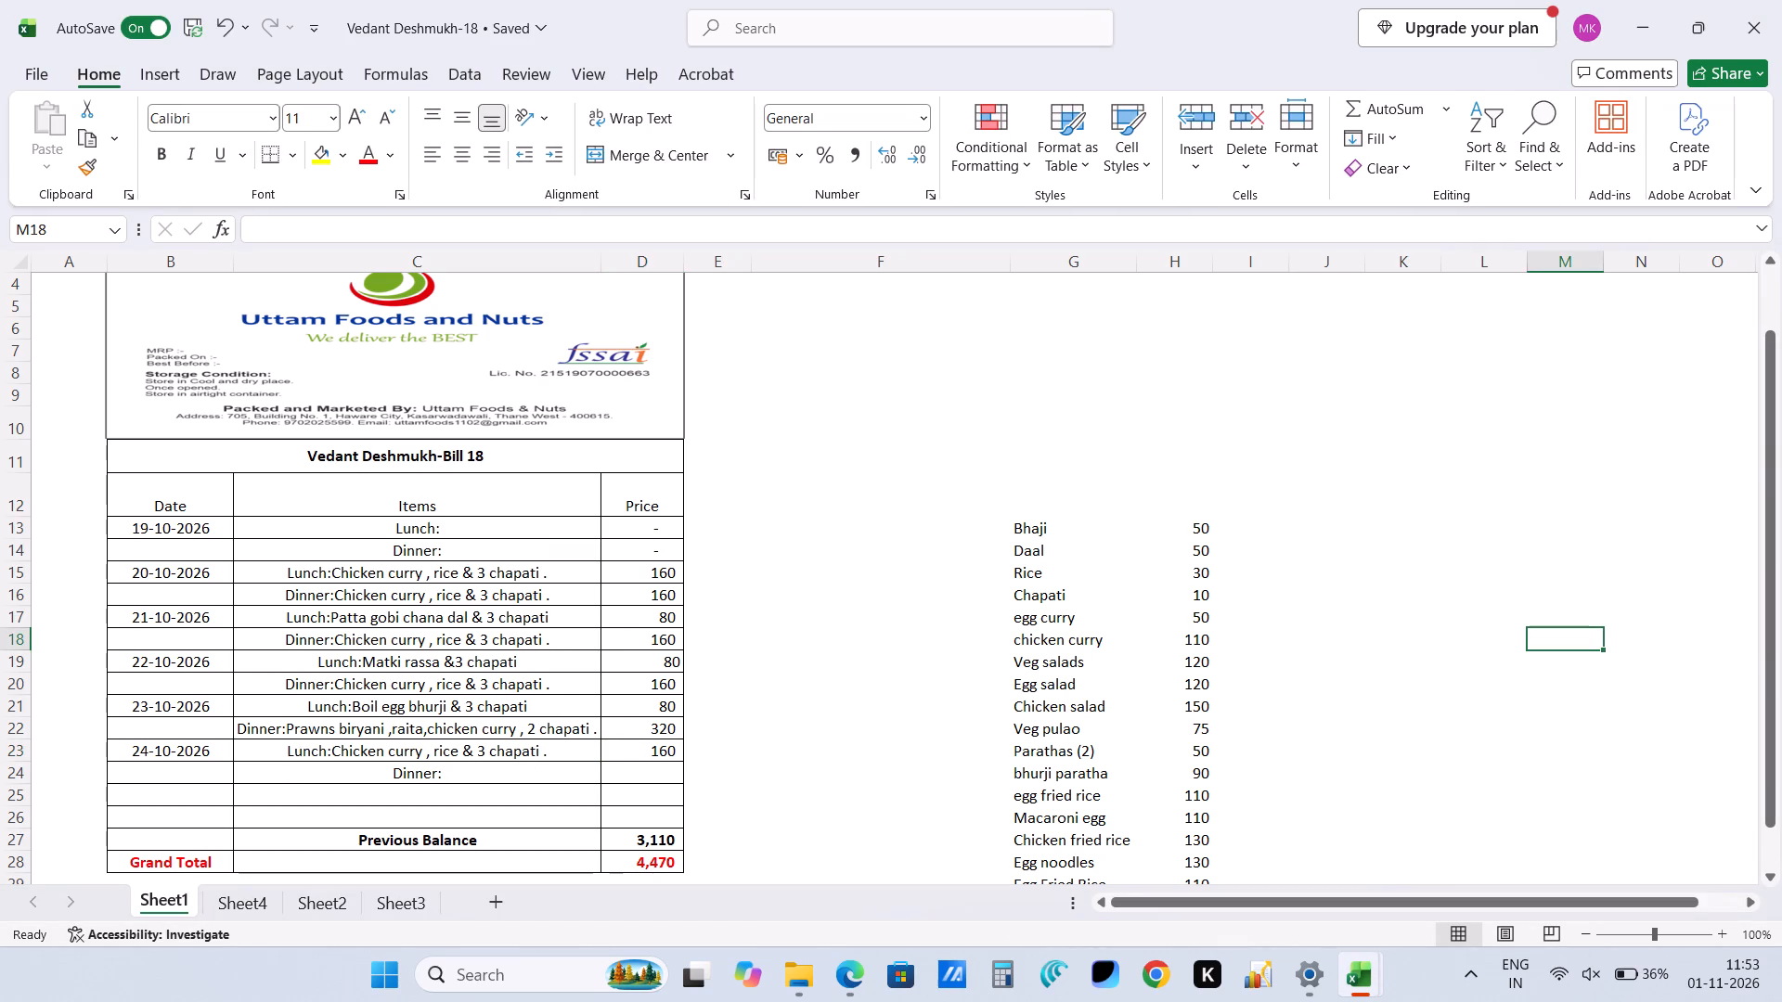
Check the Grand Total at the bottom of the Bill 18 table, and close that workbook.
scroll(815, 451, "down", 1)
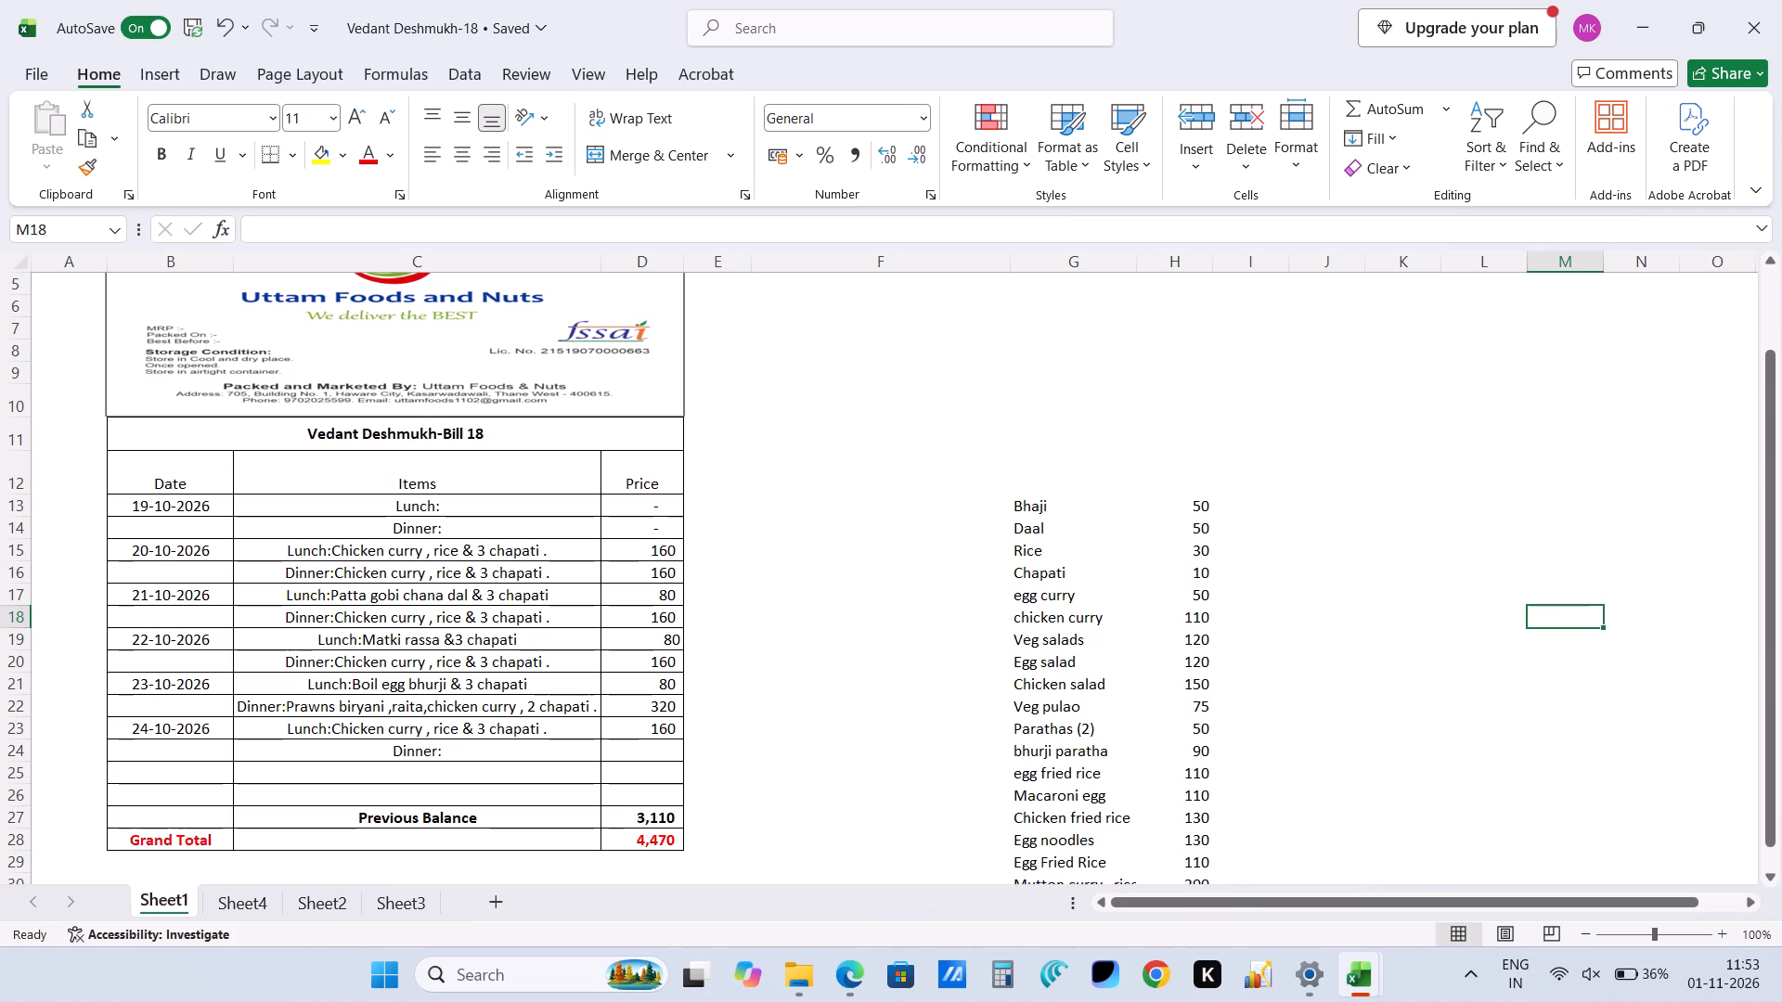
left_click(1763, 12)
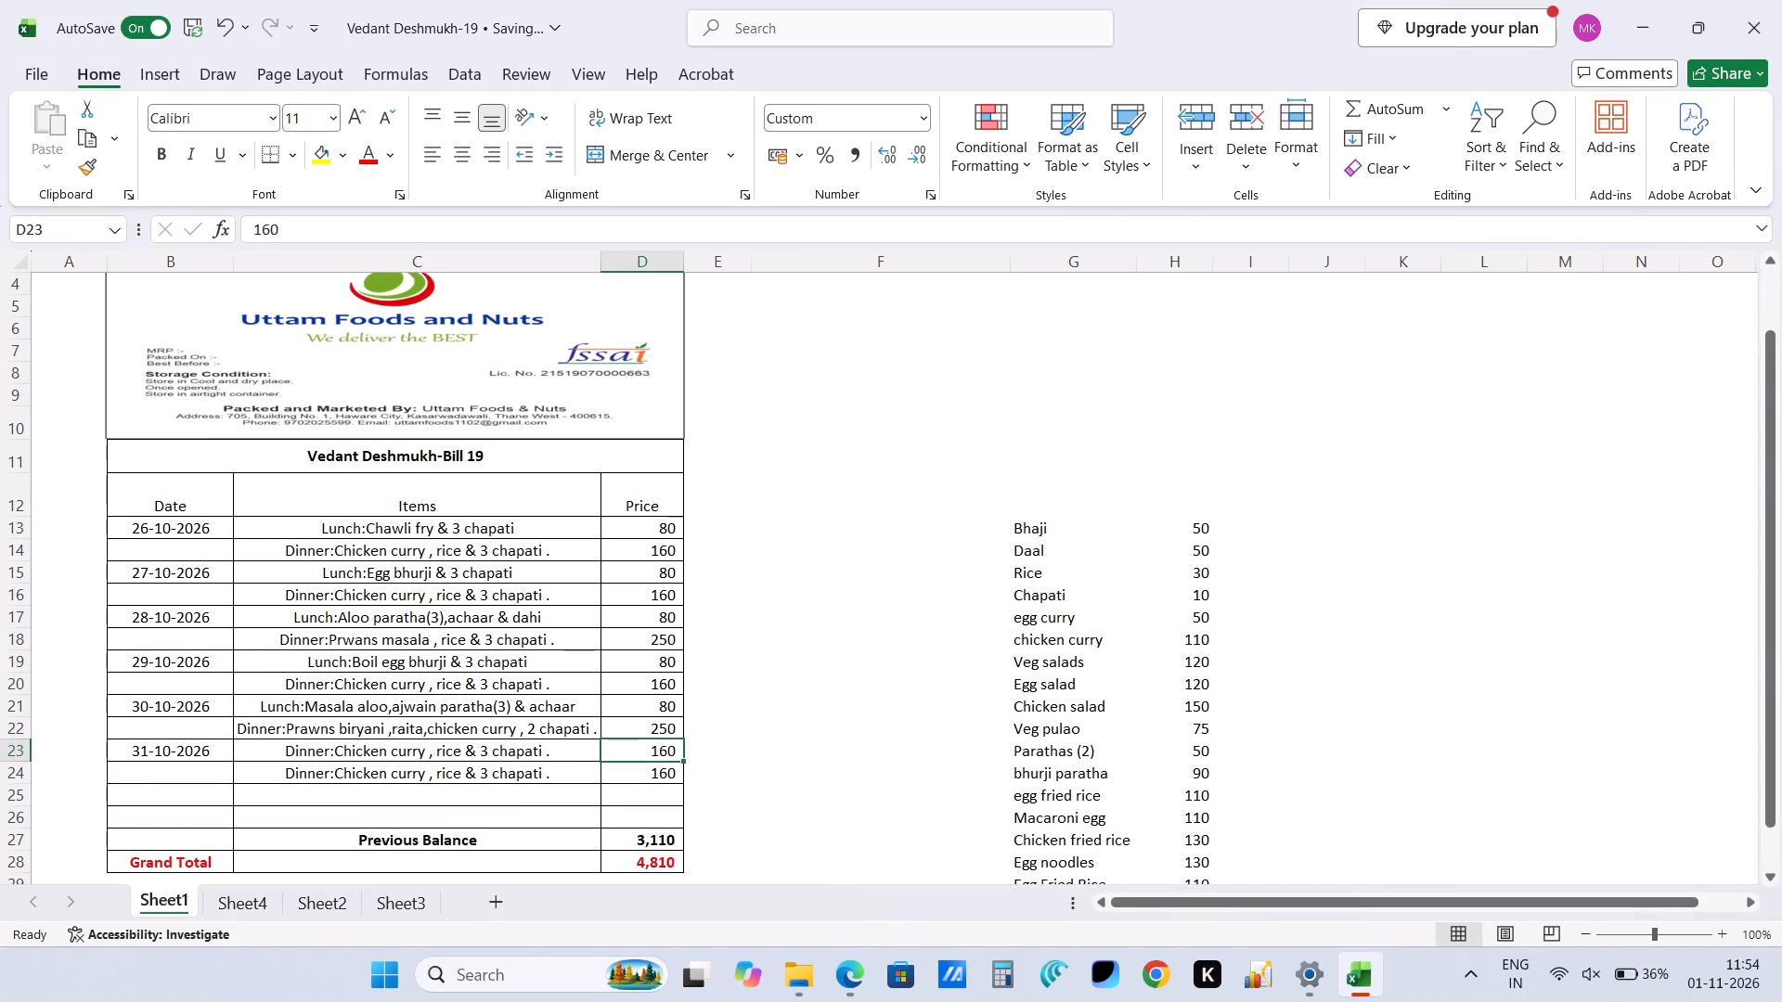
Enter the calculation +5000-4470 as the Previous Balance in D27 of the Bill 19 sheet.
scroll(860, 728, "down", 1)
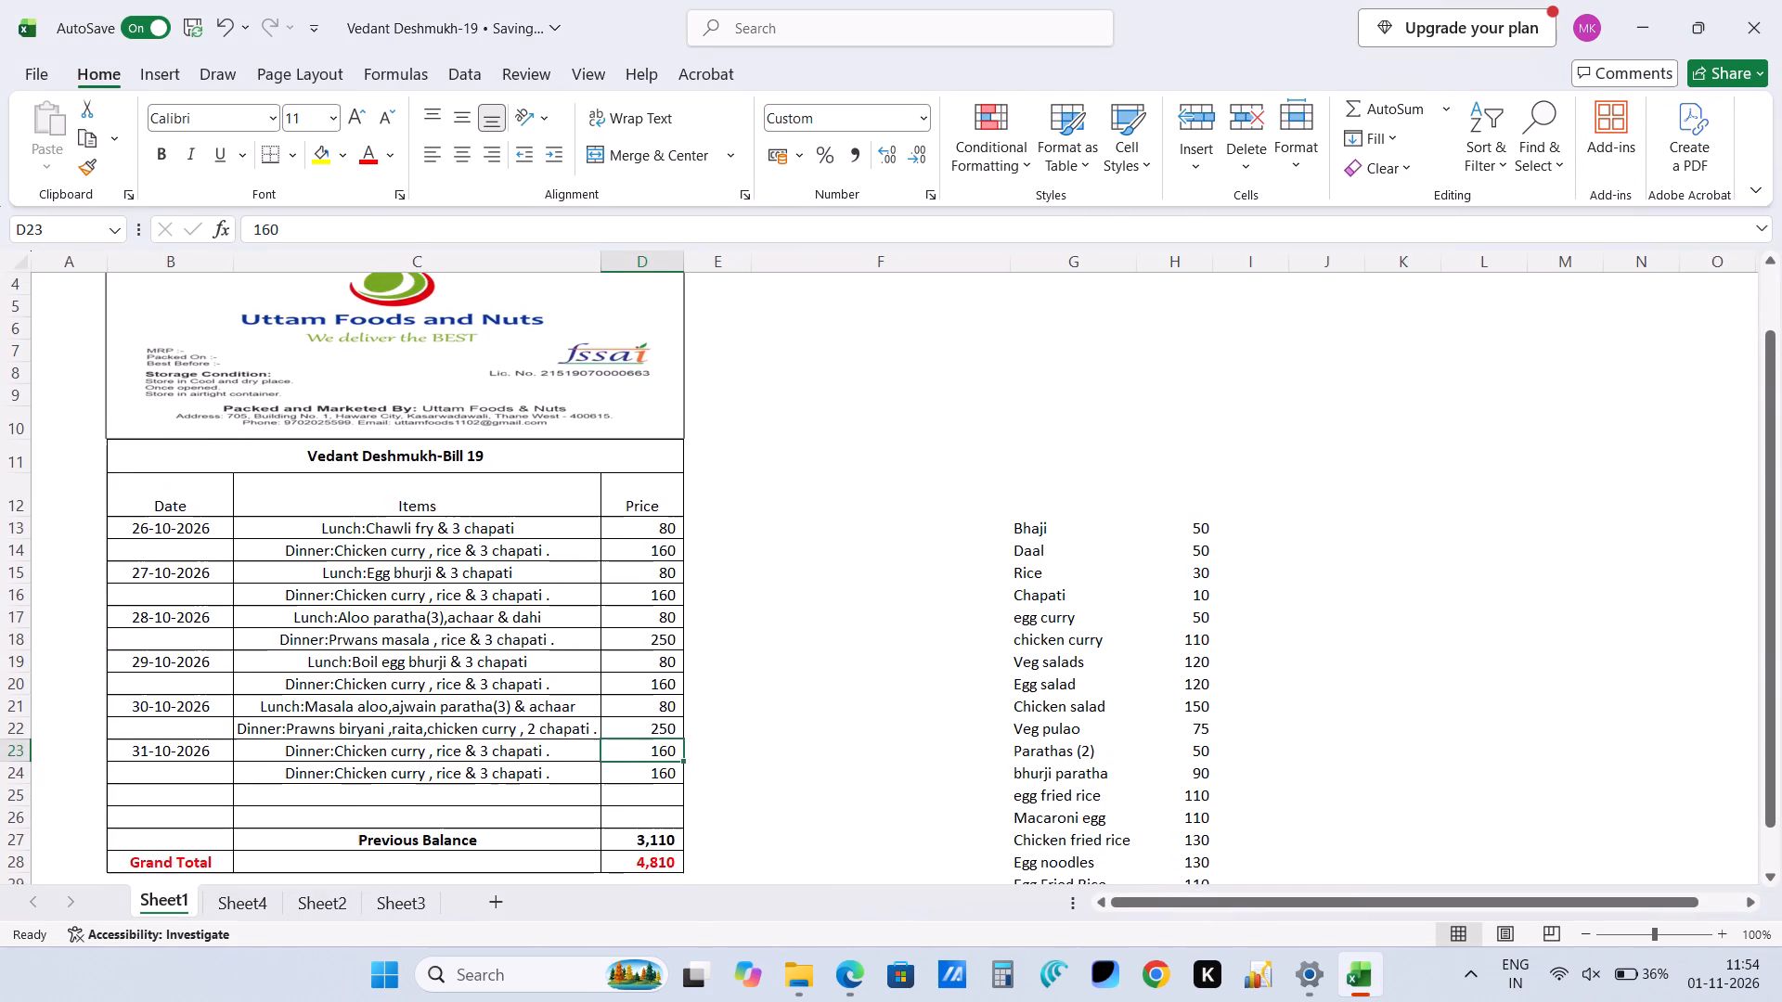
scroll(860, 728, "down", 1)
left_click(642, 794)
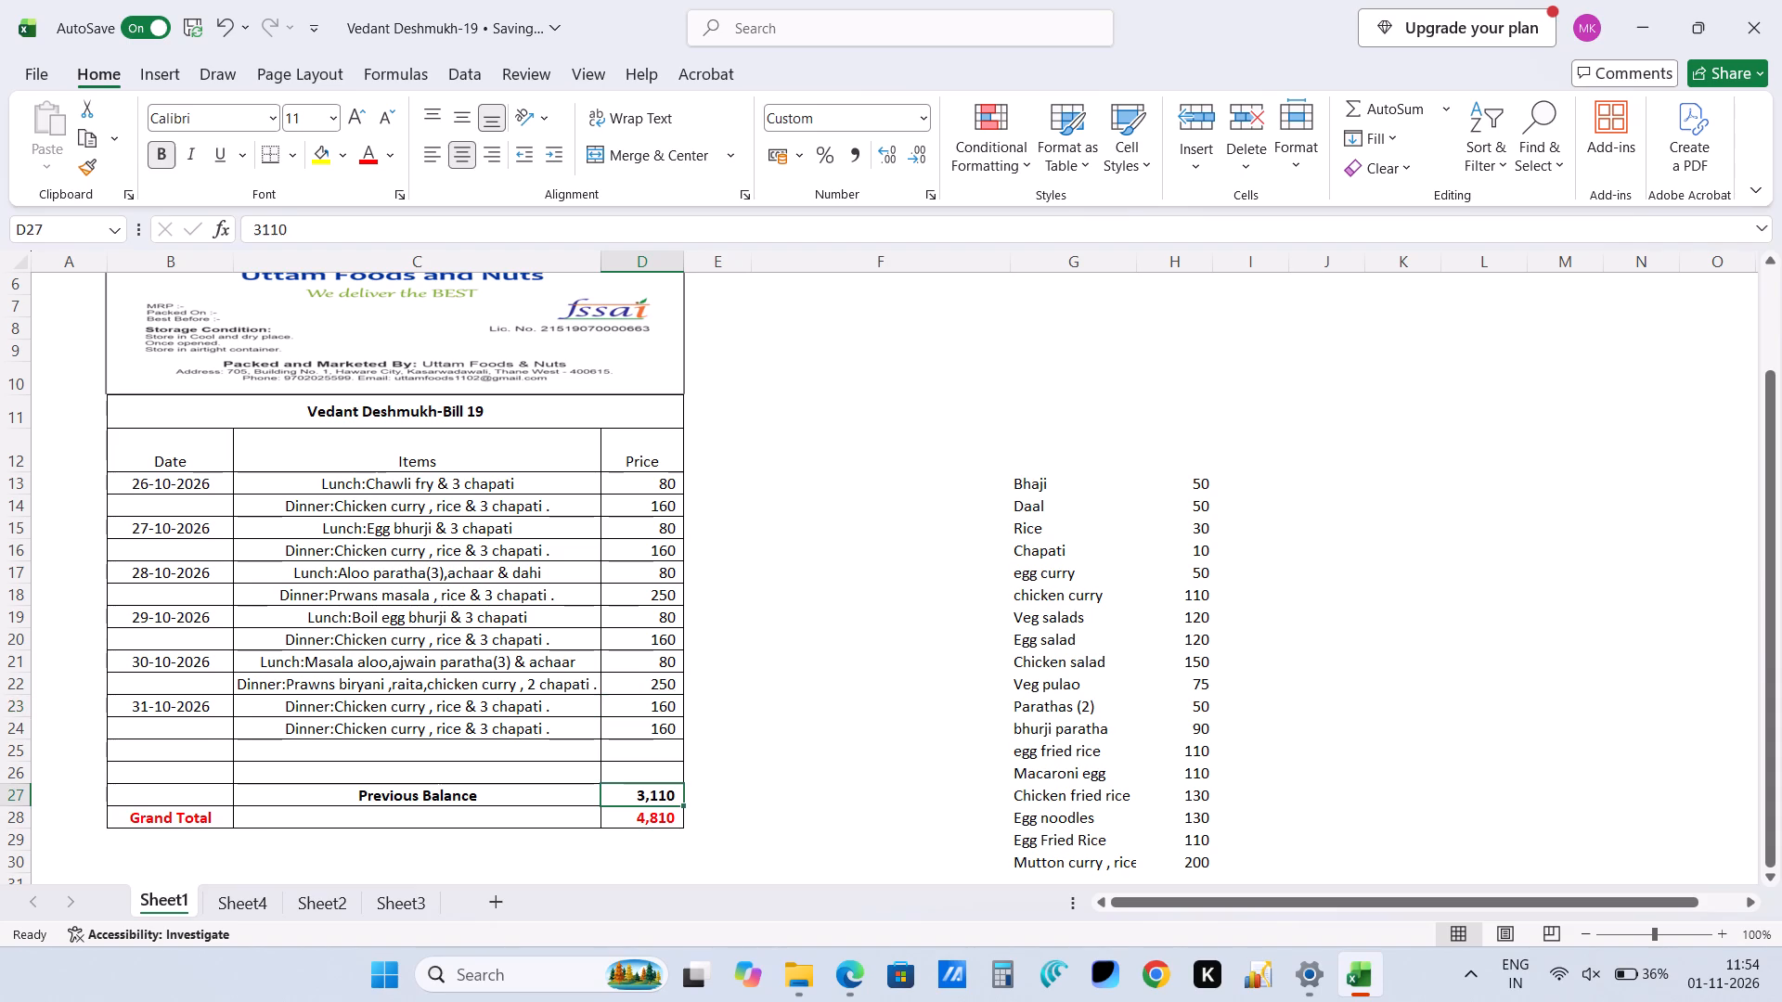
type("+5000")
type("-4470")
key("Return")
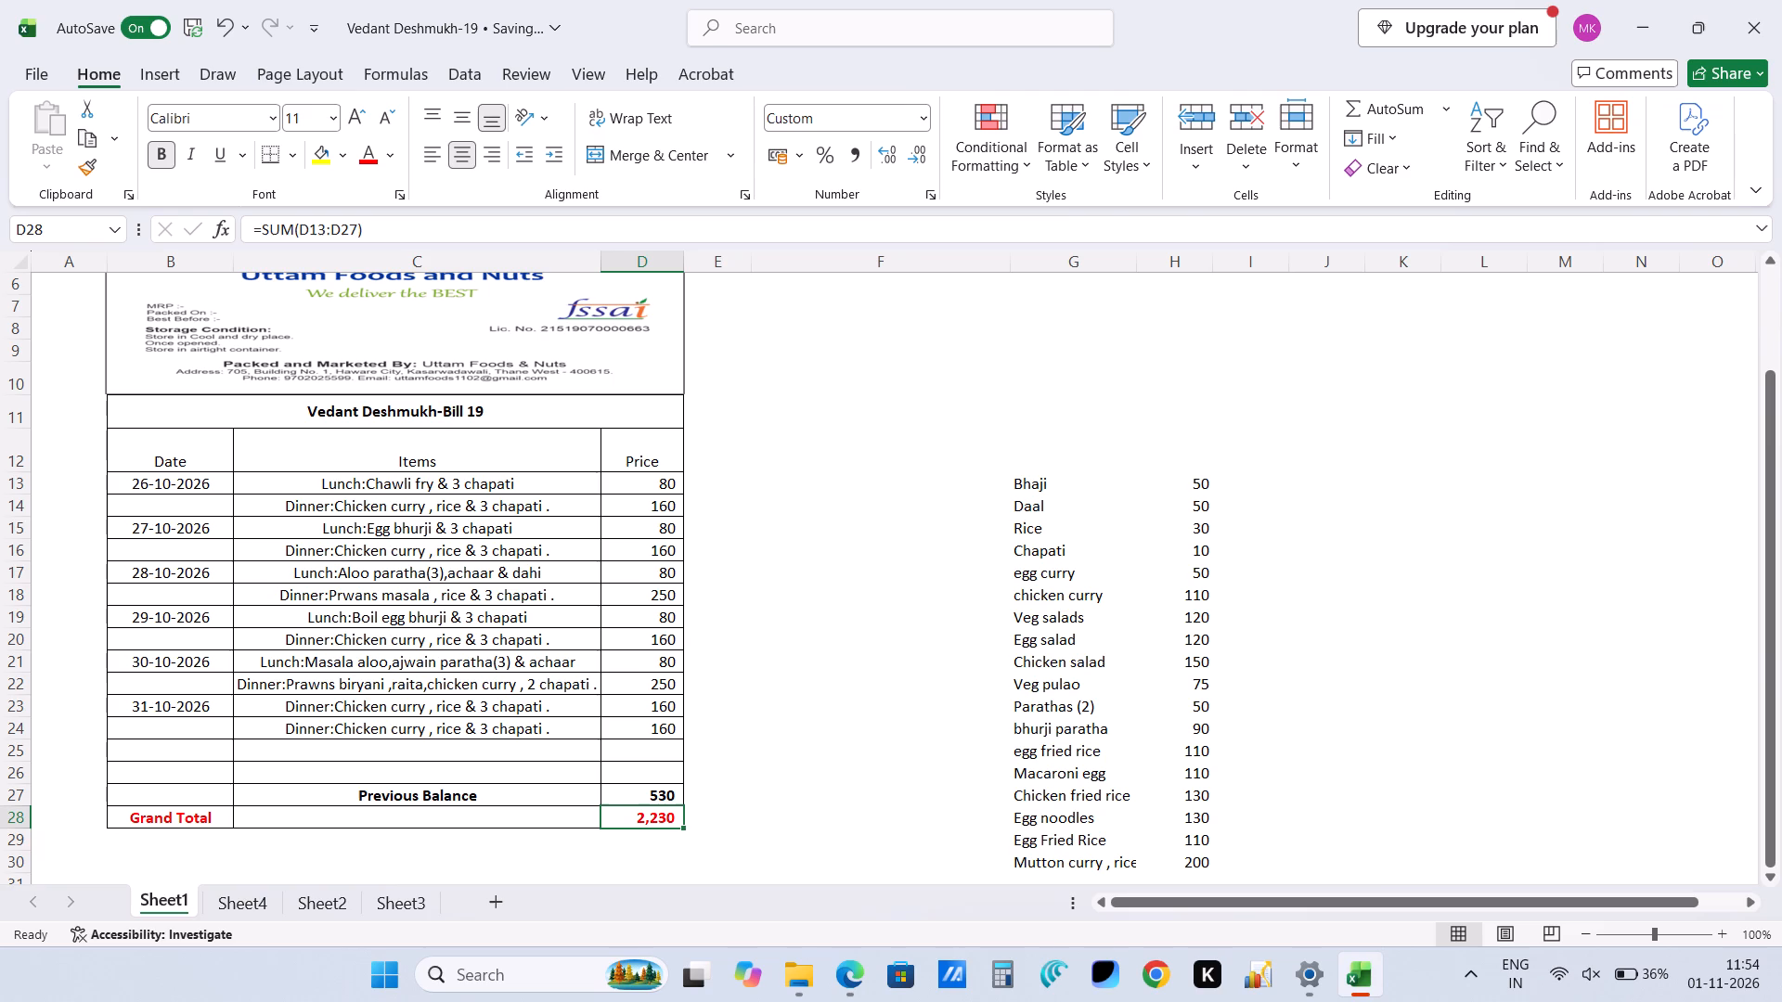
Open the Previous Balance formula in D27 for editing.
left_click(669, 791)
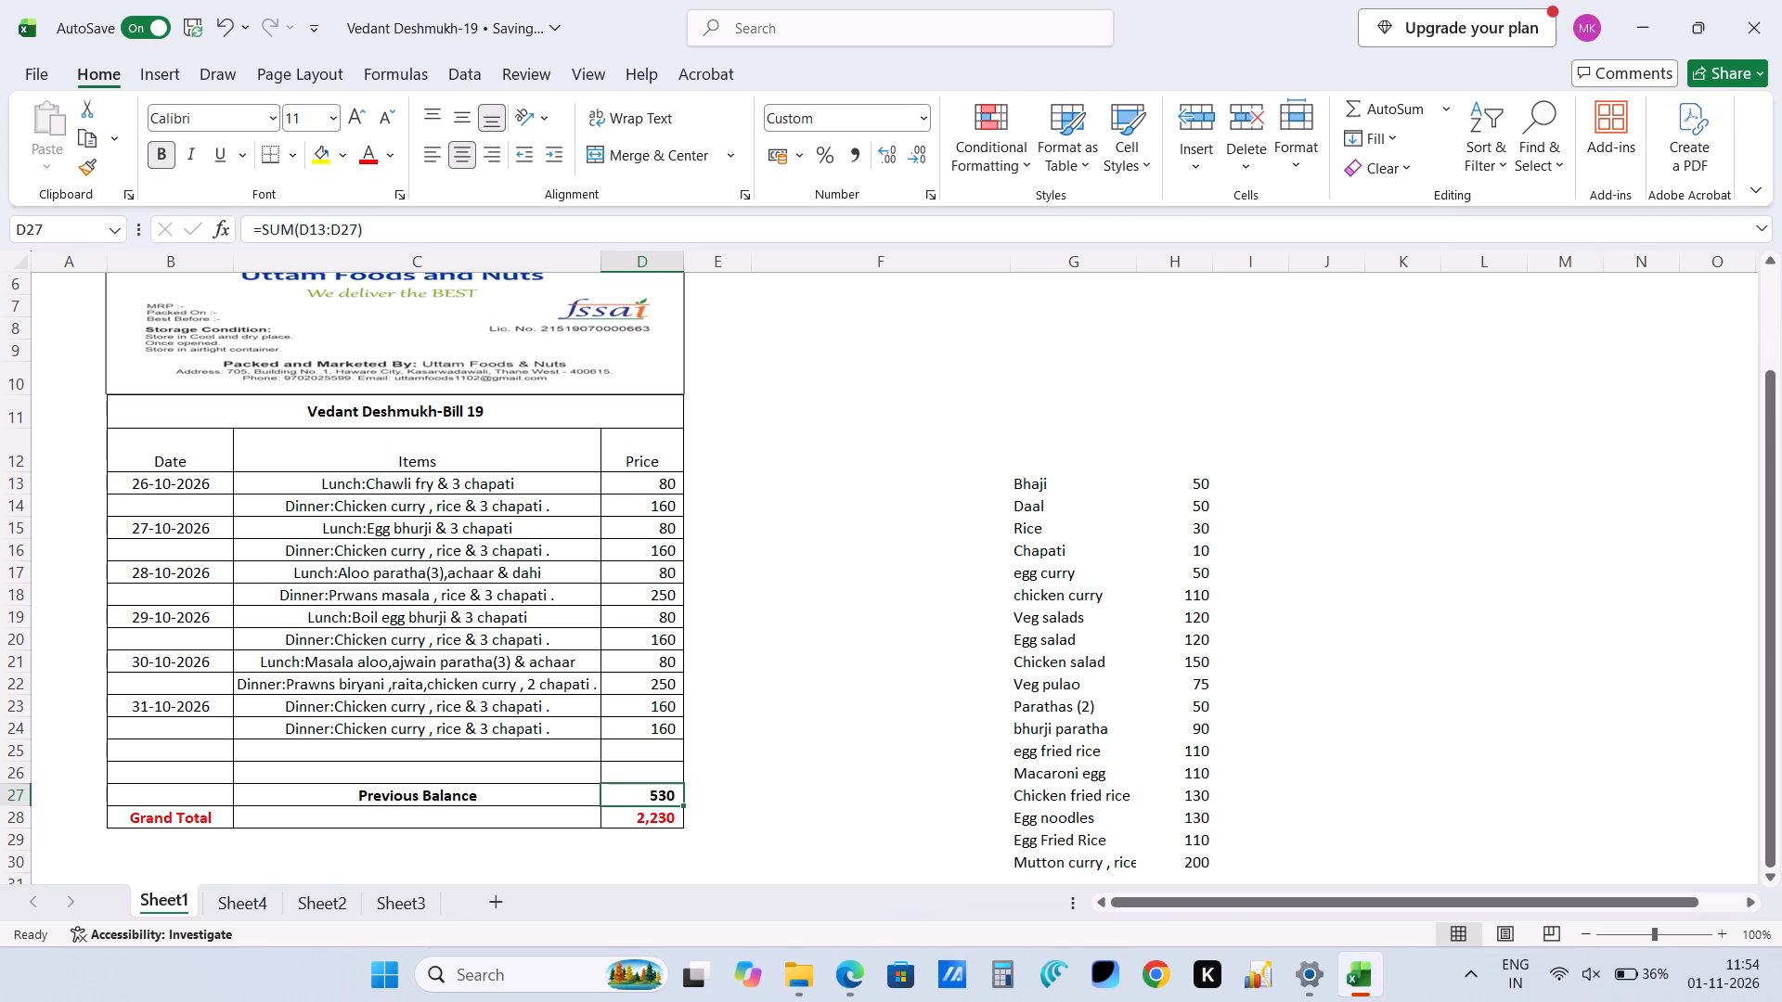
left_click(345, 228)
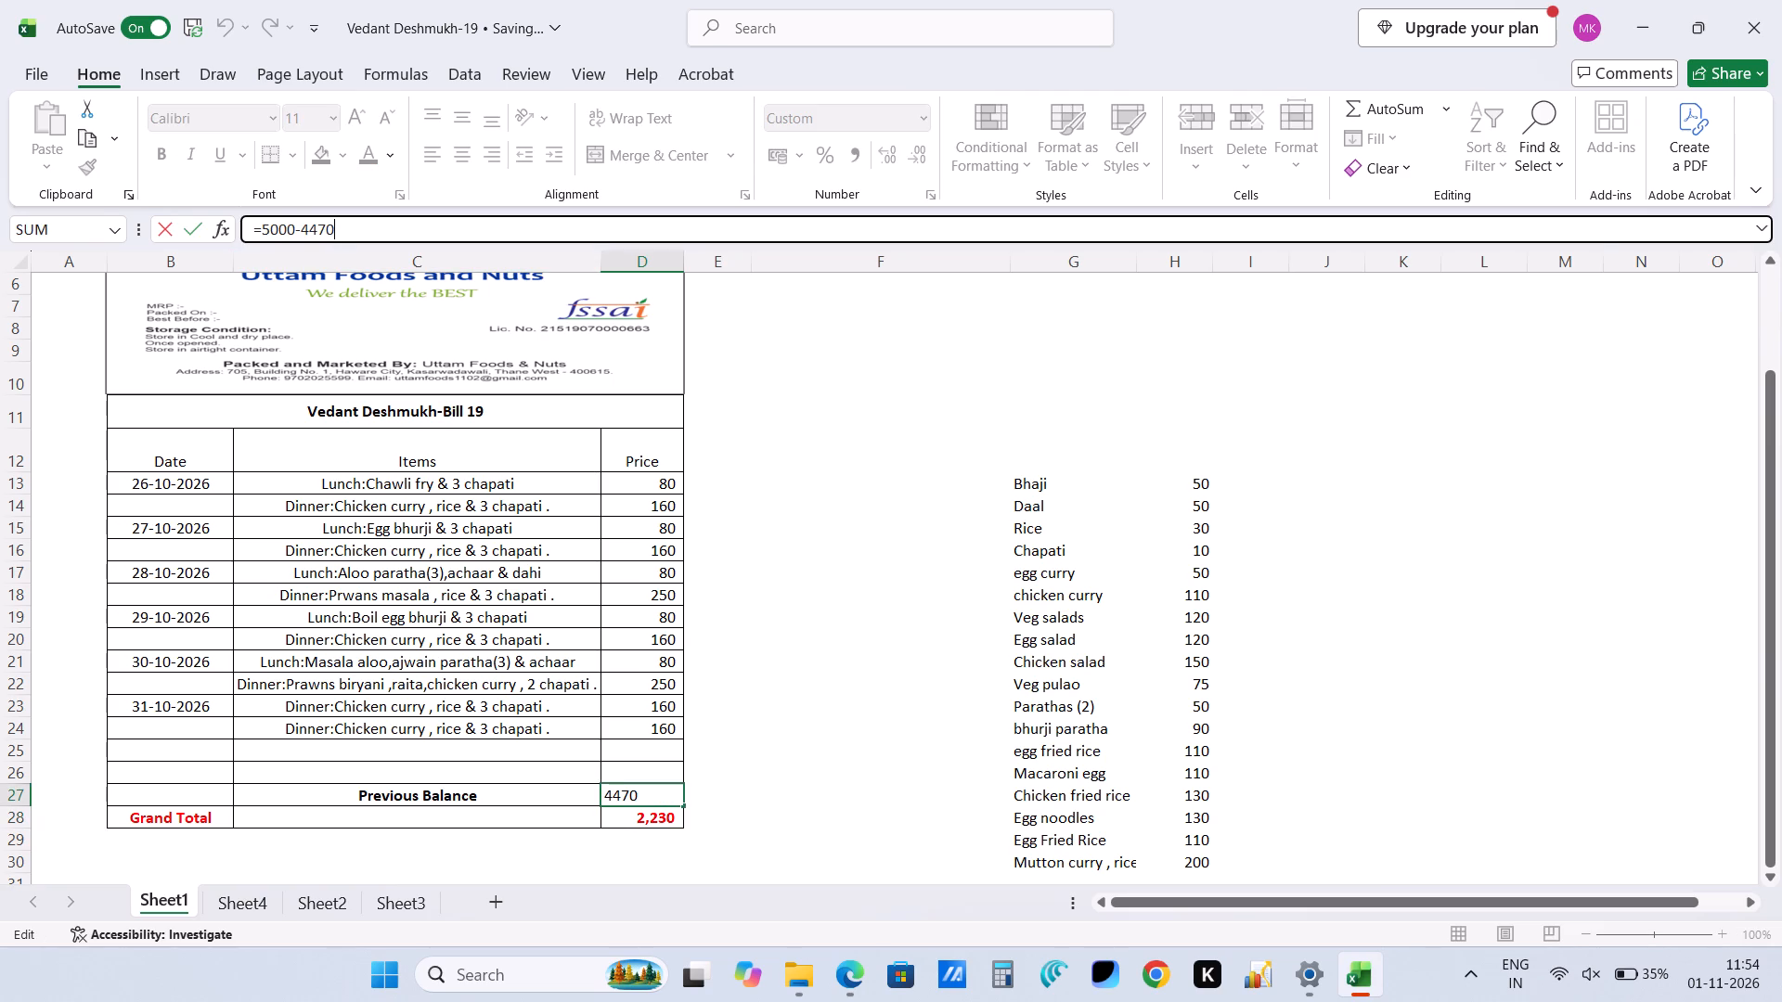
Rewrite the Previous Balance formula in D27 as =4470-5000.
type("-5000")
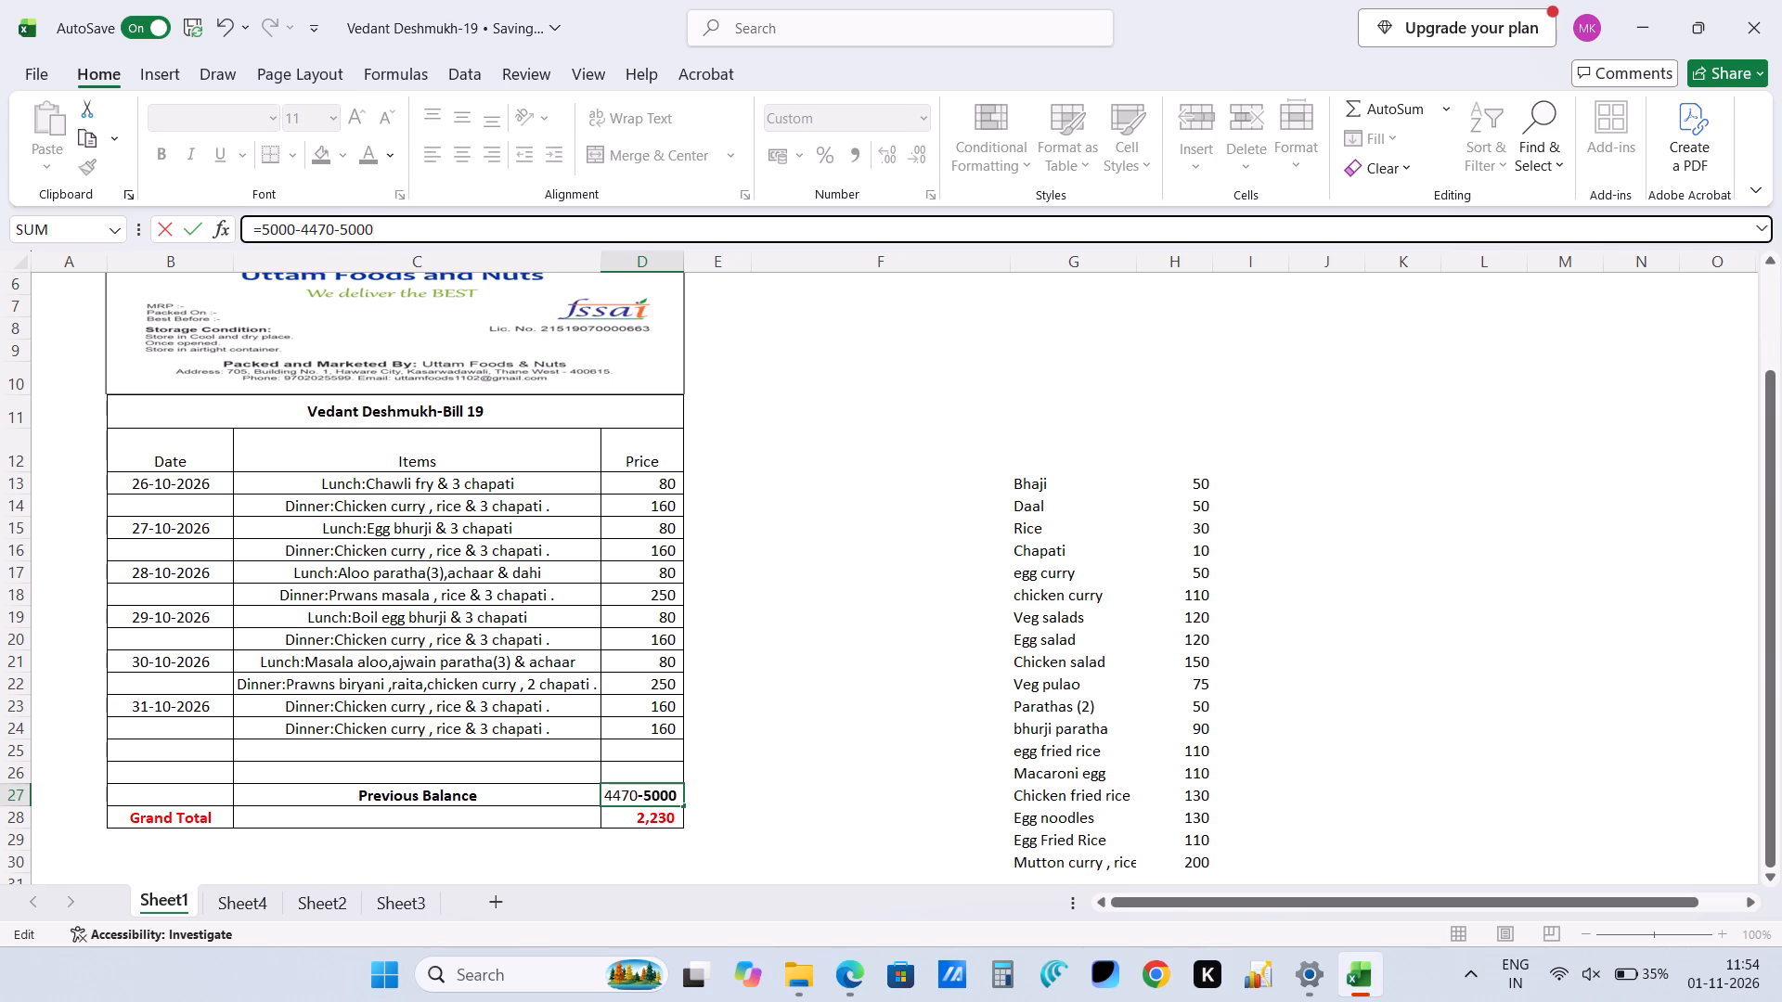
left_click(303, 226)
key("BackSpace")
key("BackSpace")
key("BackSpace")
key("BackSpace")
key("BackSpace")
key("Return")
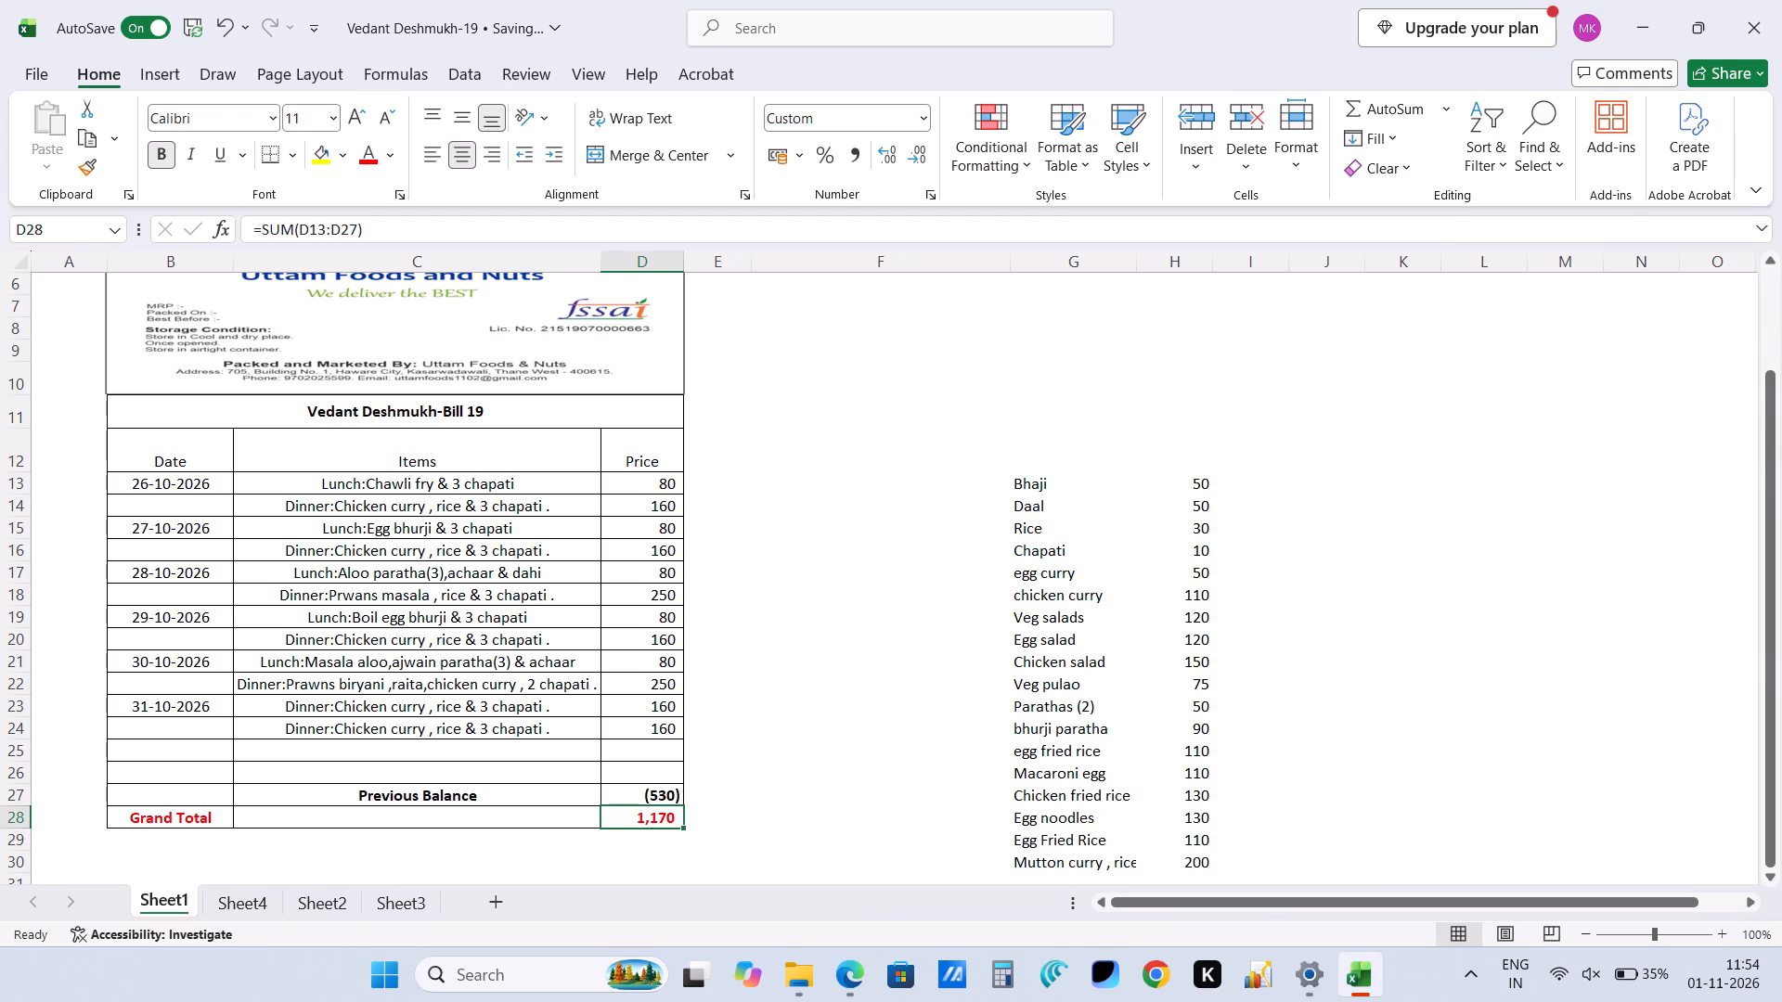
key("Up")
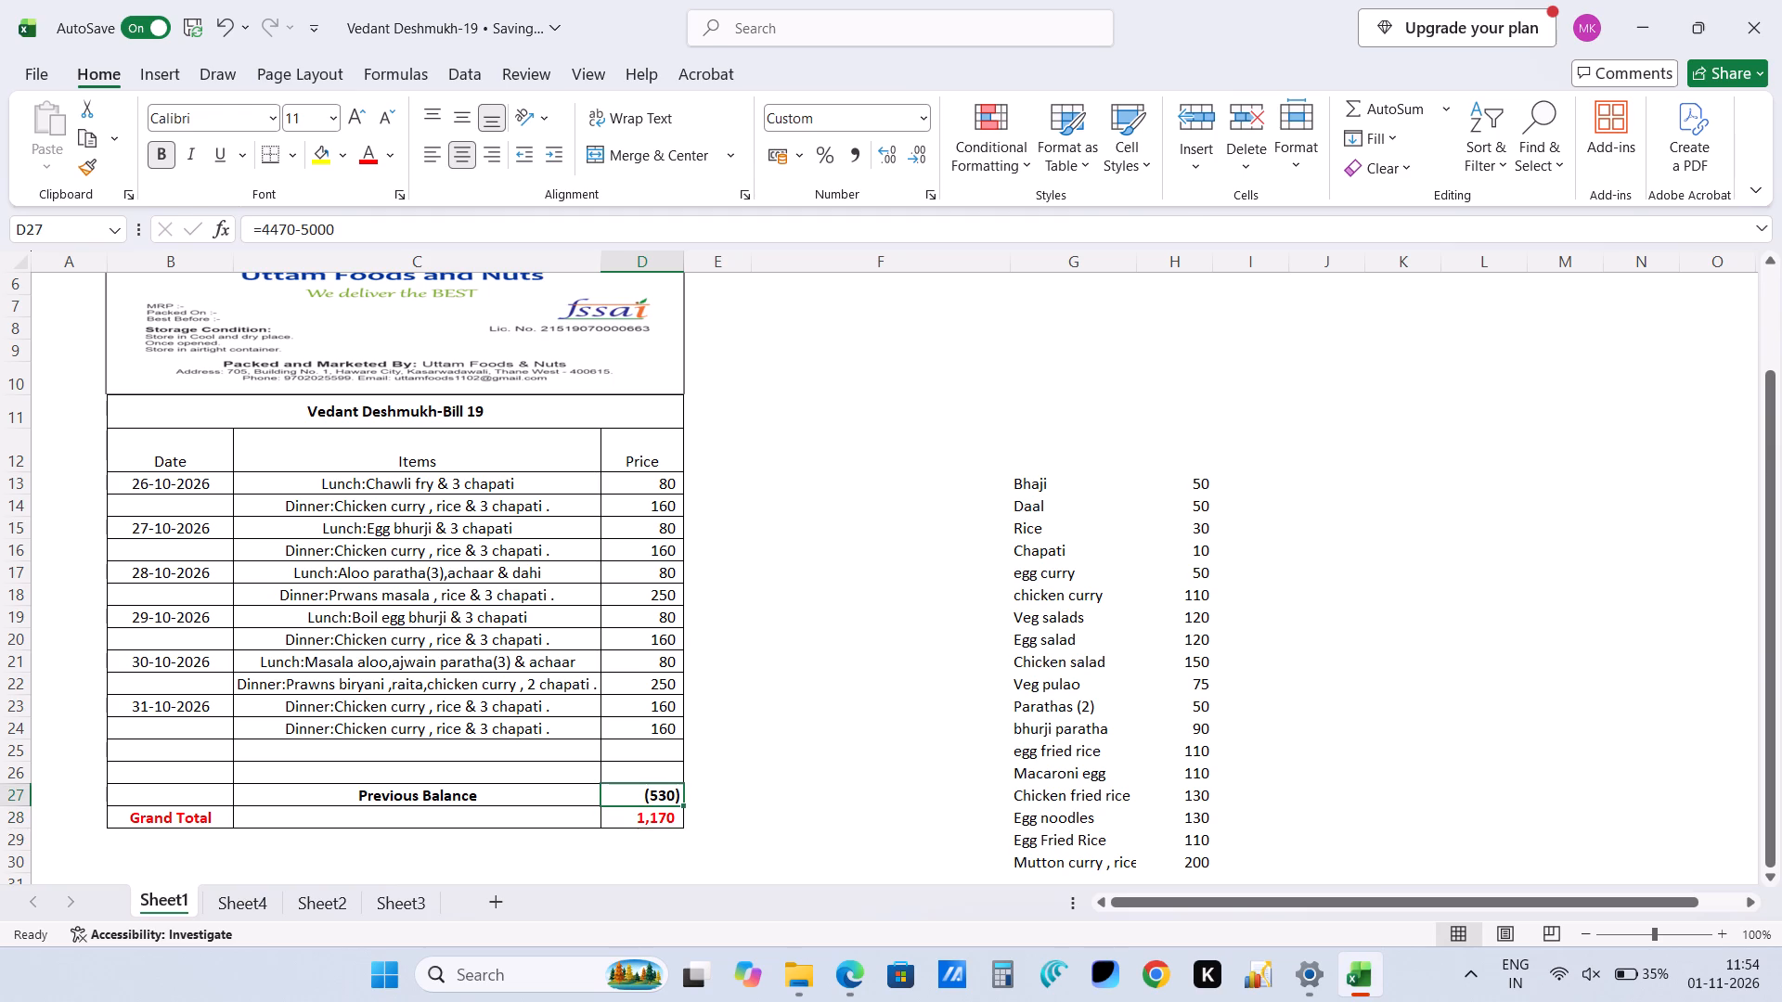
Copy the 31-10-2026 dinner price from D24 and paste it over the Previous Balance amount in D27.
left_click(651, 727)
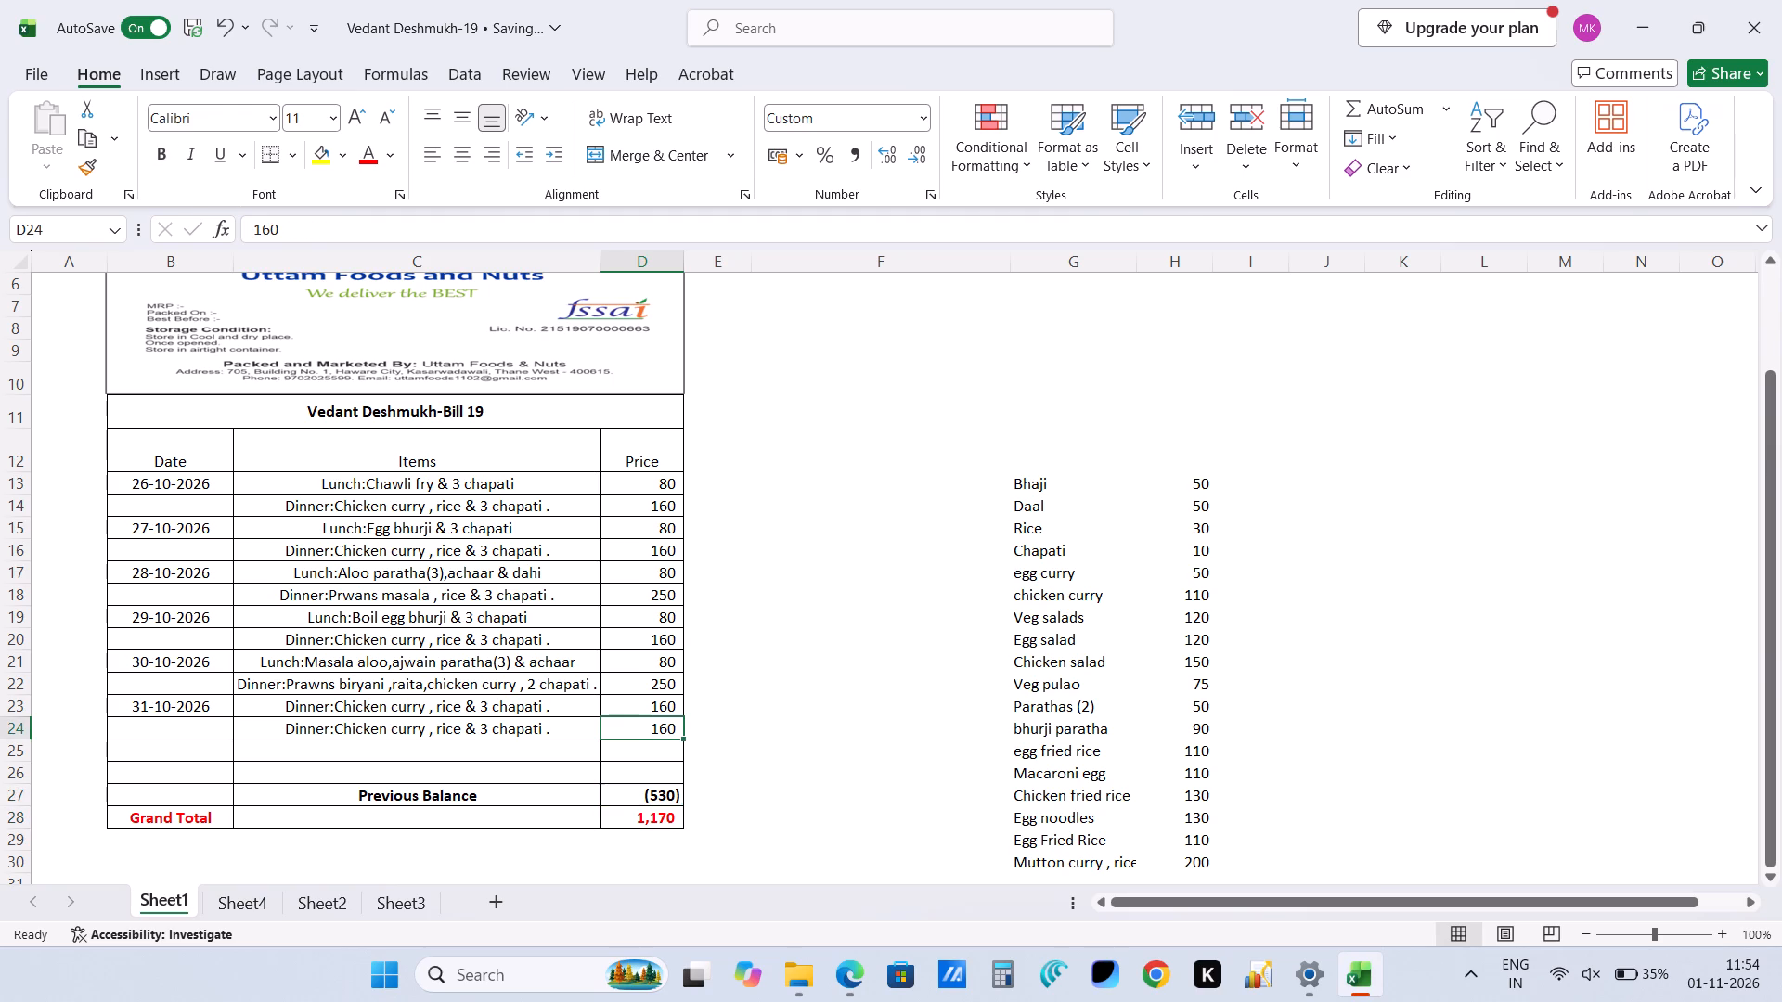
key("ctrl+c")
key("Down")
key("Down")
key("Down")
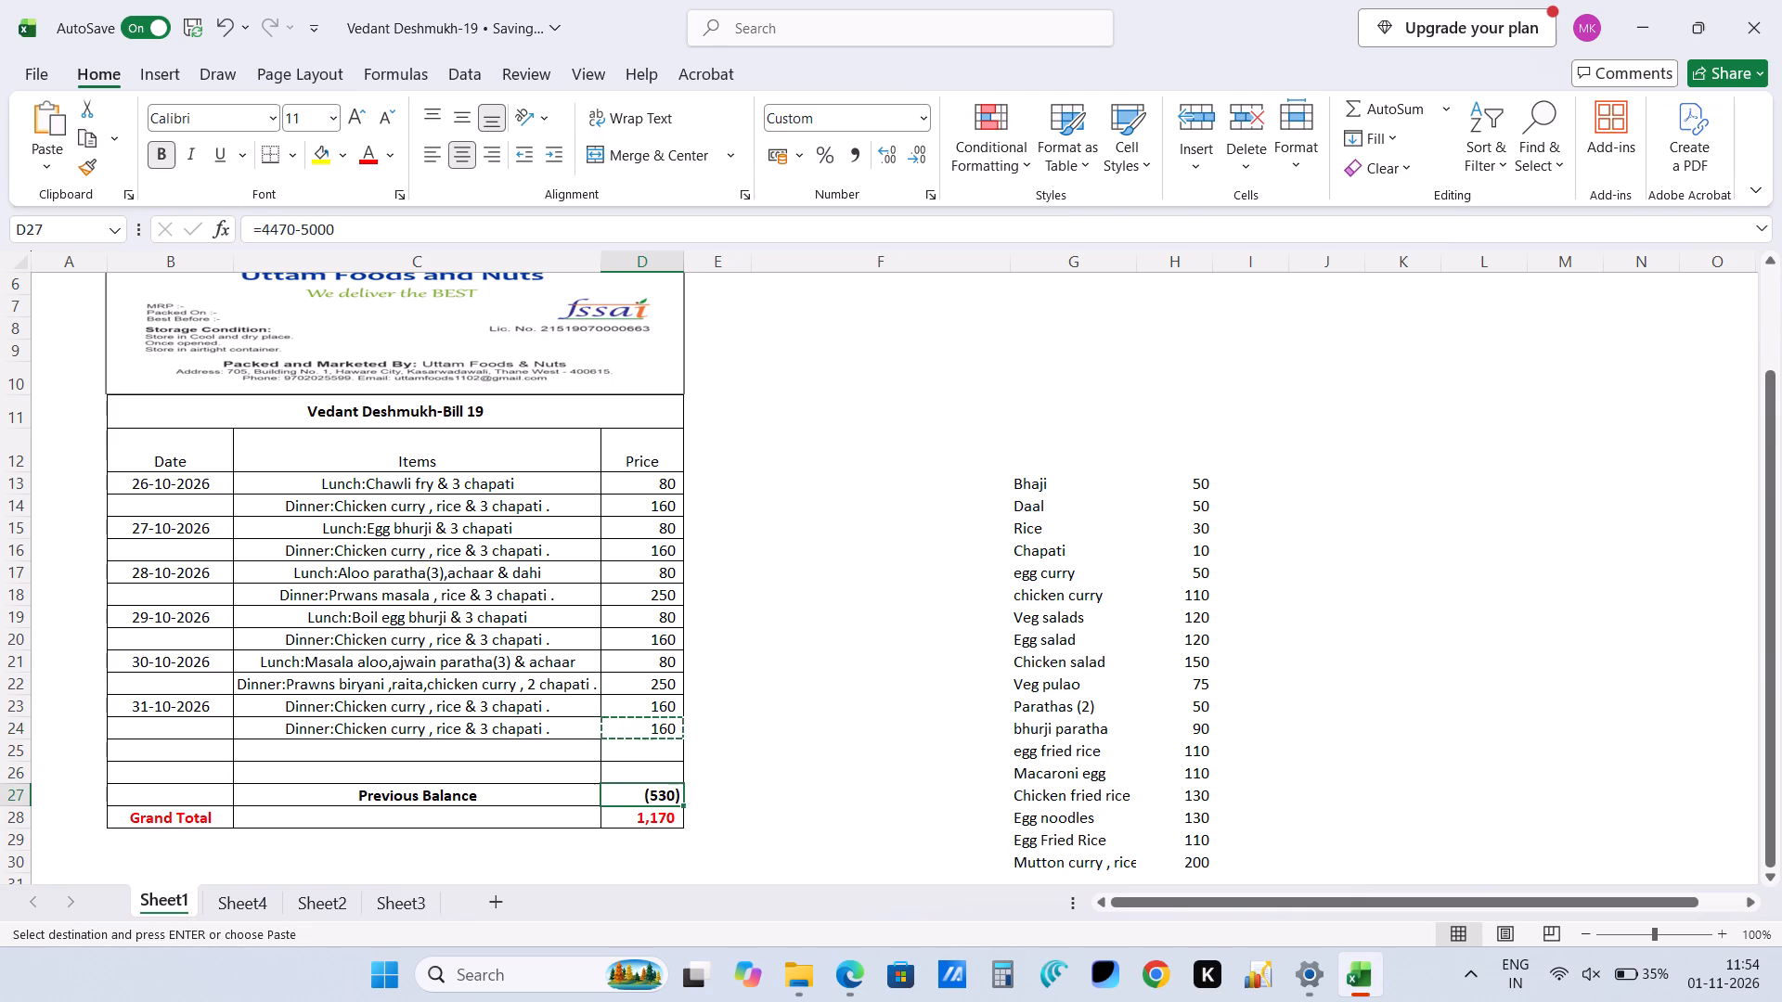
key("Return")
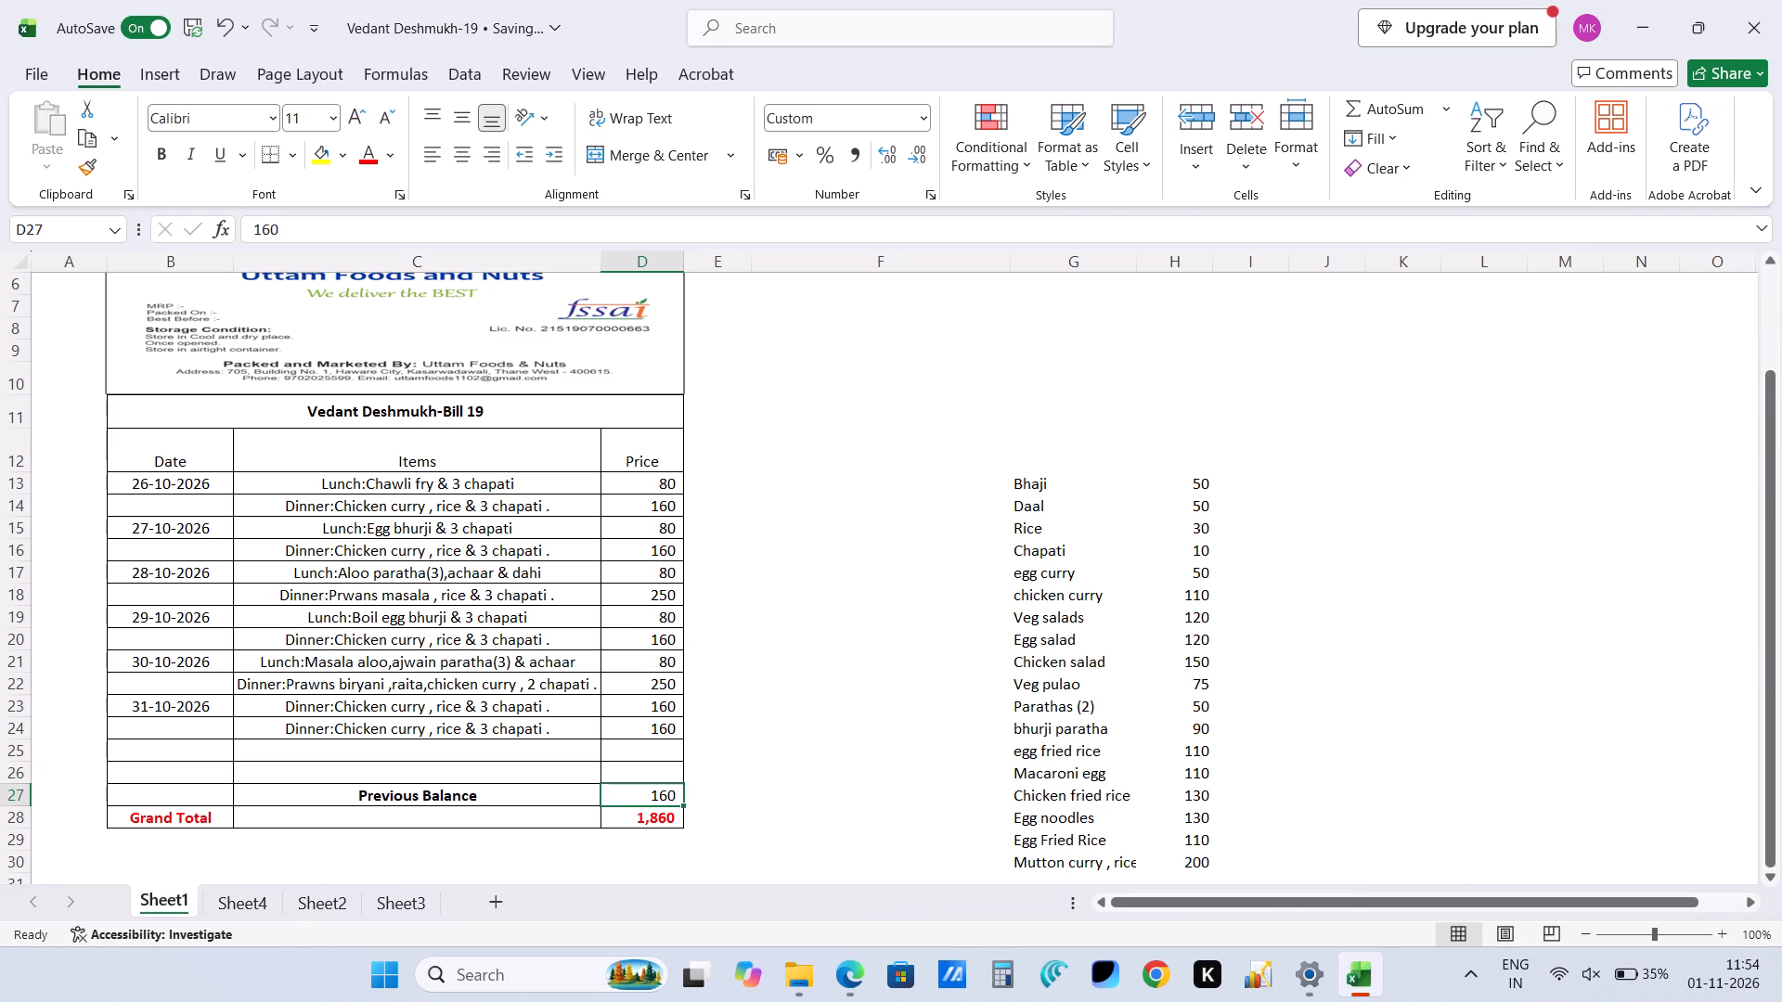
Replace the Previous Balance amount in D27 with -530.
key("Up")
key("Down")
type("-530")
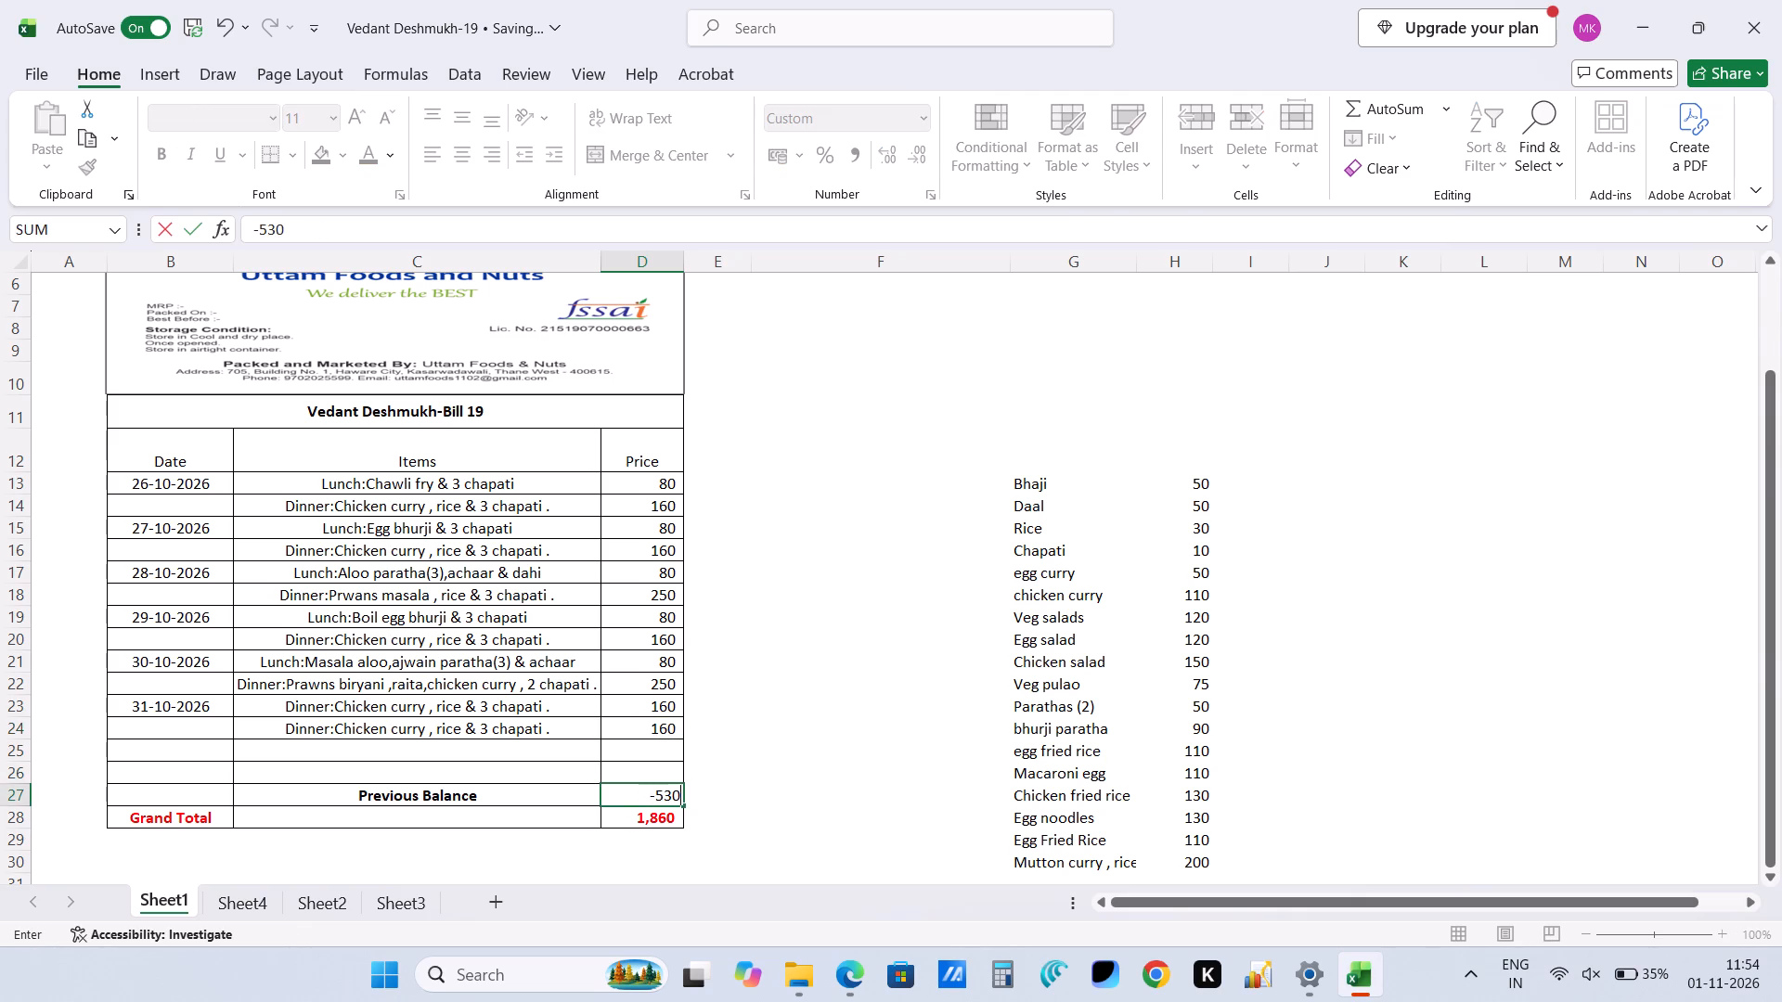
key("Return")
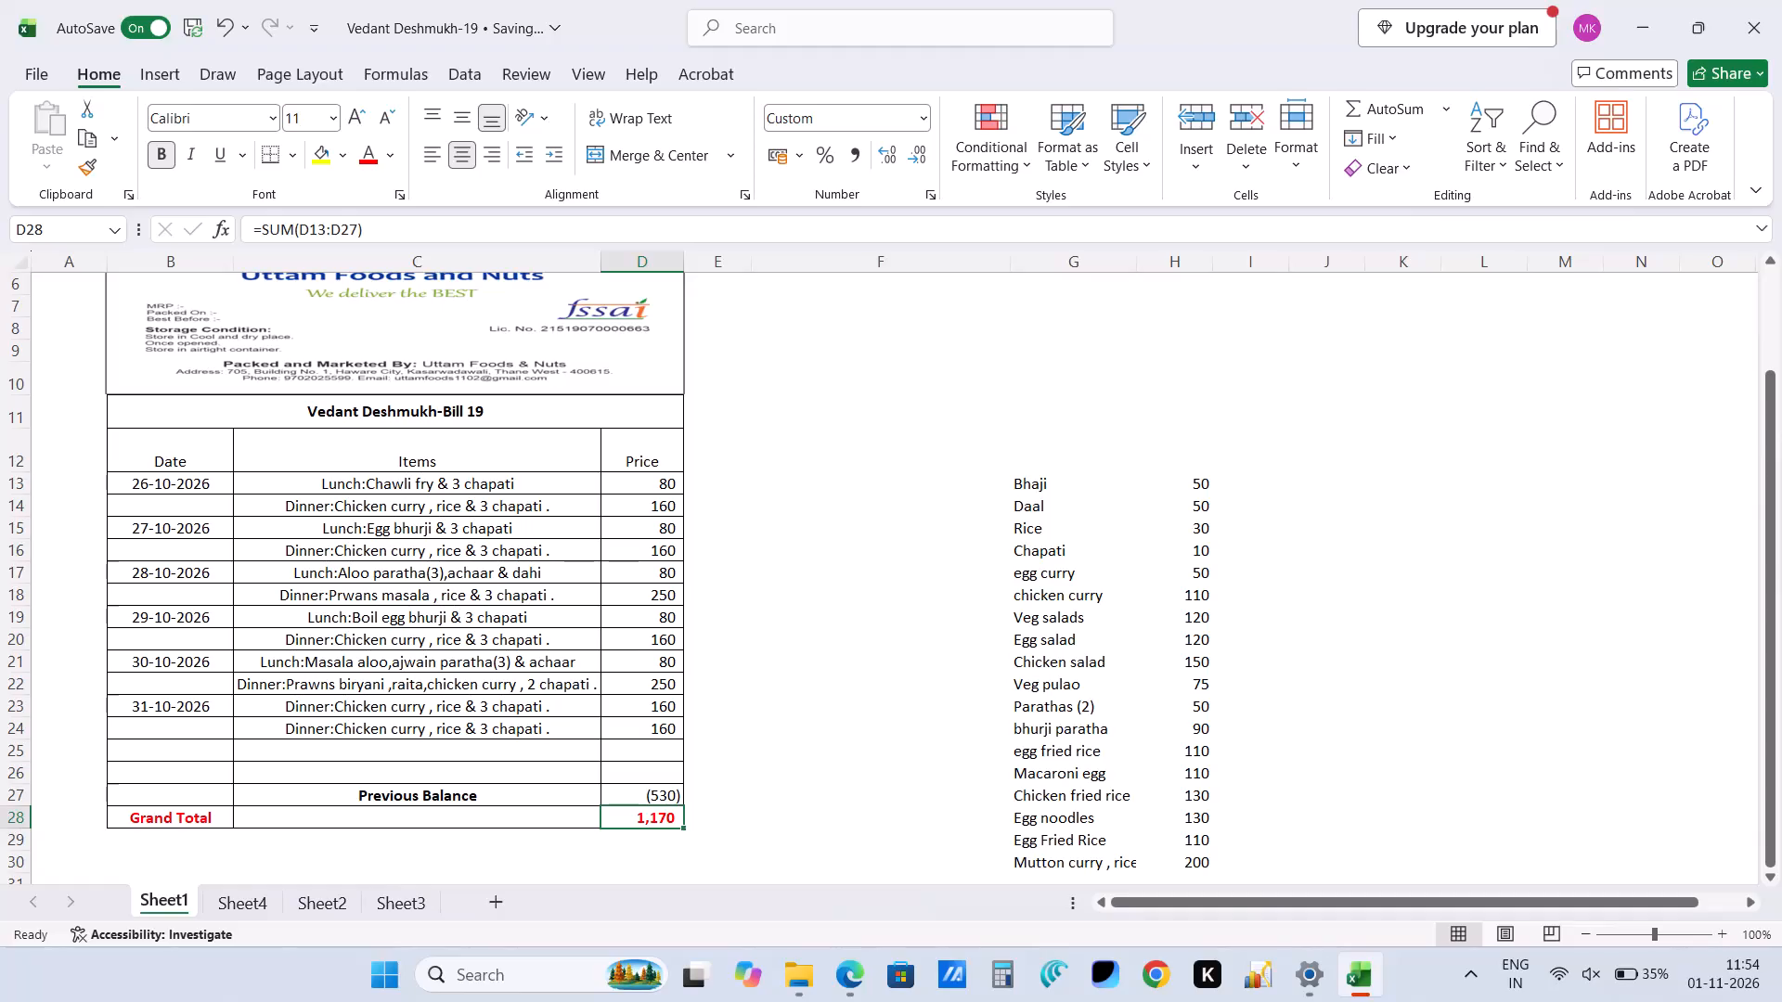
Format the Previous Balance cell D27 as Number with 0 decimal places, a thousands separator and the -1,234 negative style.
left_click(664, 793)
right_click(664, 793)
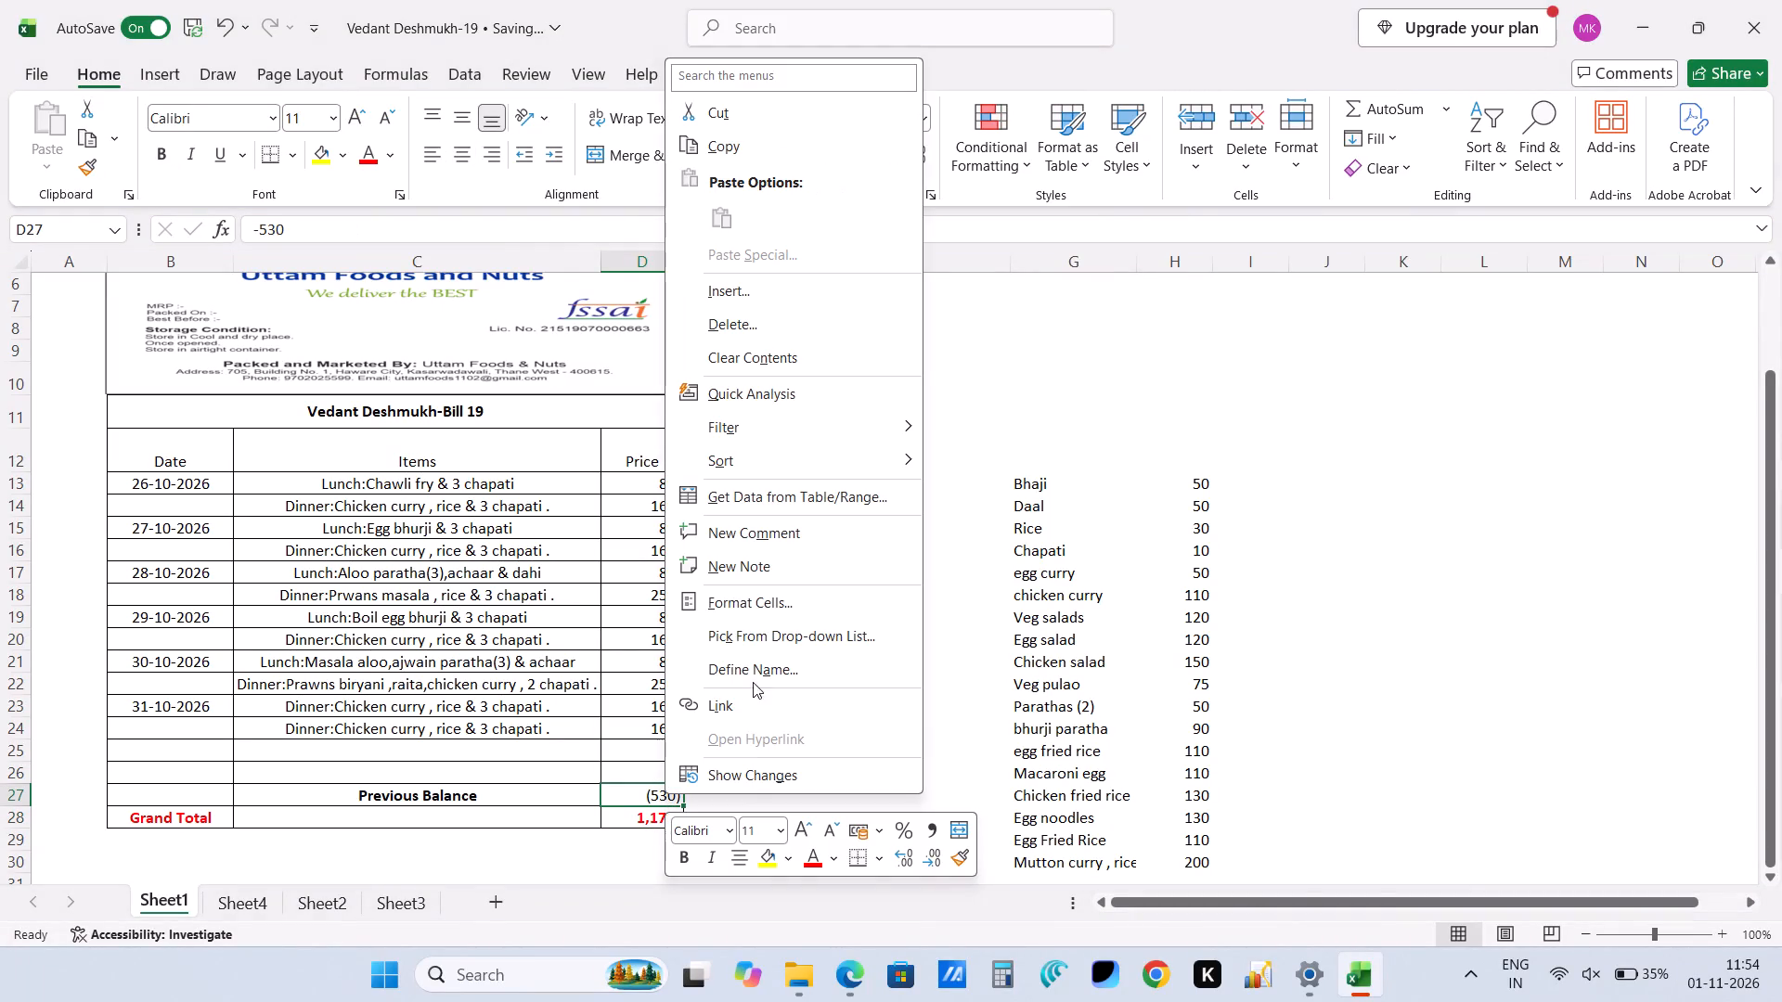
left_click(763, 600)
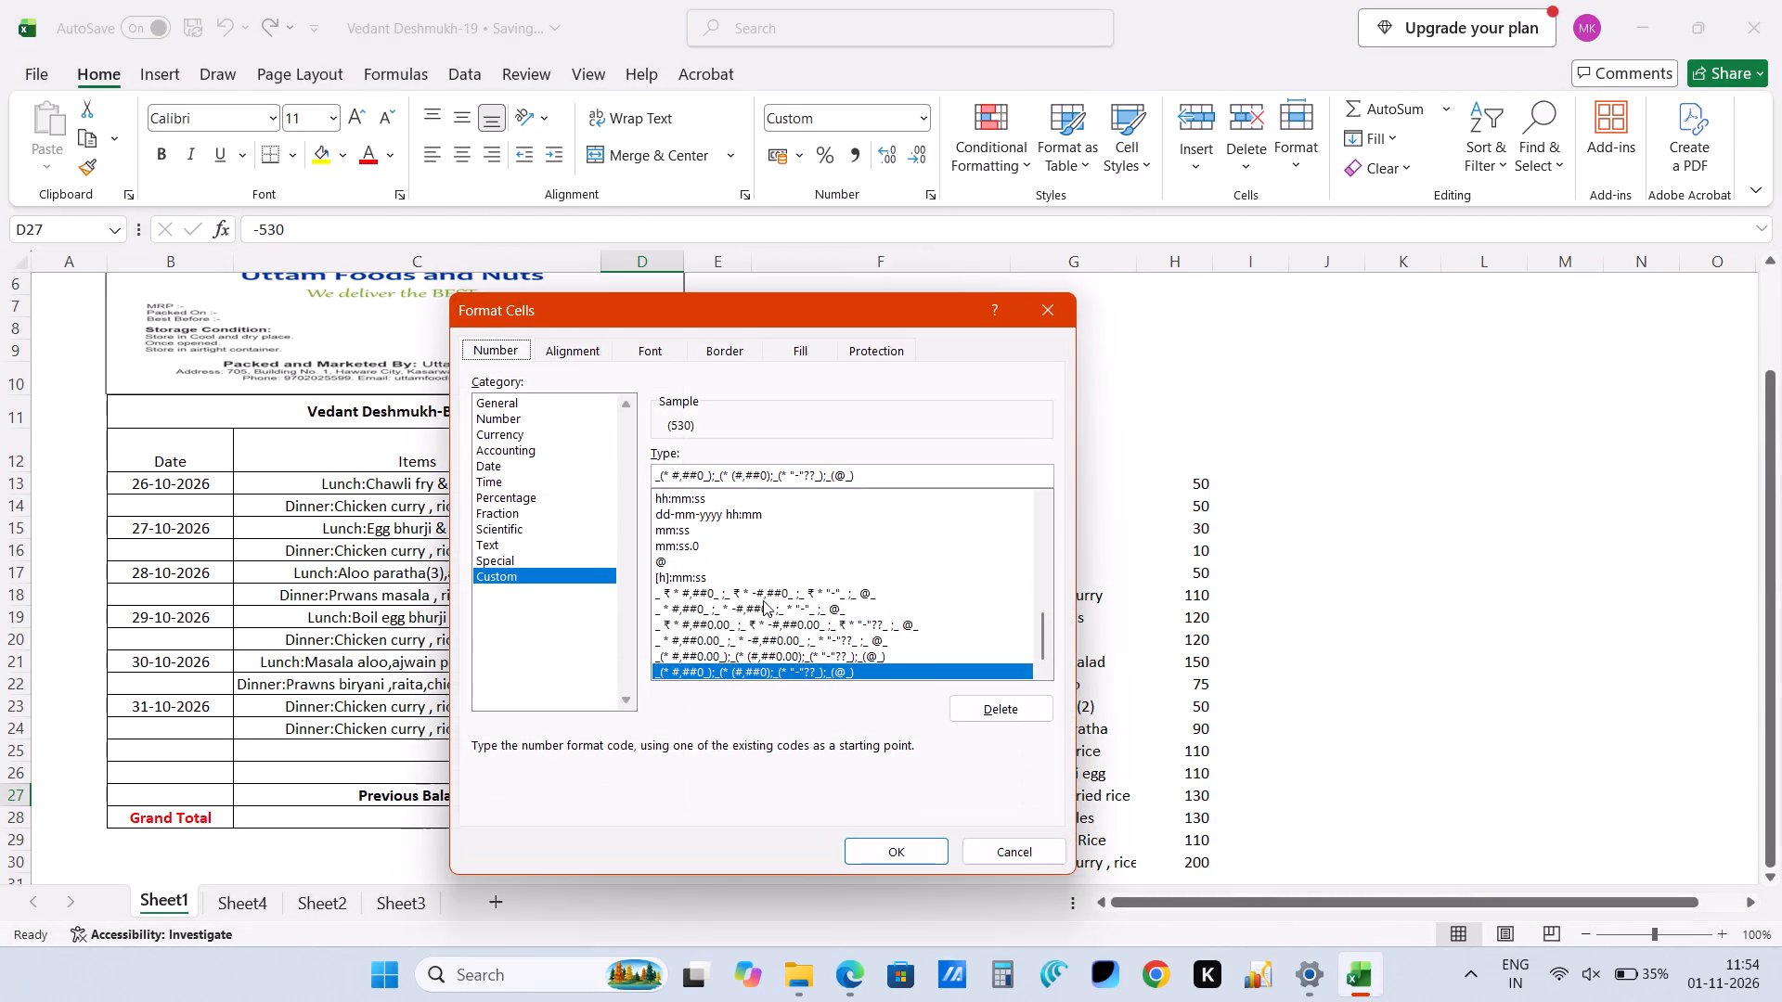
left_click(510, 425)
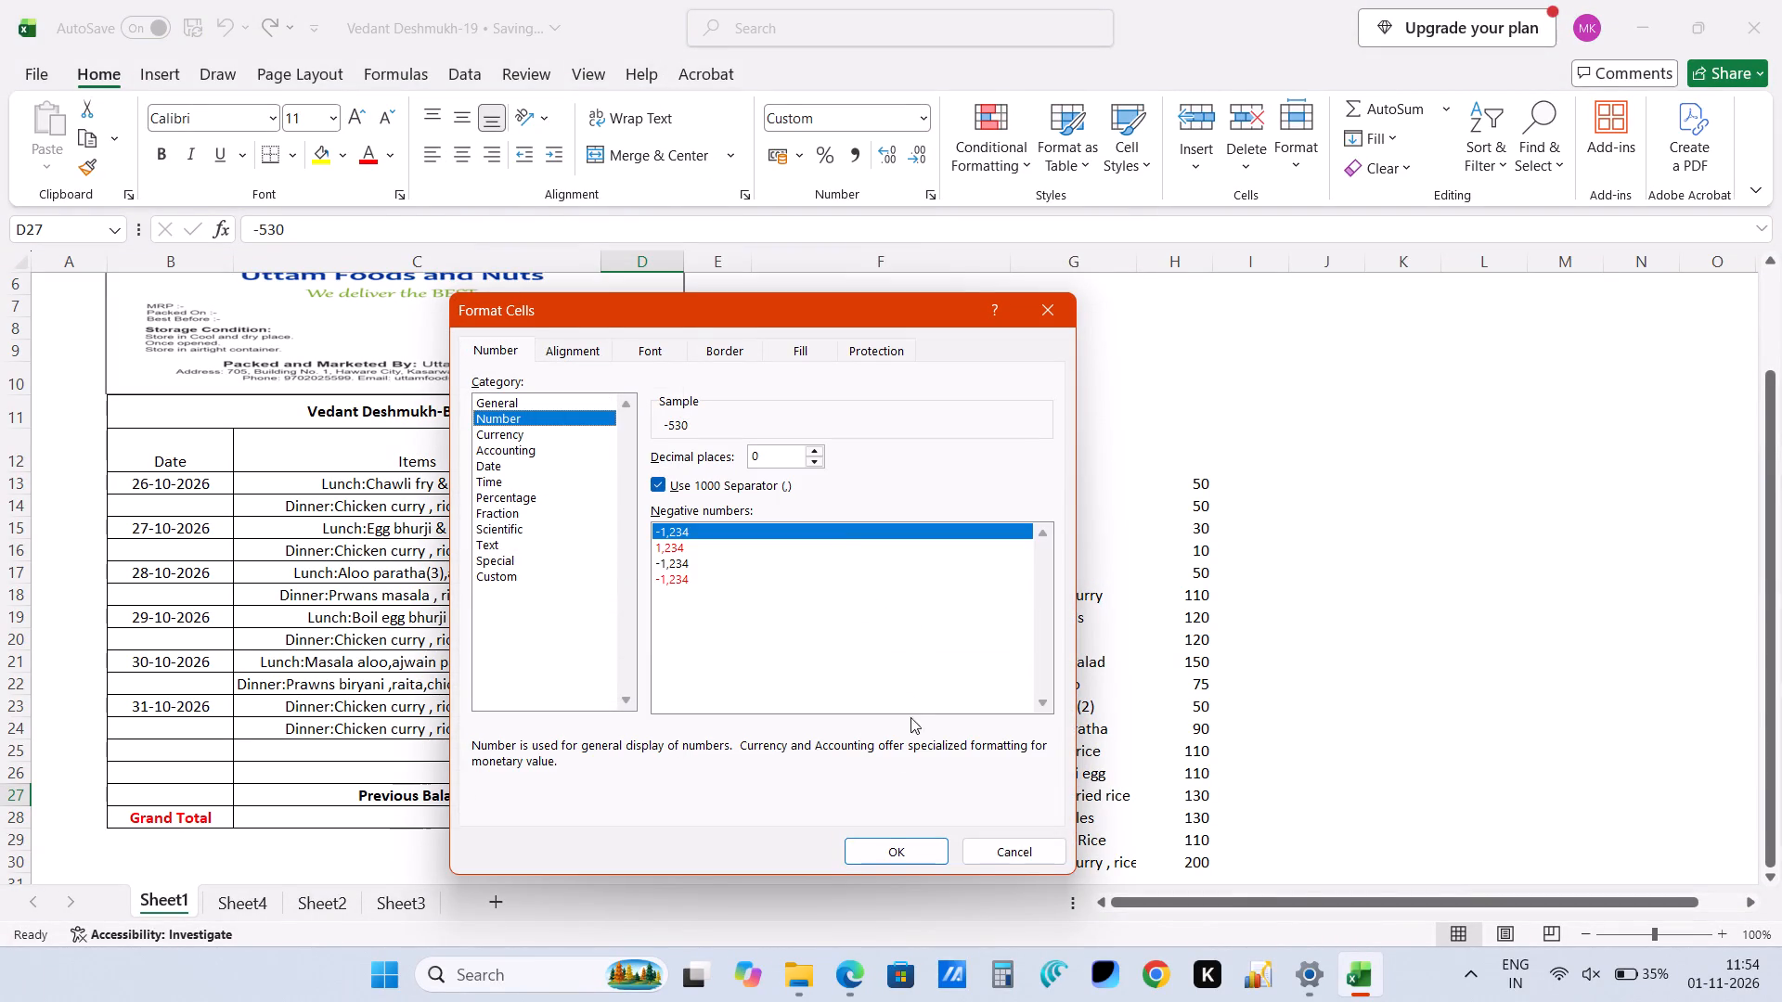
left_click(888, 860)
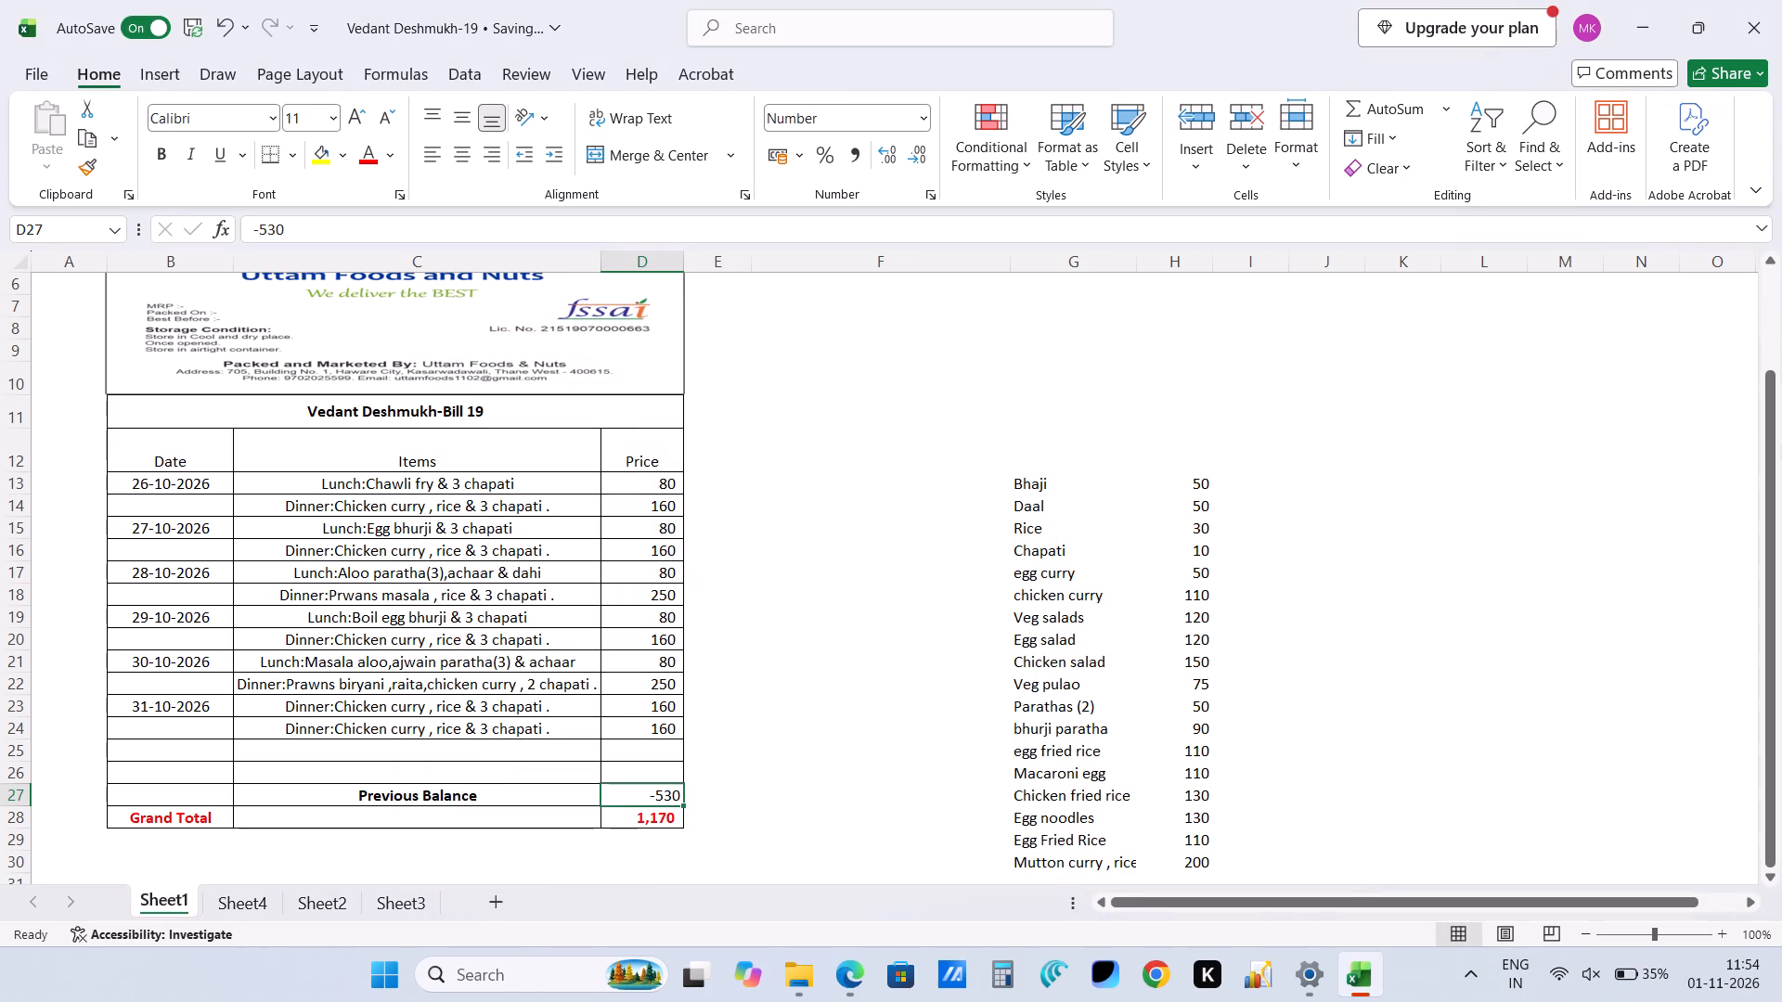
Check the sum of the meal prices in D13:D24 and save the Bill 19 workbook.
left_click(669, 491)
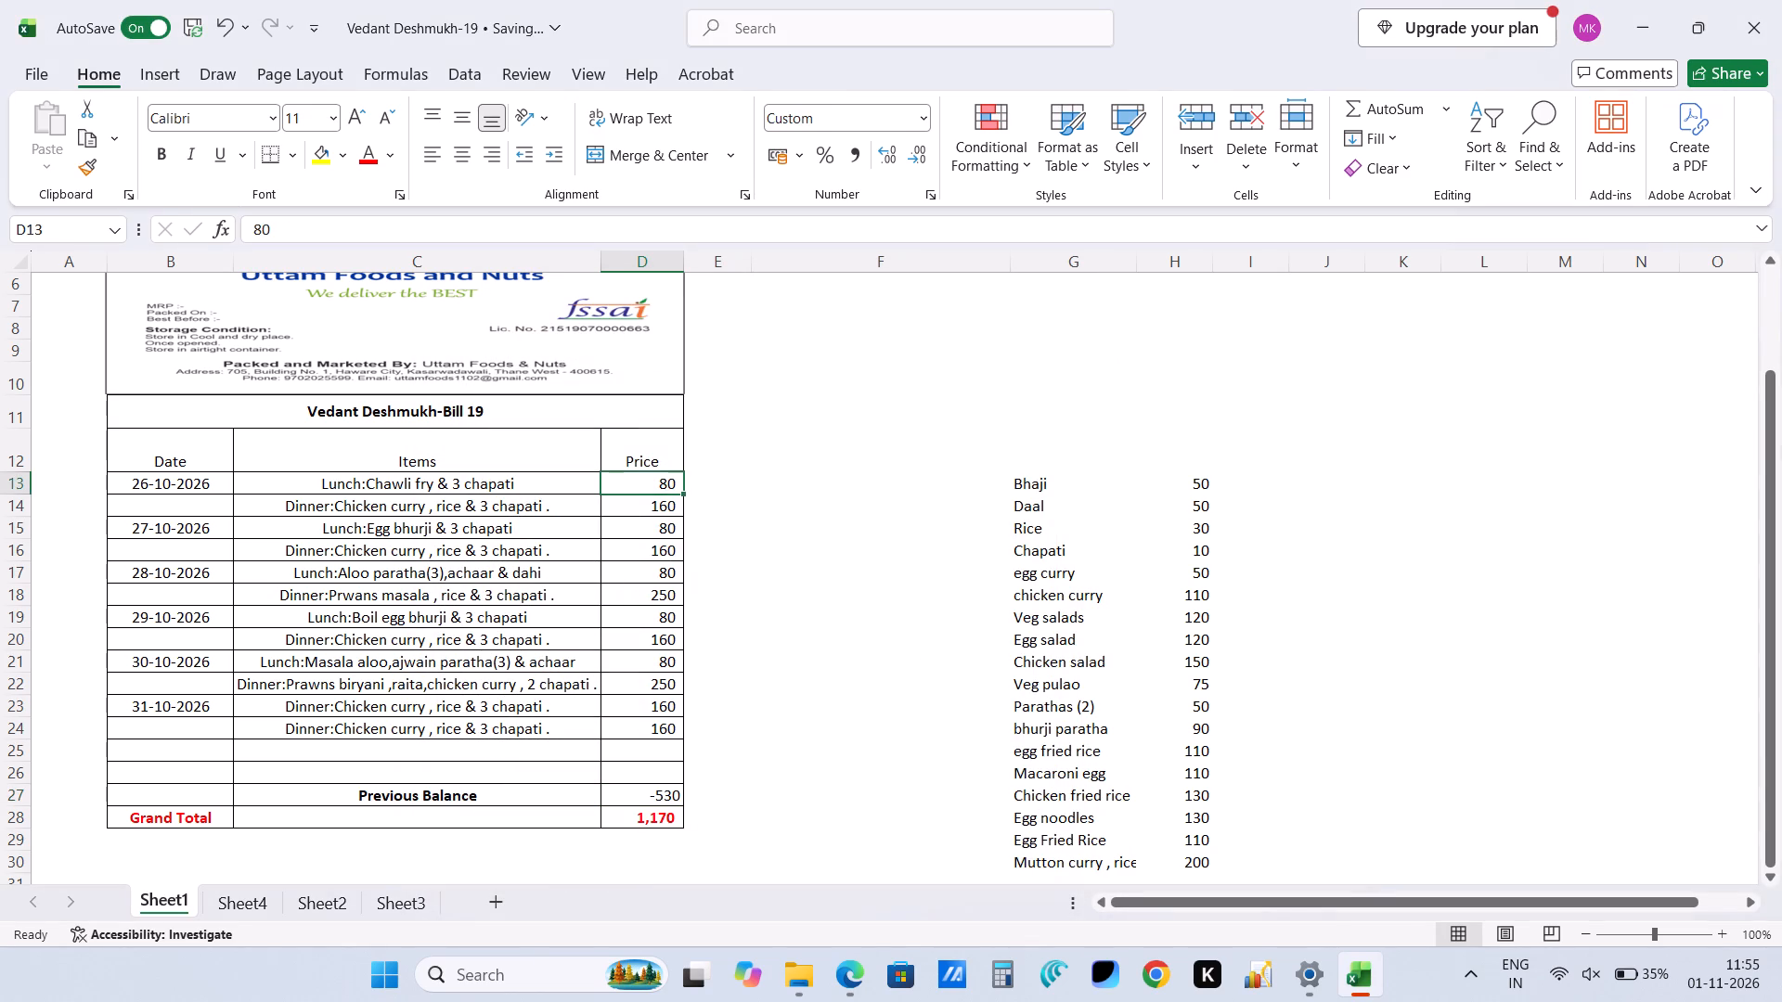
left_click(670, 722, "shift")
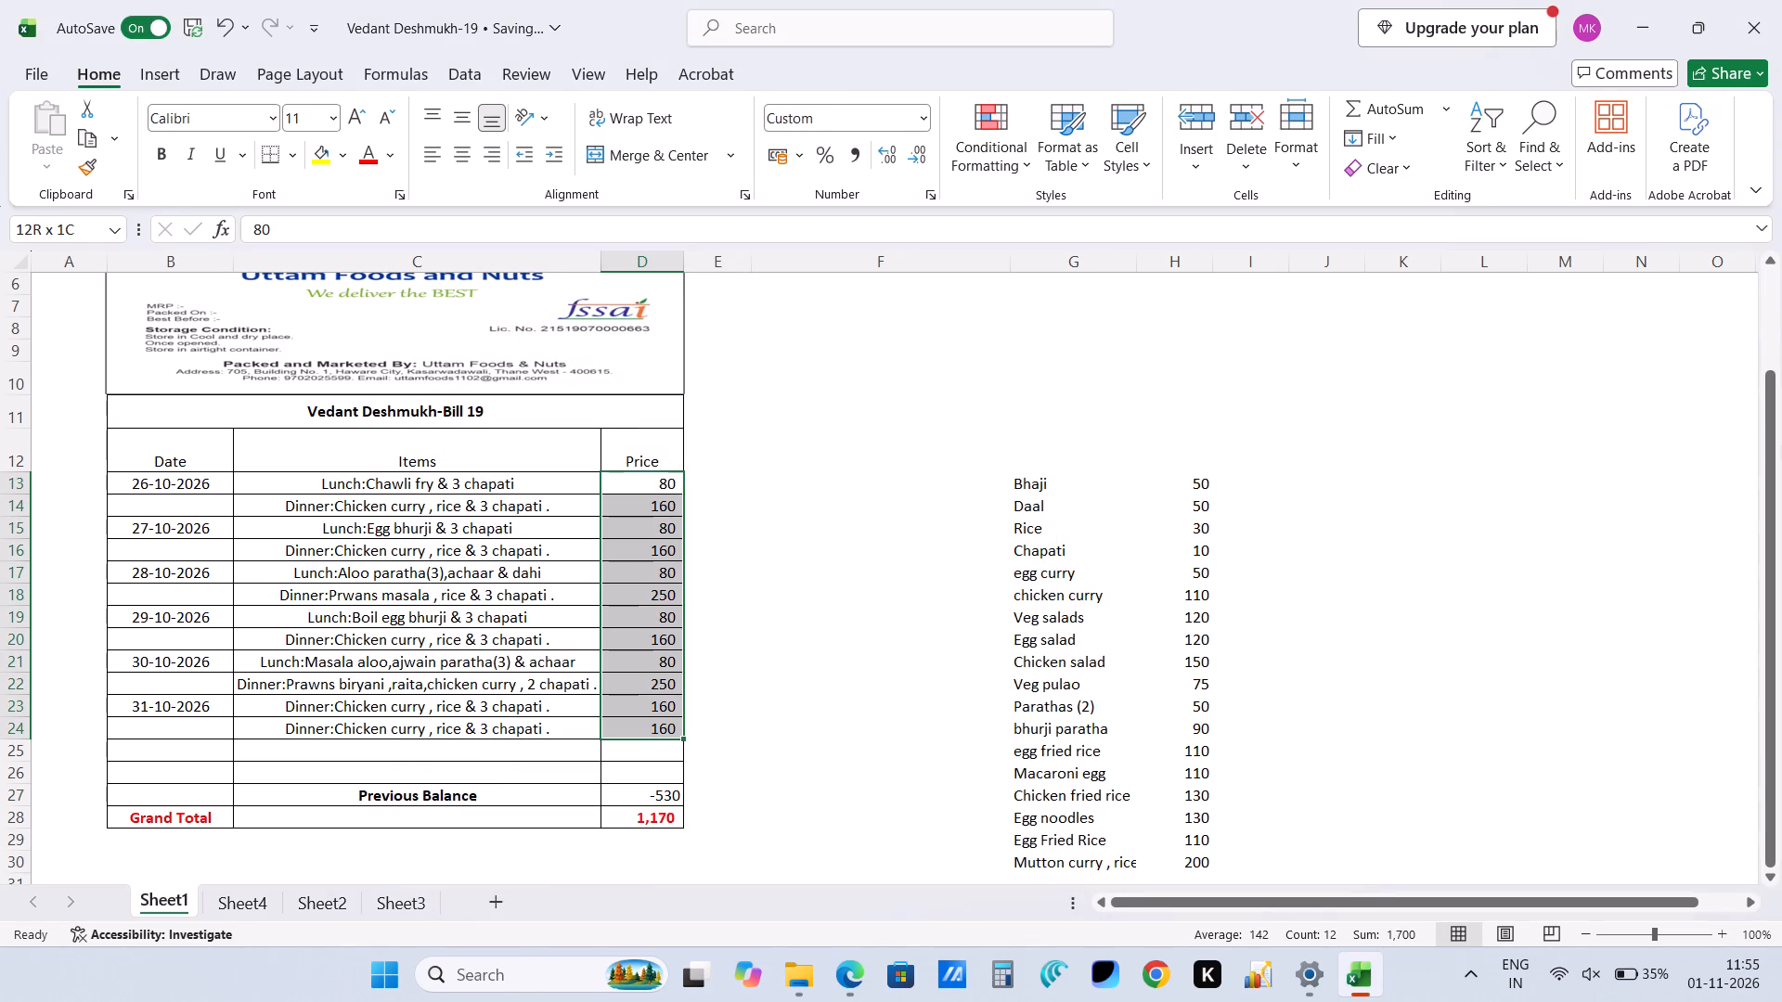
left_click(675, 798, "ctrl")
left_click(764, 735)
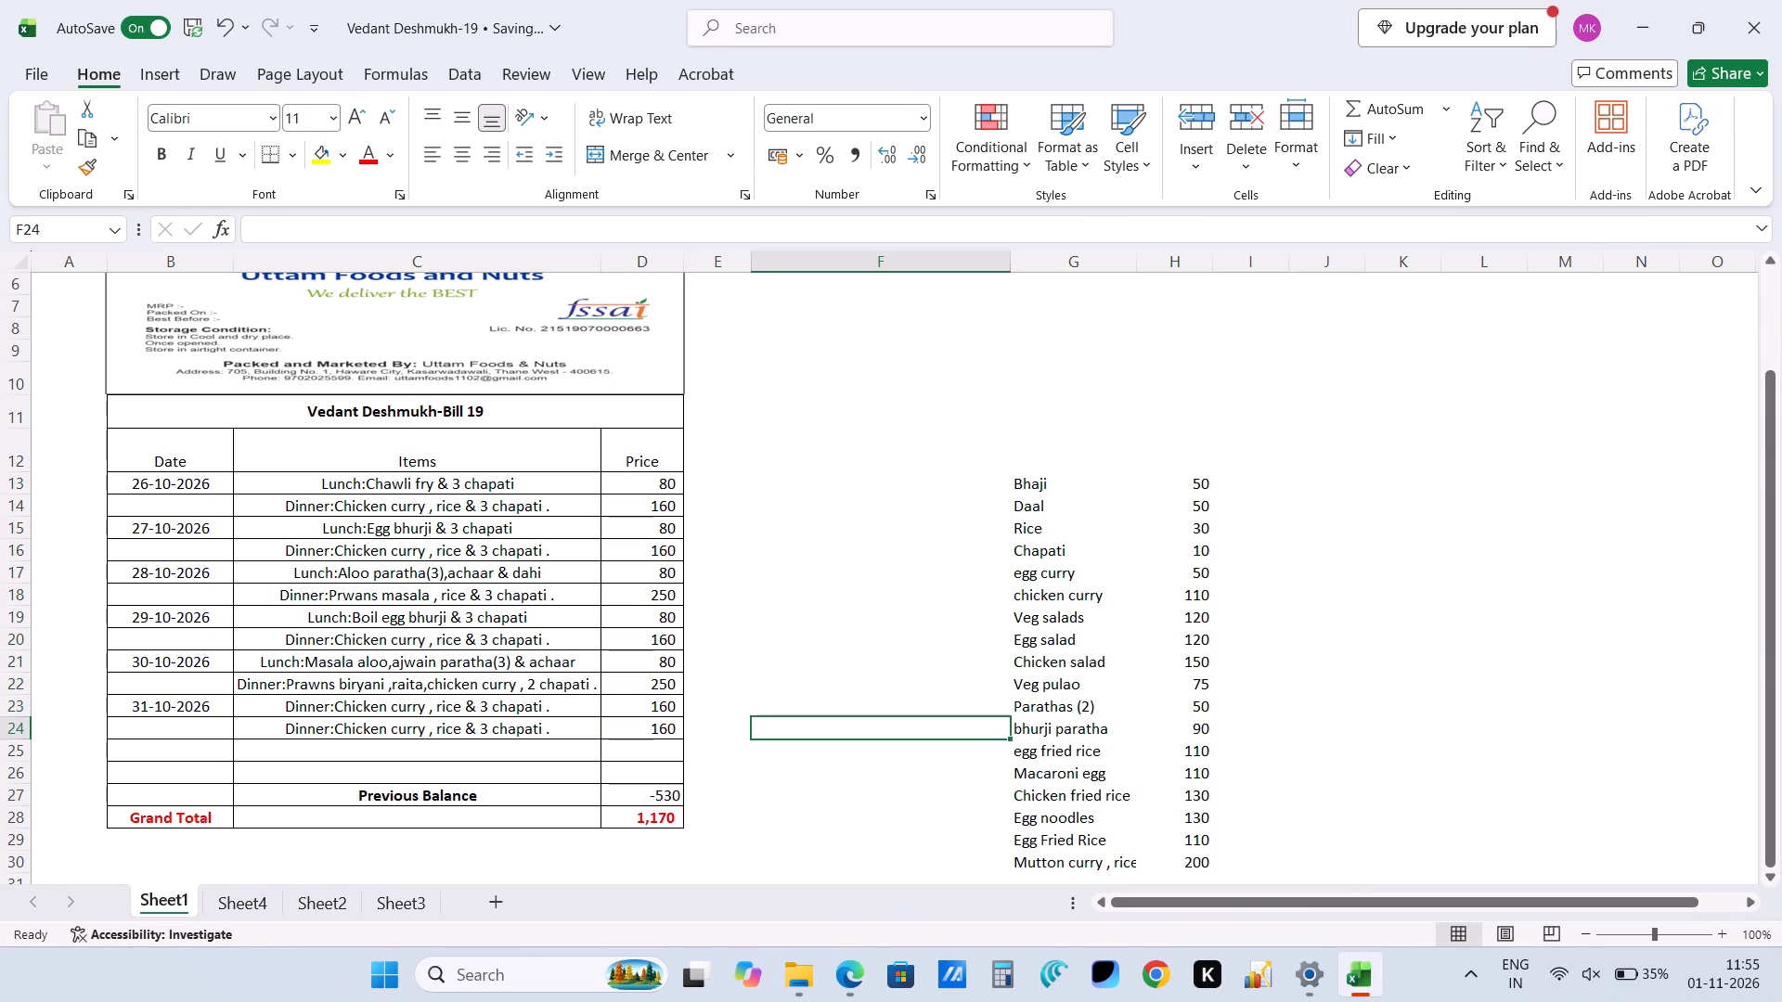
key("ctrl+s")
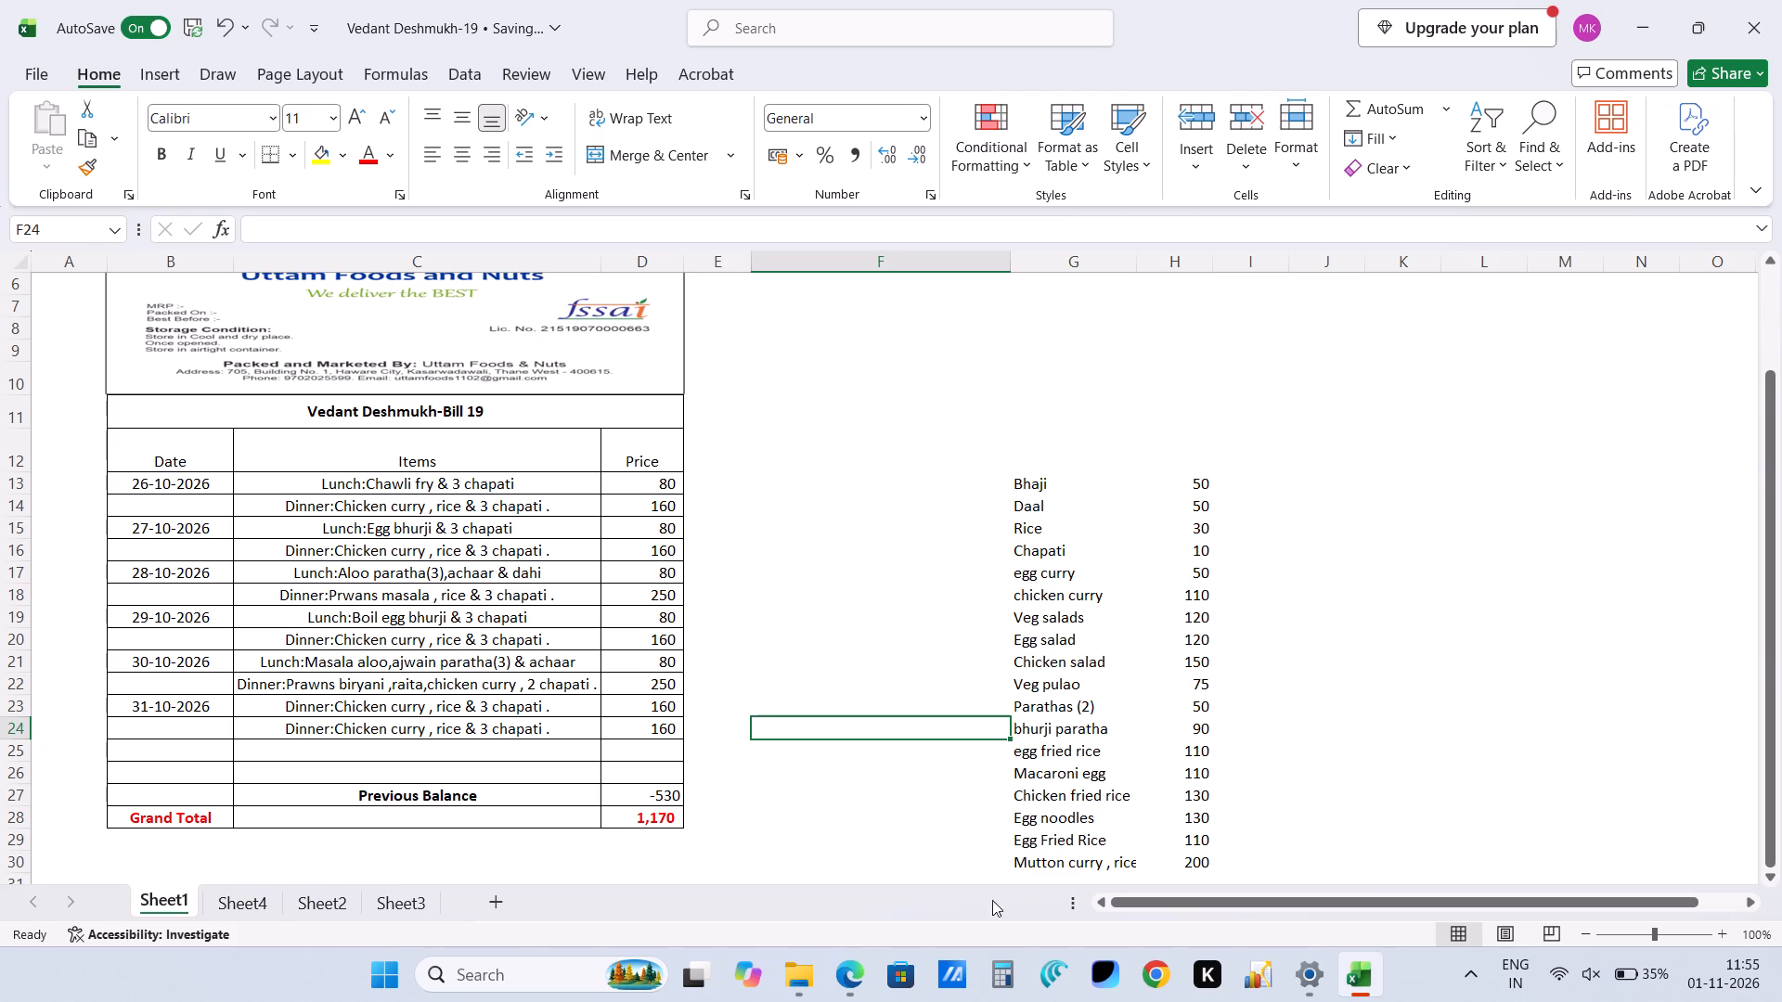
Switch from the Bill 19 workbook to the Google Chrome browser.
left_click(856, 971)
left_click(1161, 978)
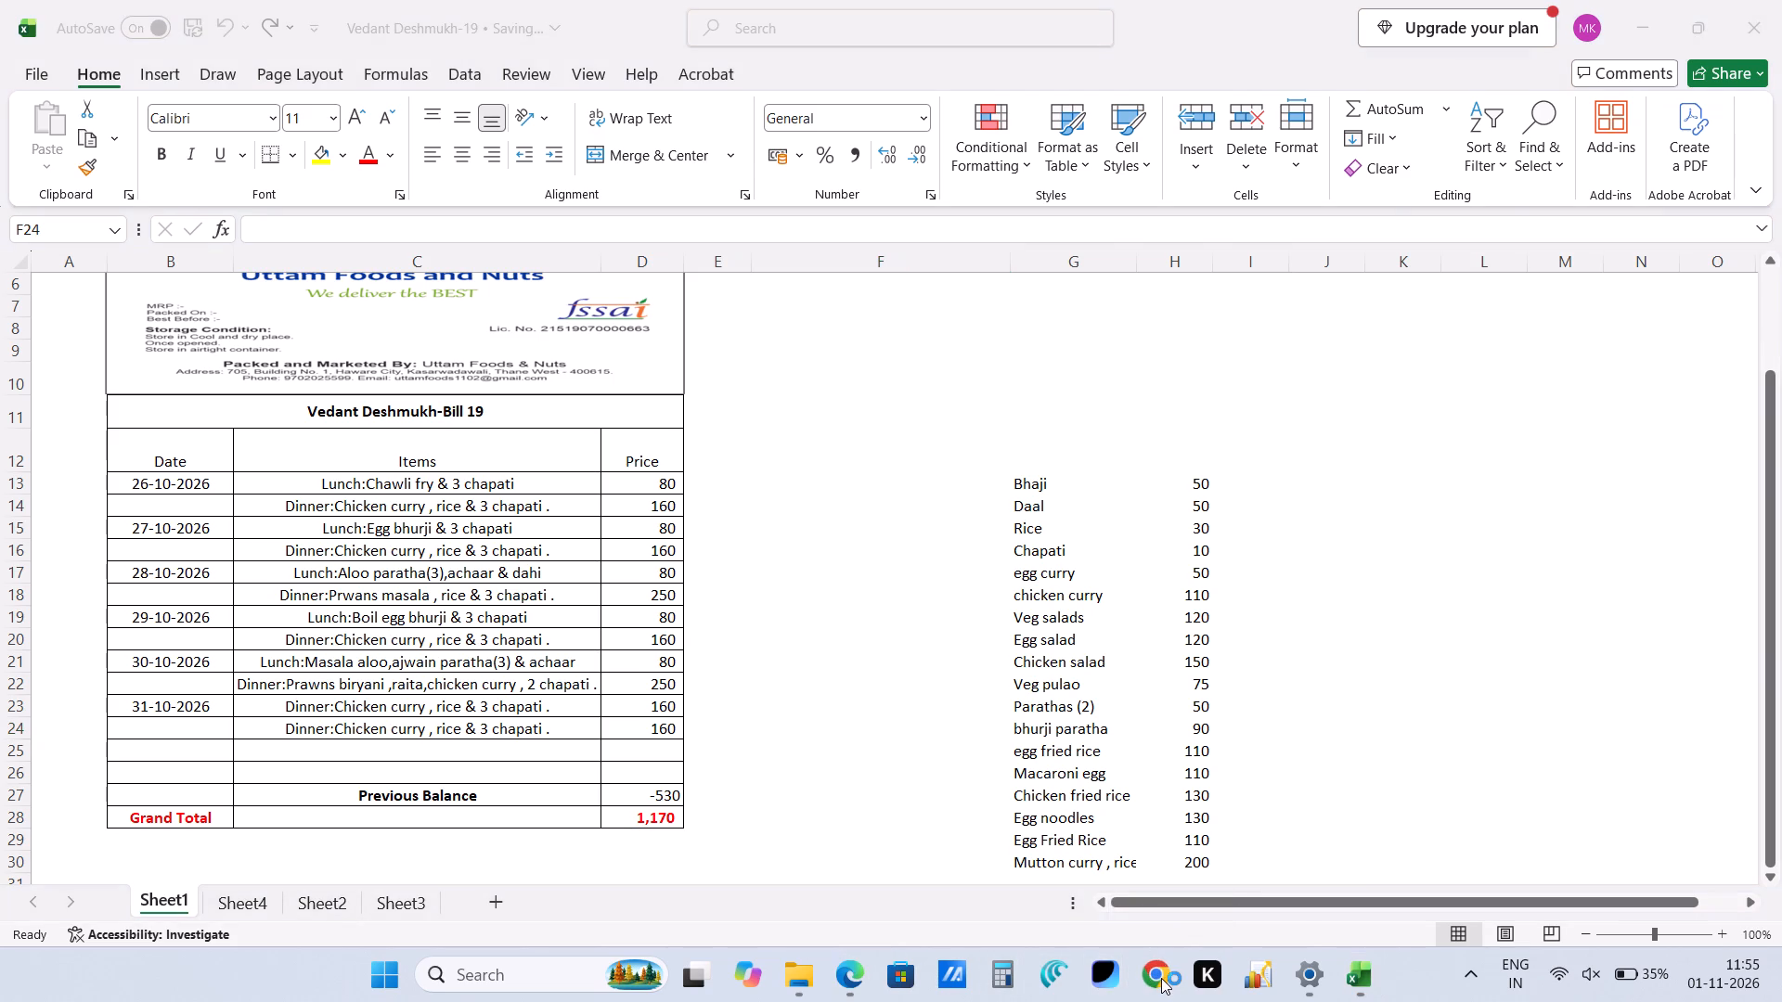
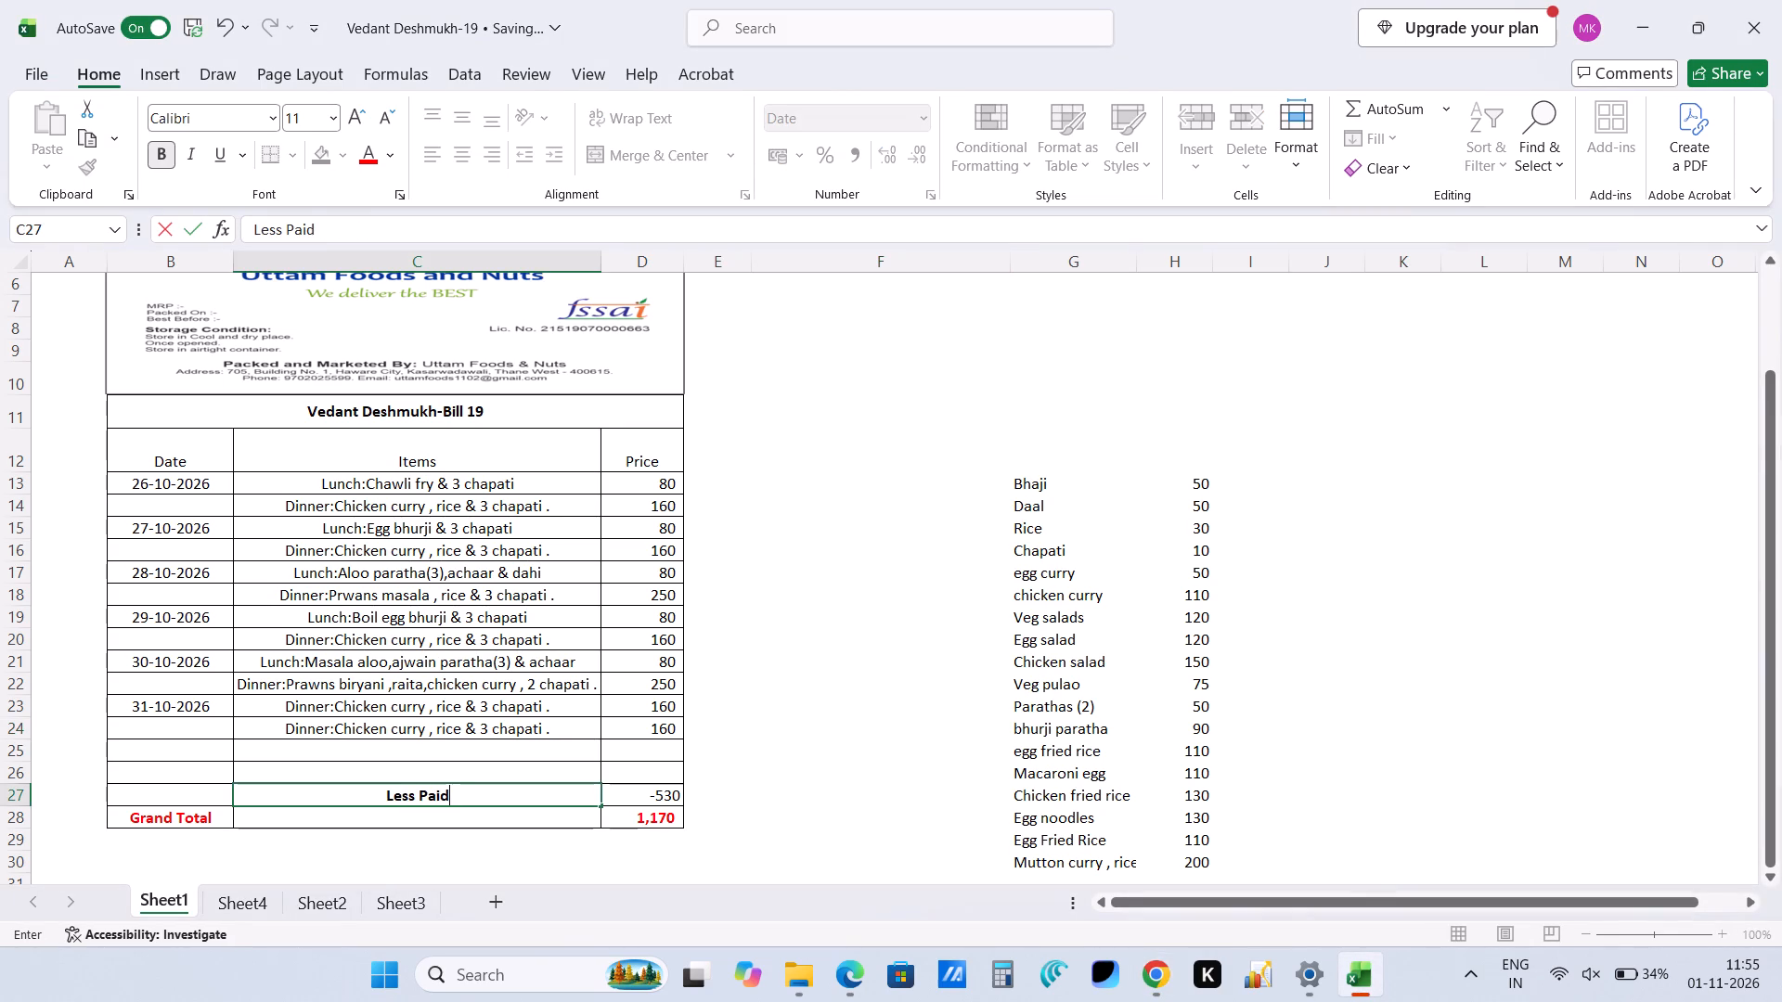
Change the label in C27 beside the -530 amount to read "Less -Paid".
left_click(418, 799)
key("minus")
key("Tab")
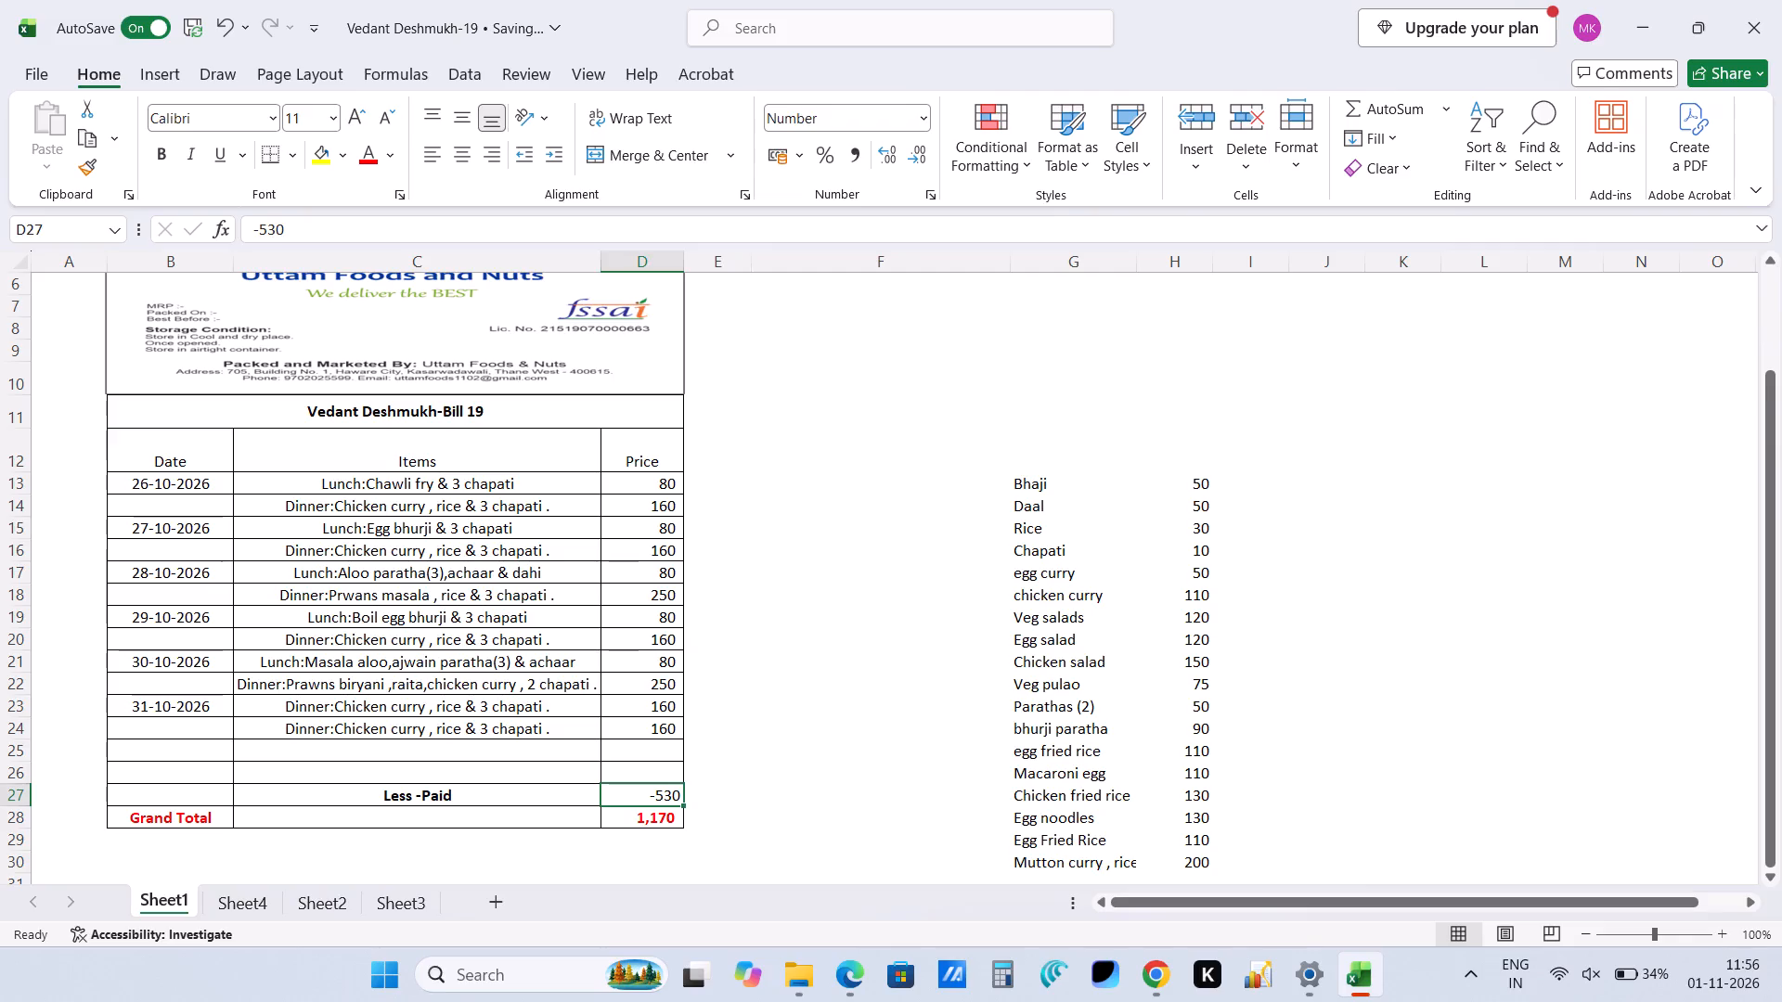
left_click(91, 674)
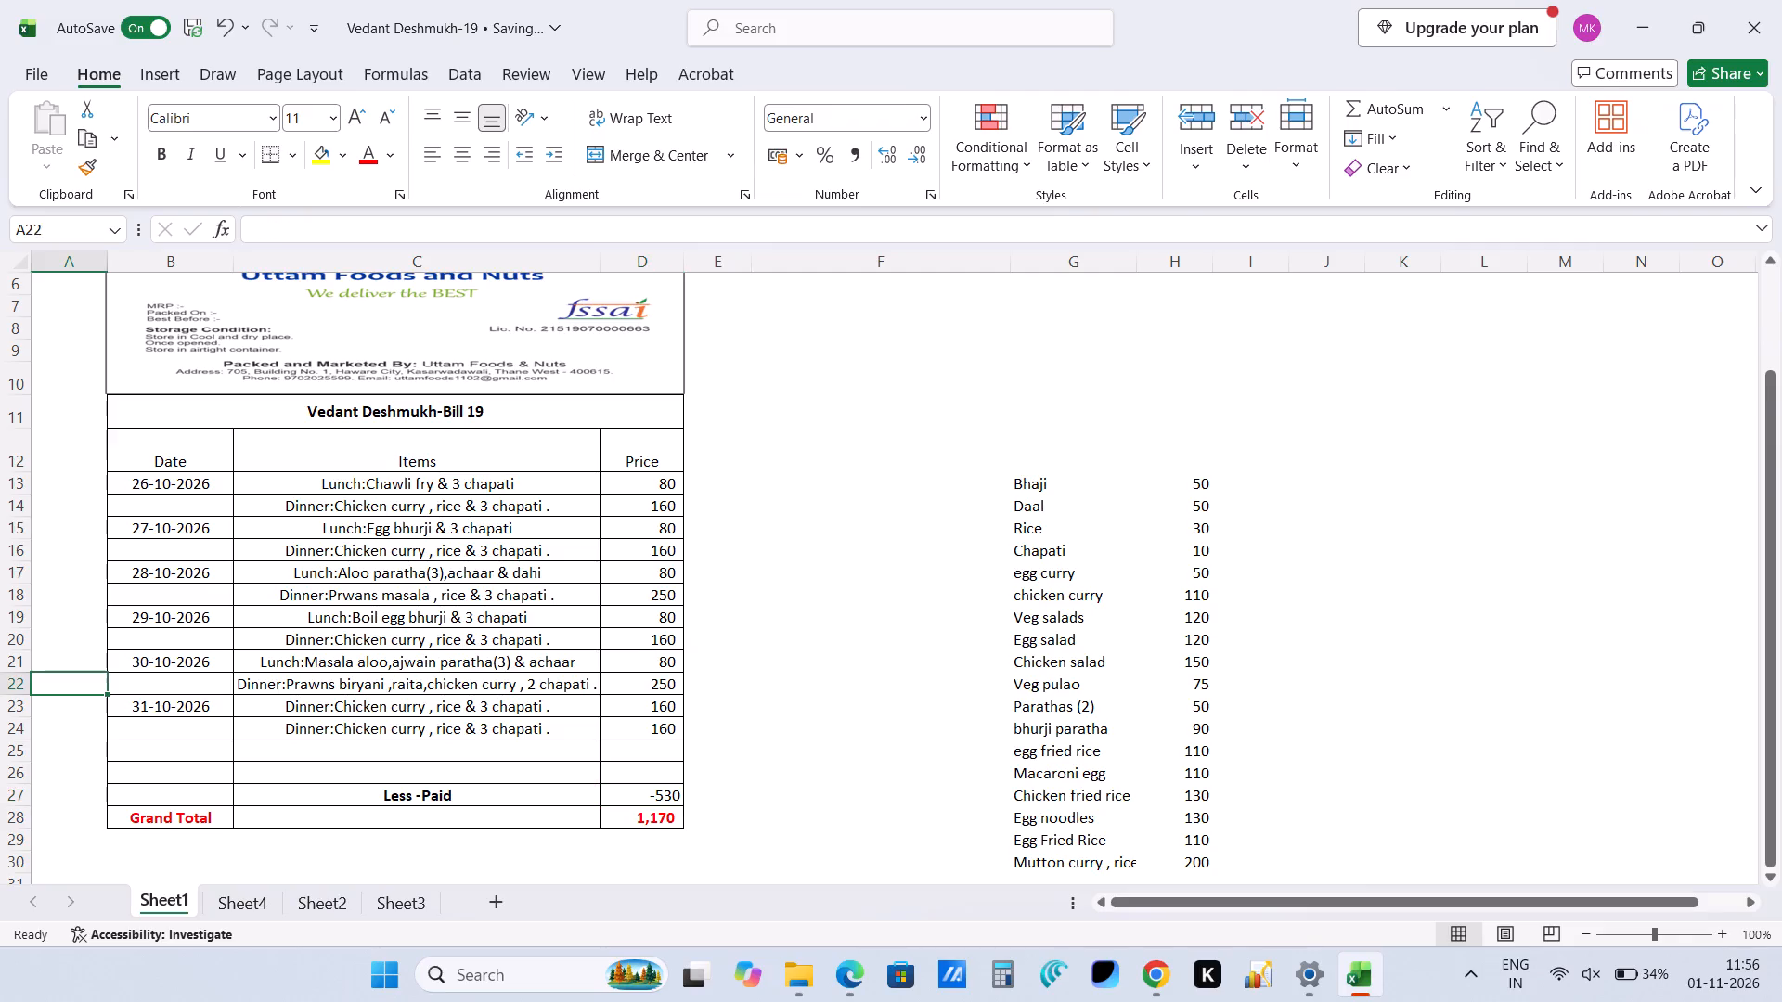
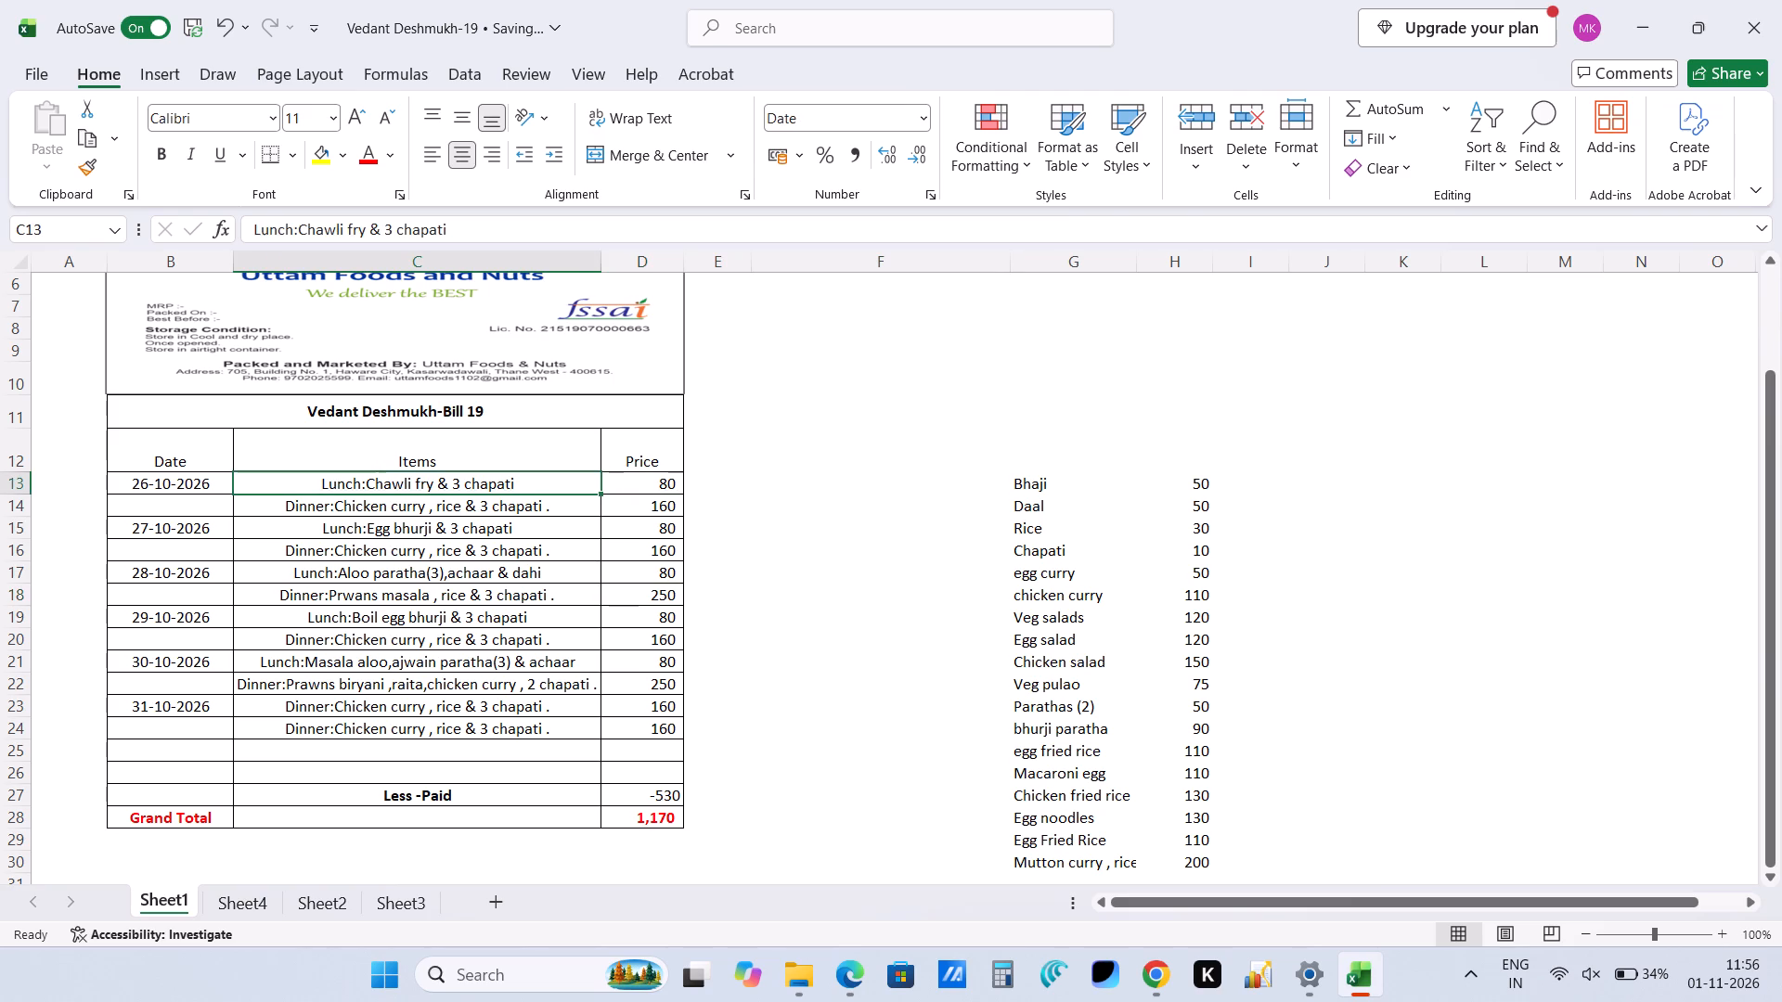
Review the meal prices in column D row by row, from 26-10-2026 through the 30-10-2026 lunch.
key("Down")
key("Down")
key("Down")
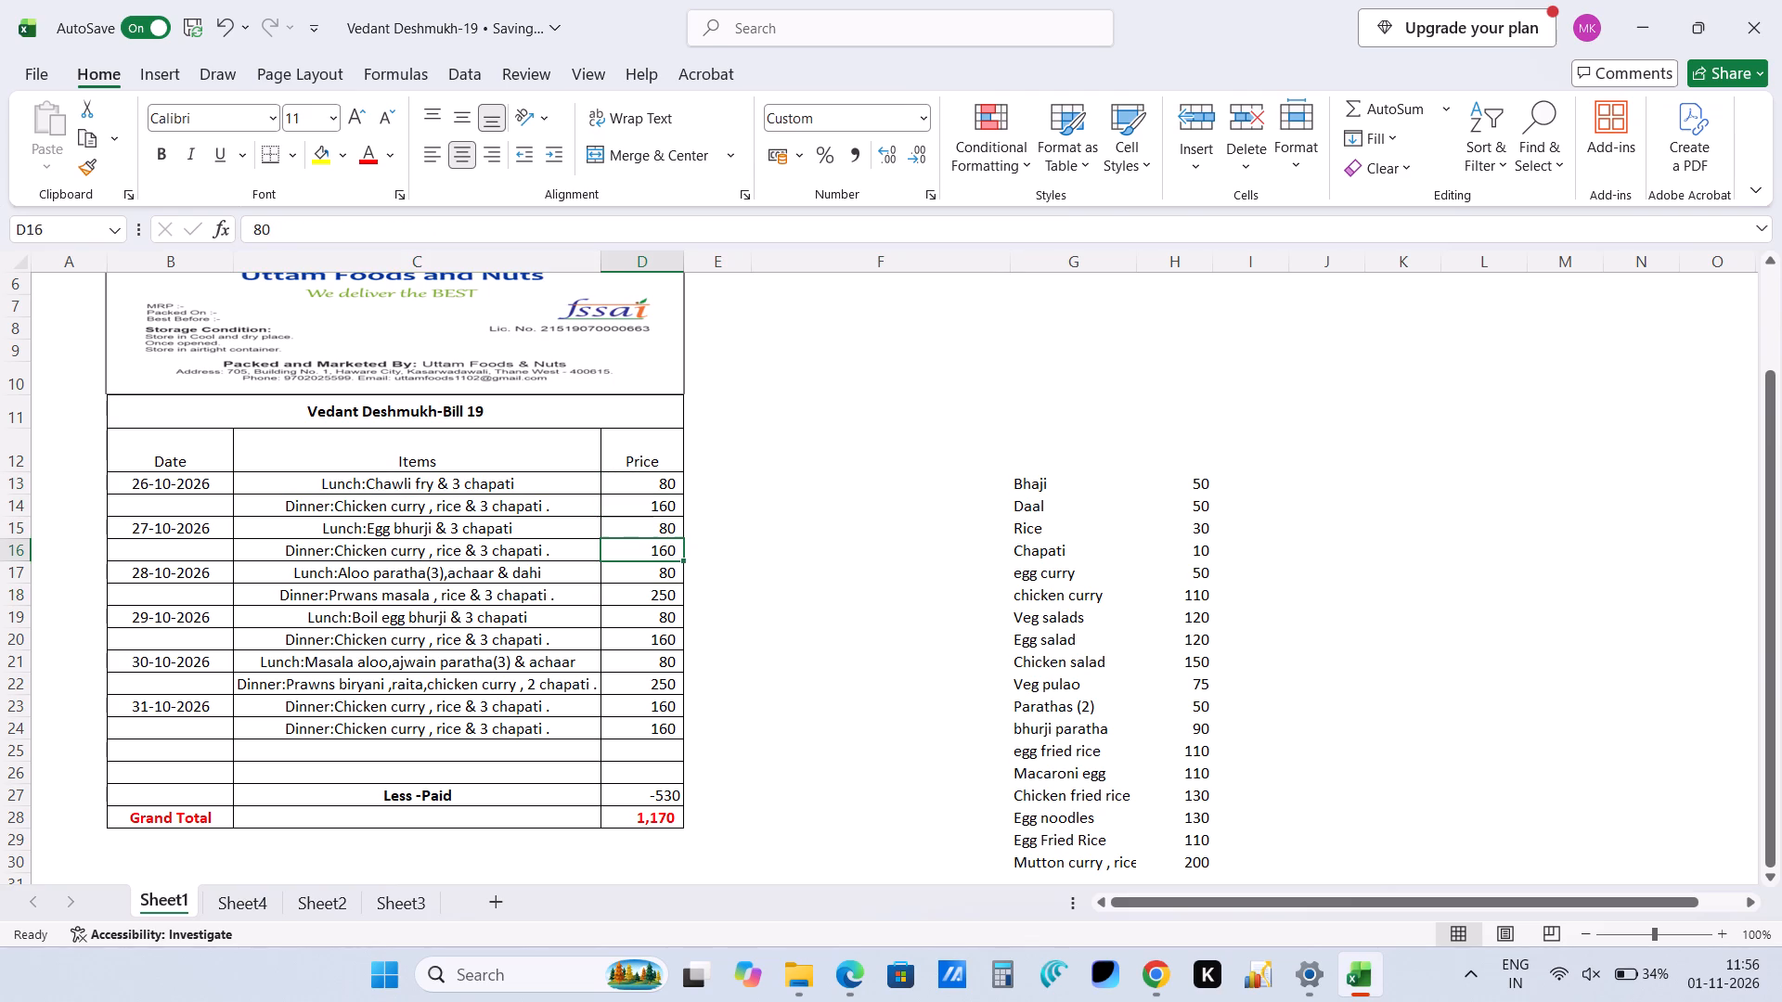
key("Down")
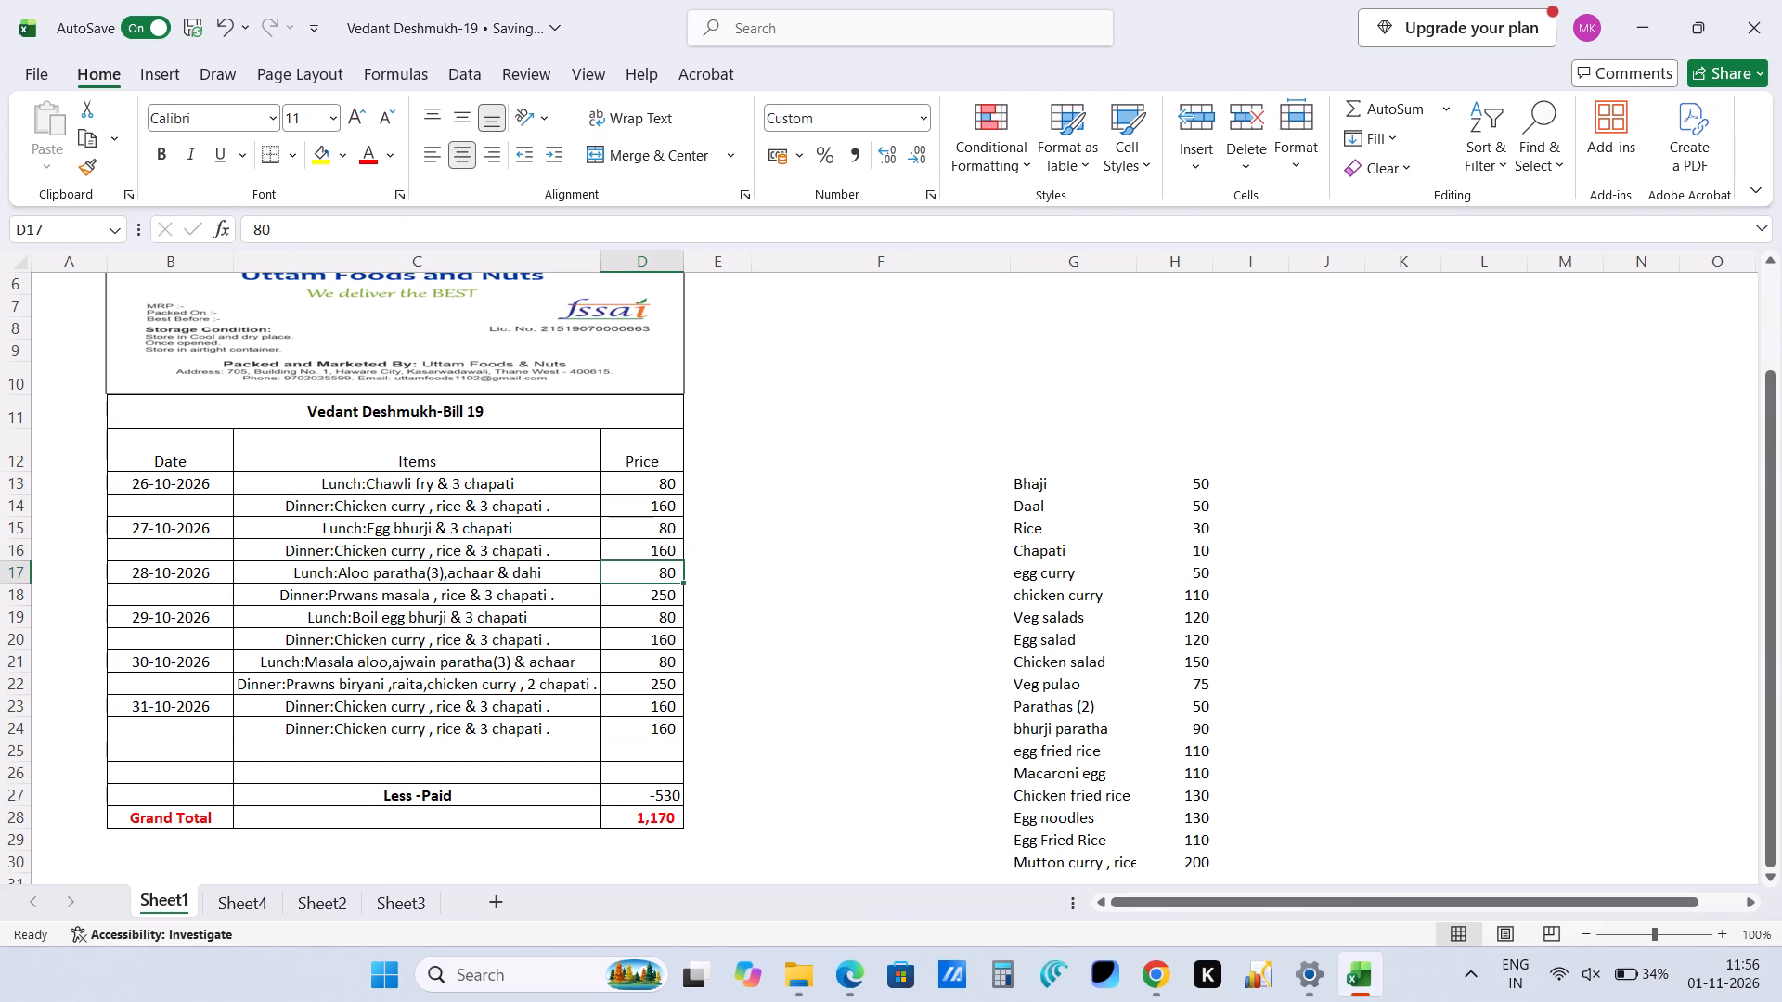
key("Down")
key("Down")
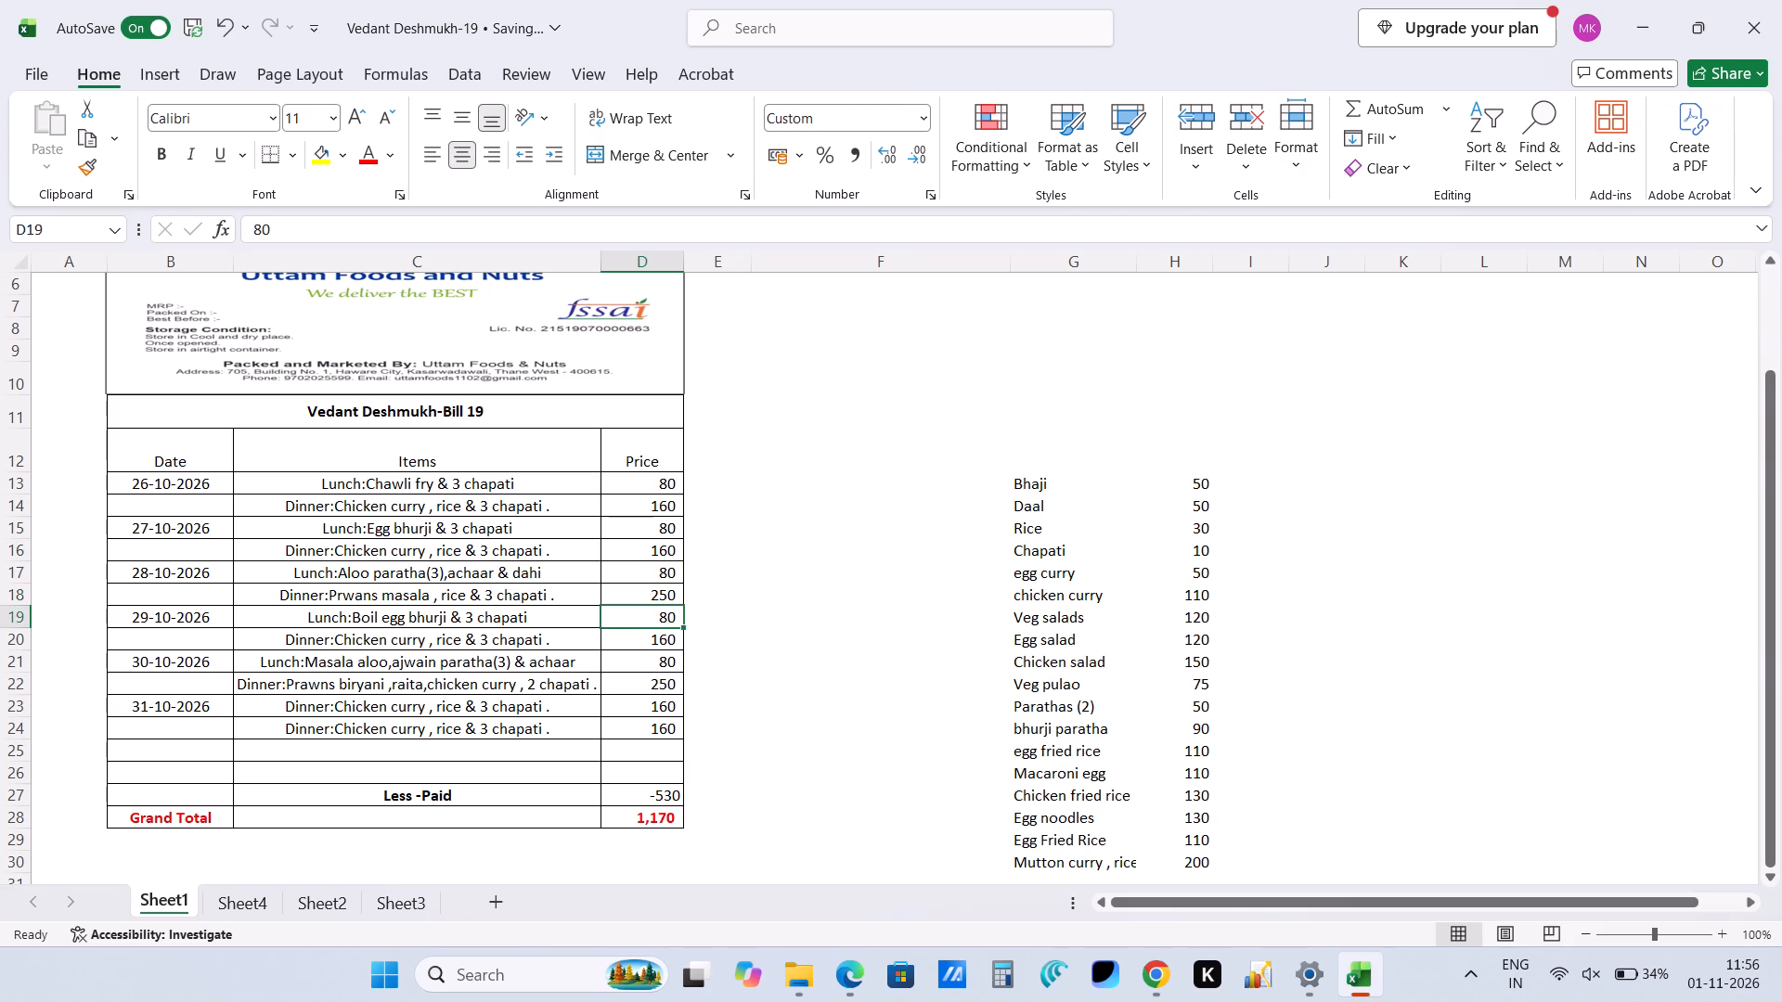
key("Down")
key("Down")
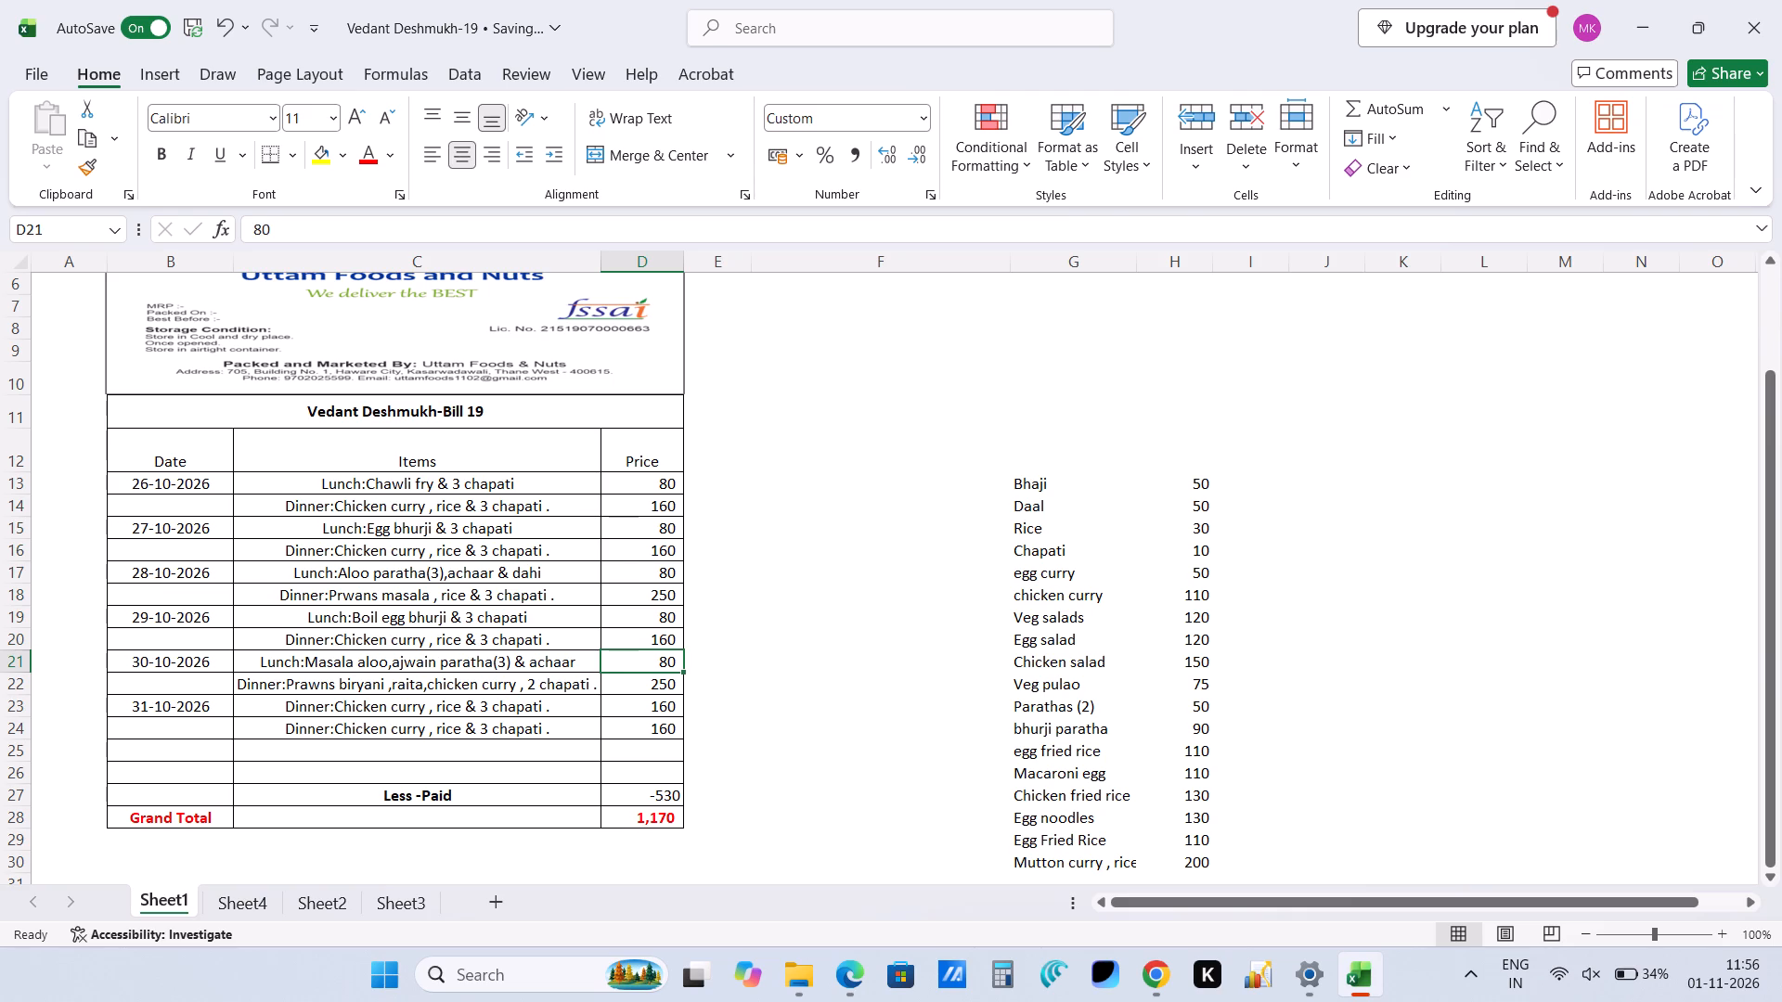
Copy the 31-10-2026 dinner item and price from C24:D24 over the 30-10-2026 dinner entry in C22:D22.
left_click(557, 730)
key("shift+Right")
key("ctrl+c")
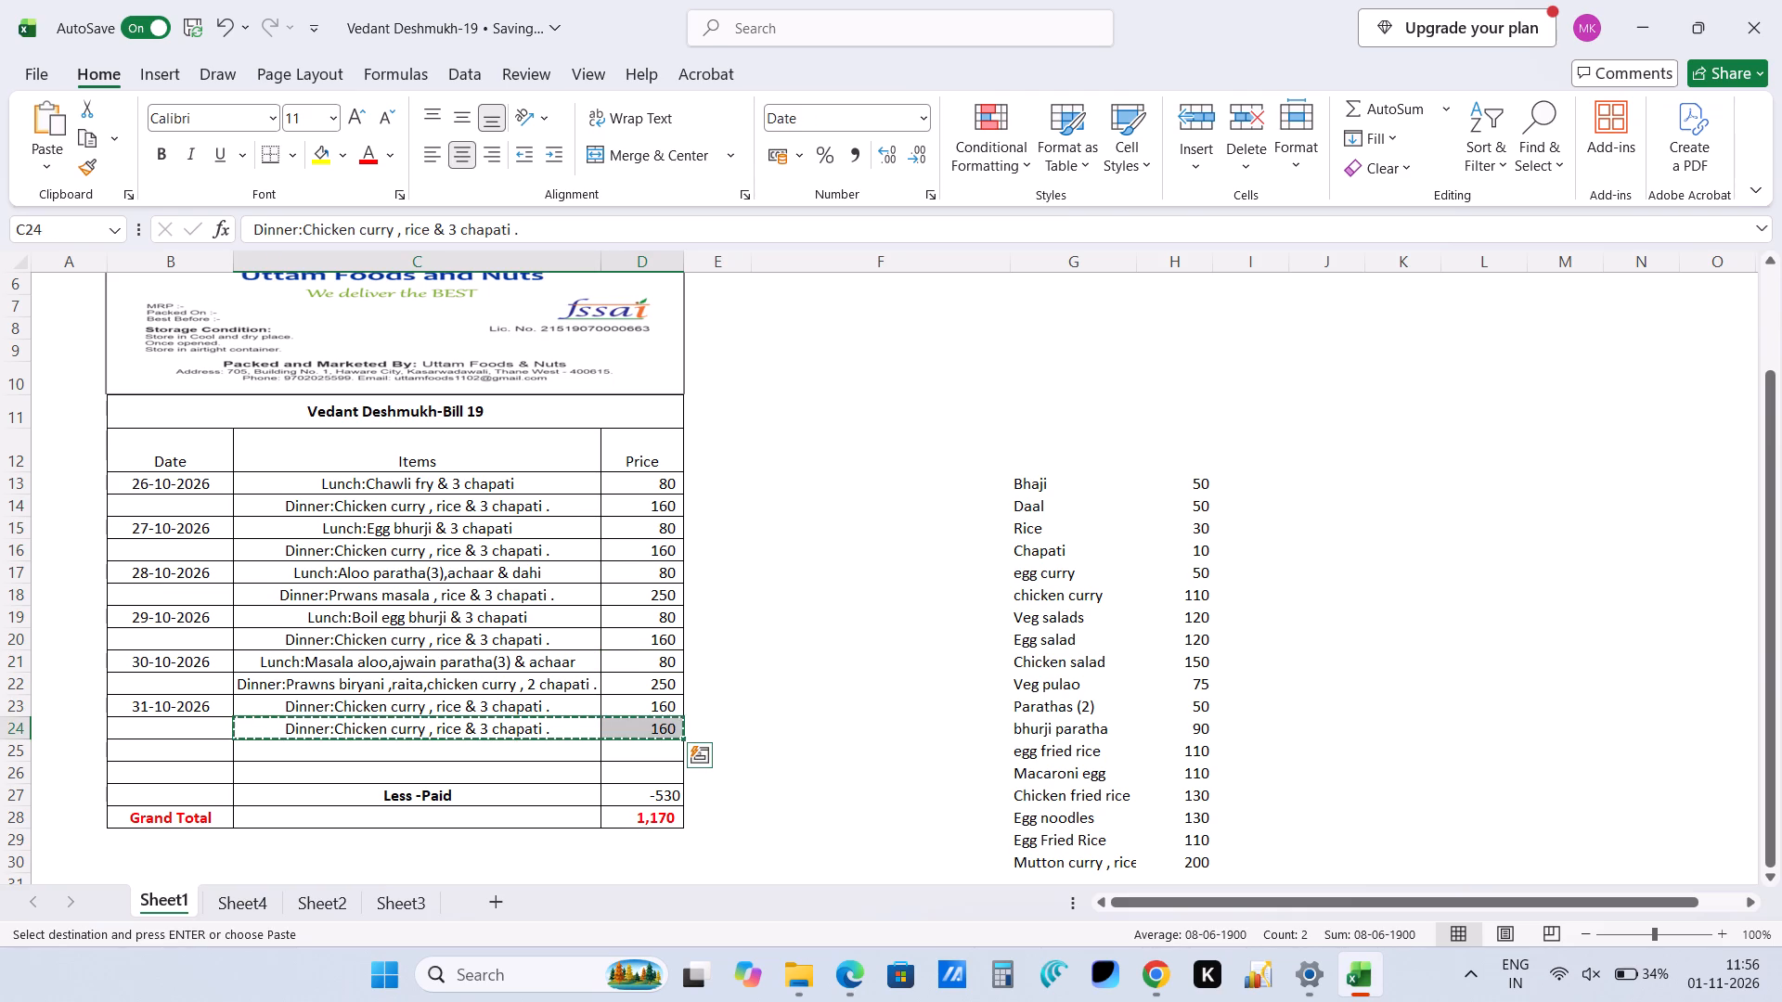
key("Up")
key("Up")
key("Return")
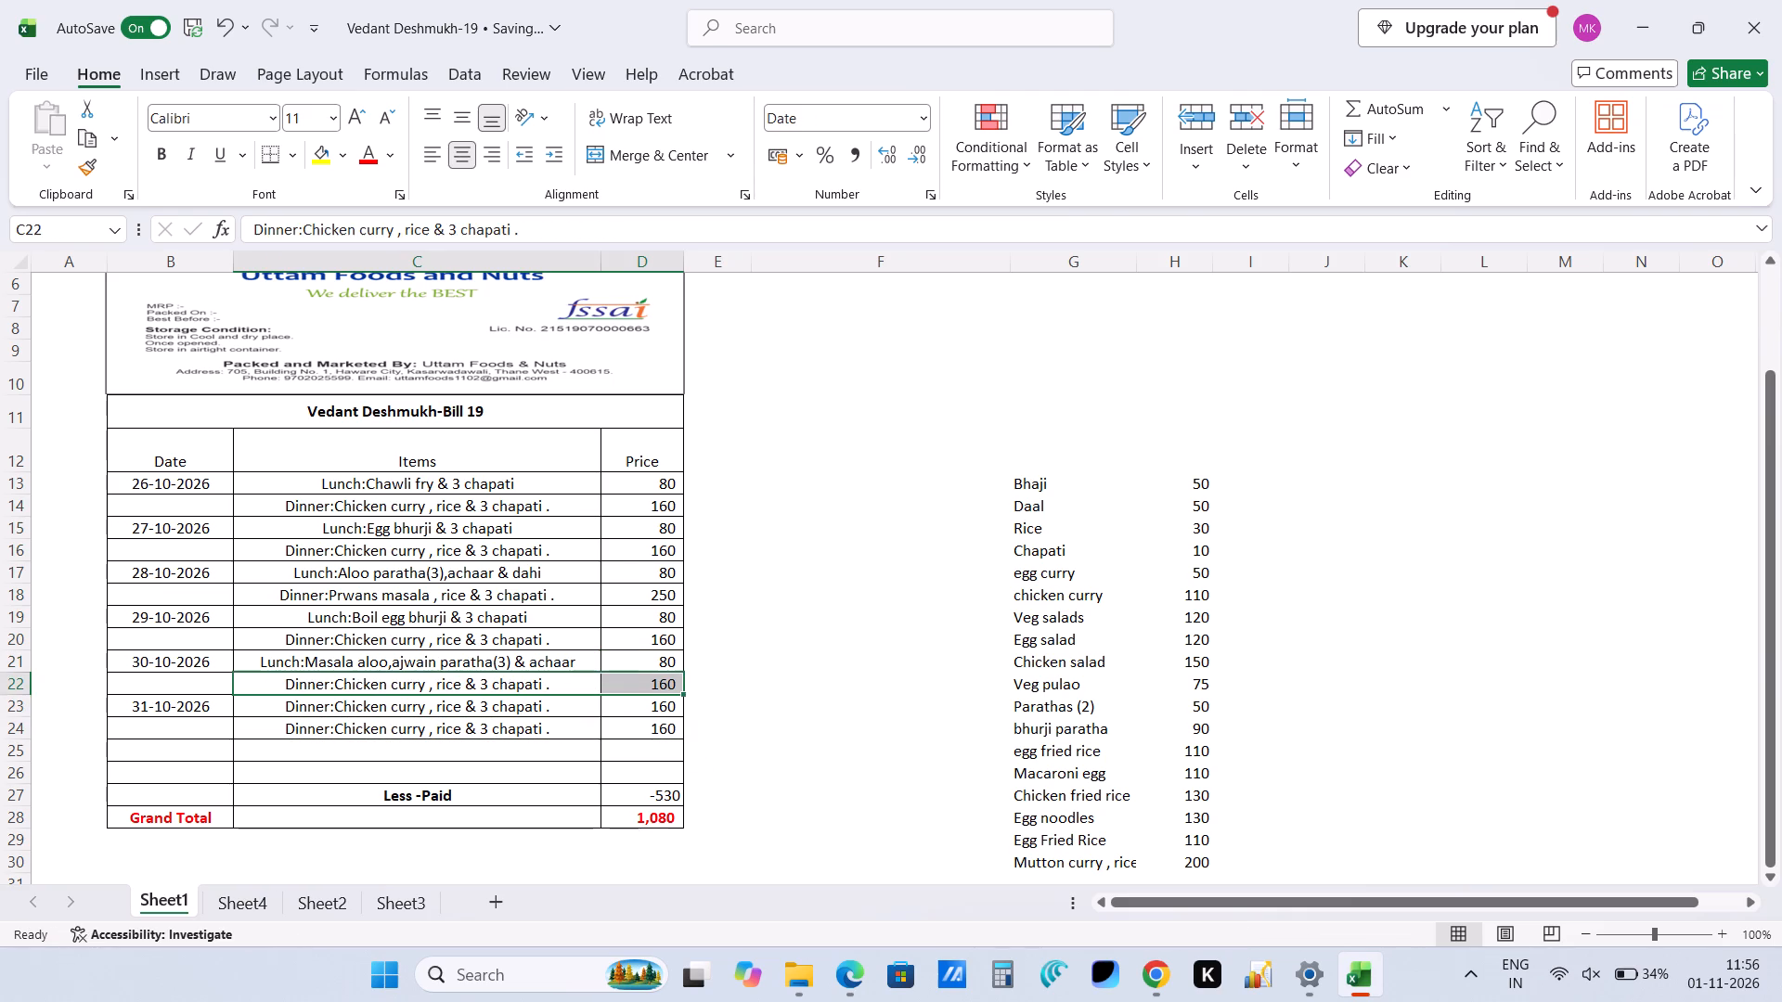
key("Up")
key("Right")
key("Down")
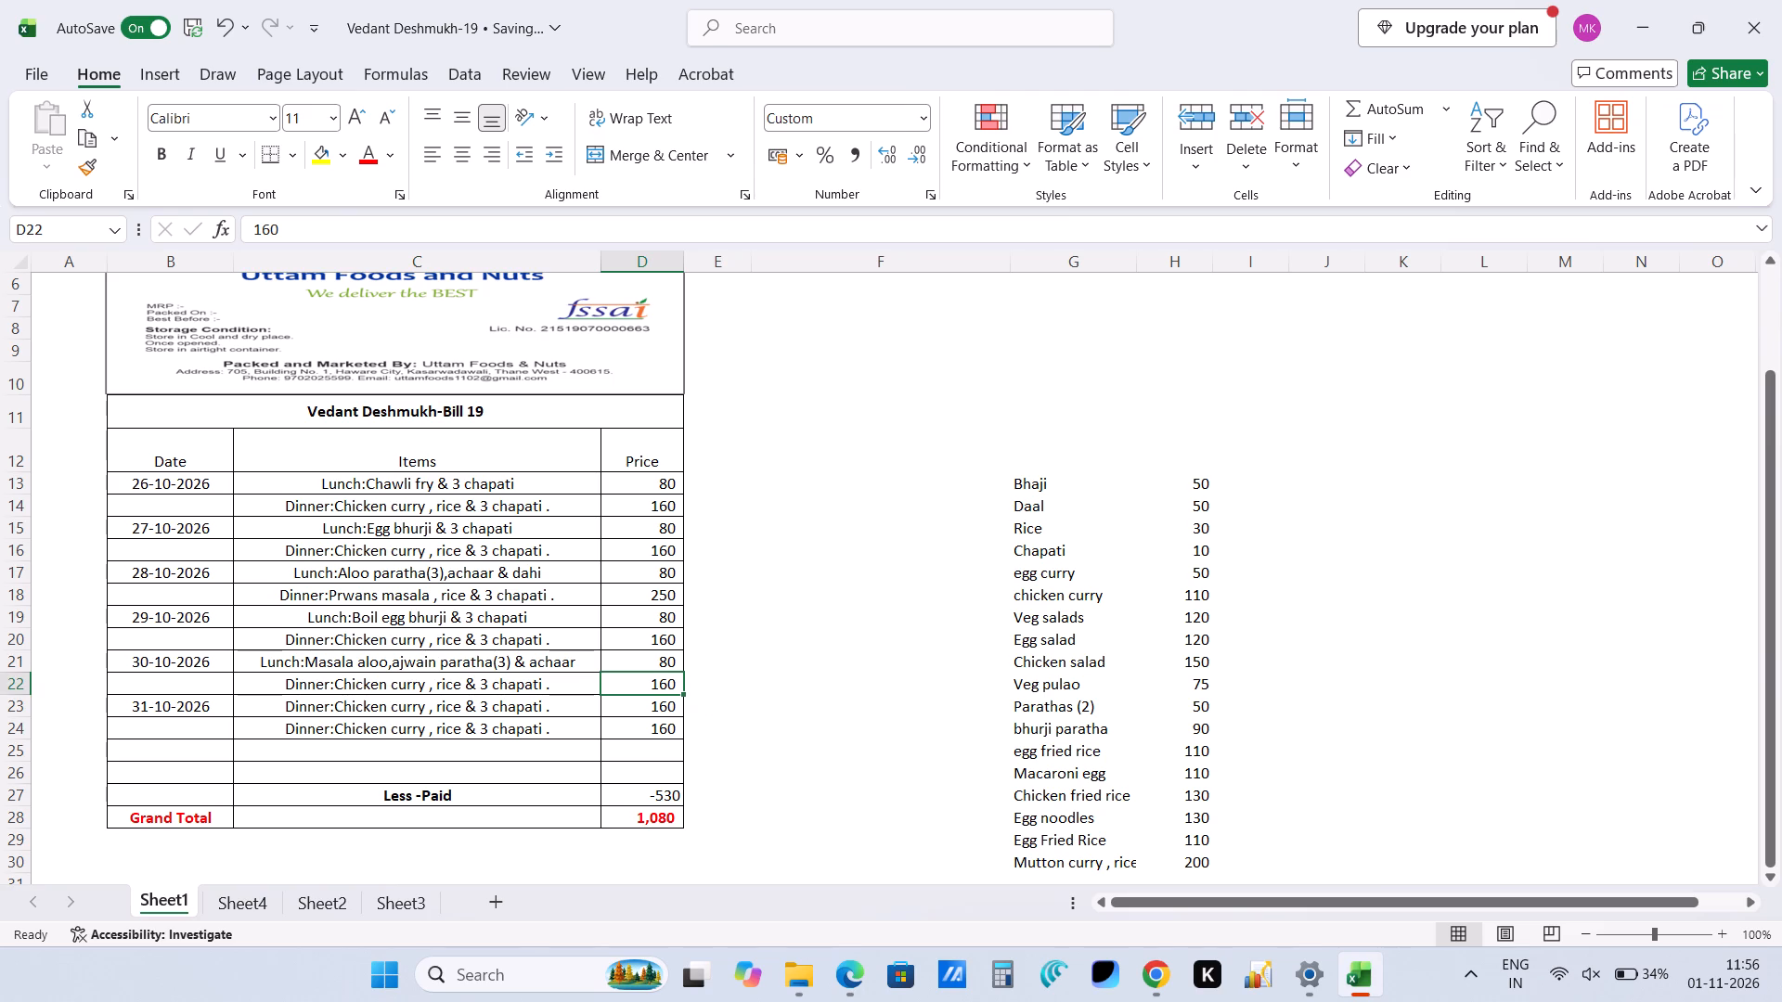
Save the Bill 19 workbook with the replaced 30-10-2026 dinner entry.
key("ctrl+s")
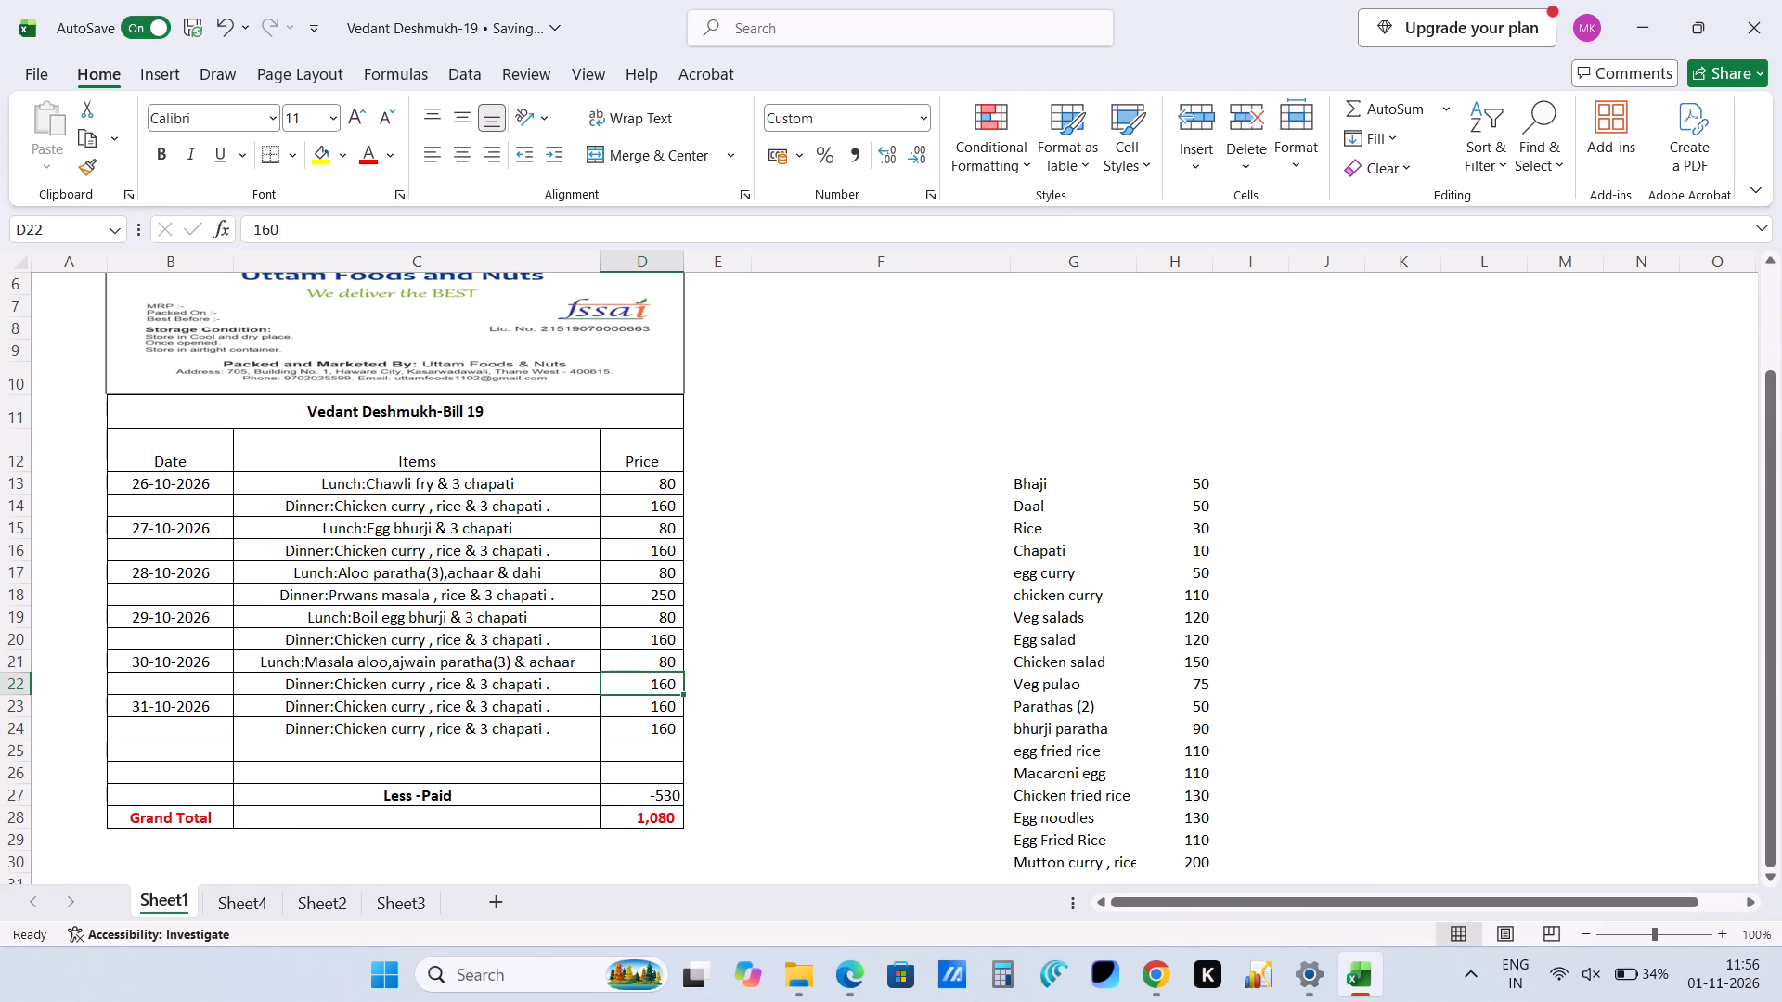
Check the sum of the meal prices in D13:D24.
left_click(665, 494)
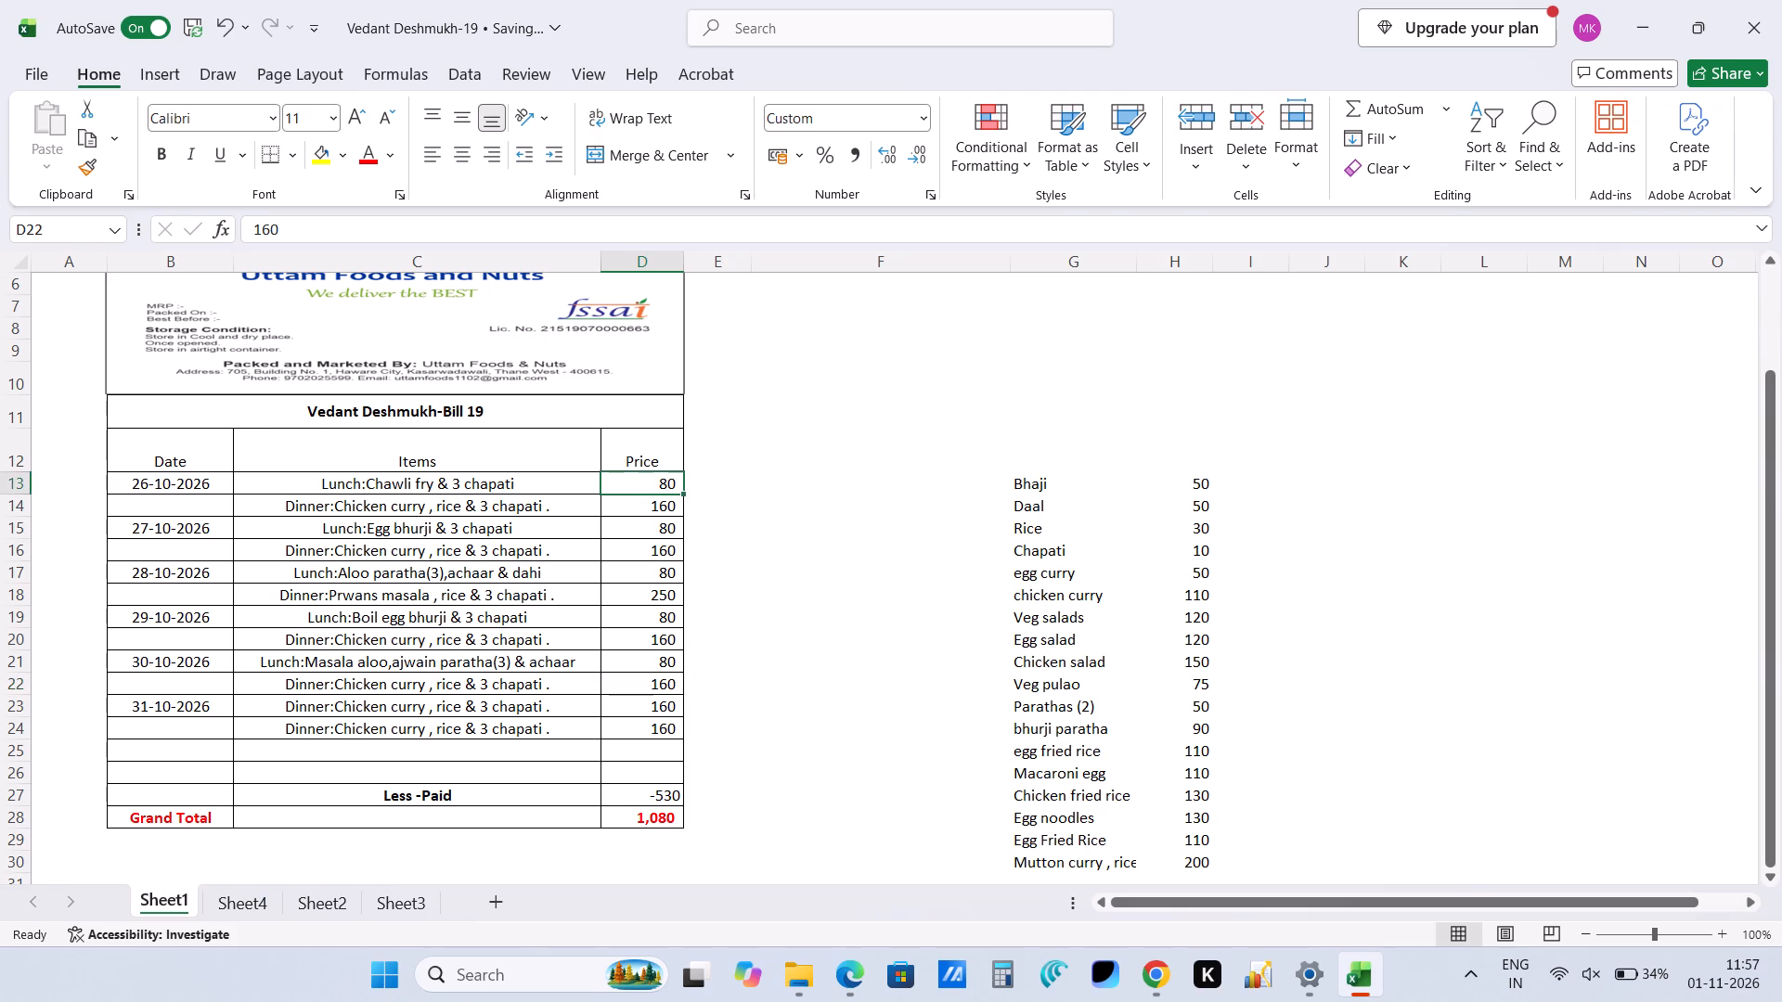
left_click(660, 729, "shift")
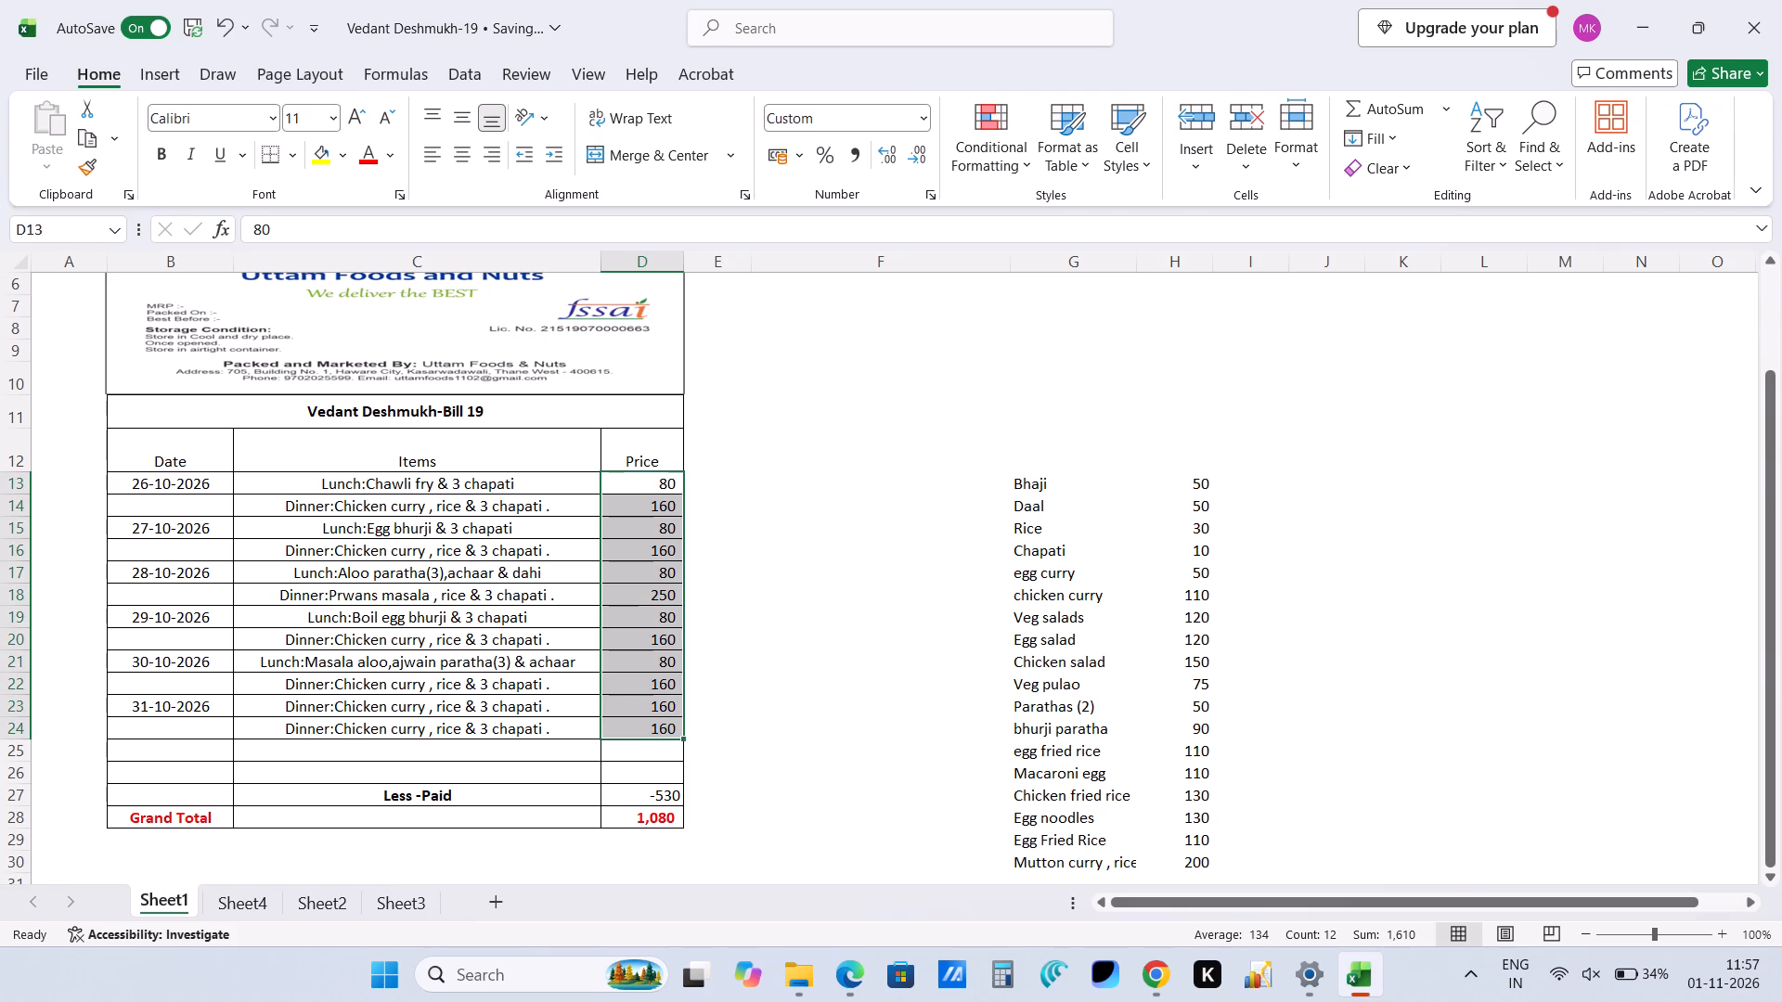
Copy the whole Bill 19 invoice, from the company header to below the Grand Total row, as range A1:E30.
left_click(64, 575)
key("Up")
key("Up")
key("Up")
key("Up")
key("Up")
key("Up")
key("Up")
key("Up")
key("Up")
key("Up")
key("Up")
key("Up")
key("Up")
key("Up")
key("Up")
key("Up")
key("Up")
key("Up")
key("Up")
key("Up")
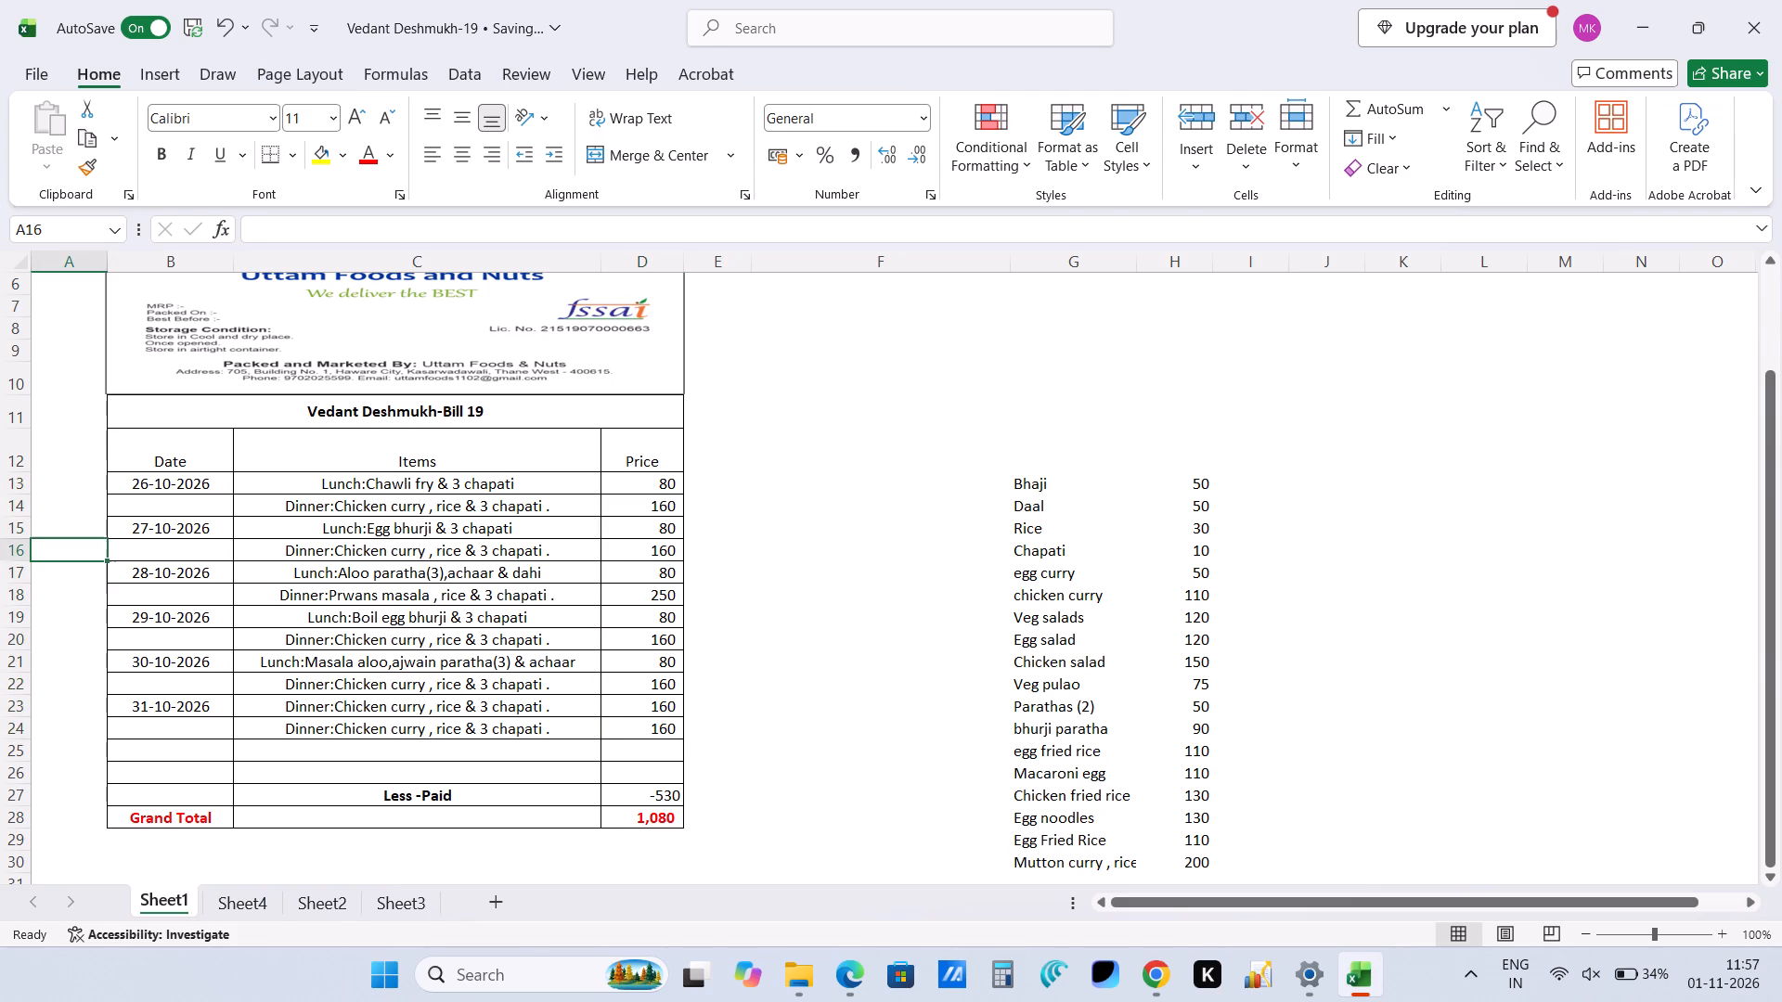
key("shift+Right")
key("shift+Right")
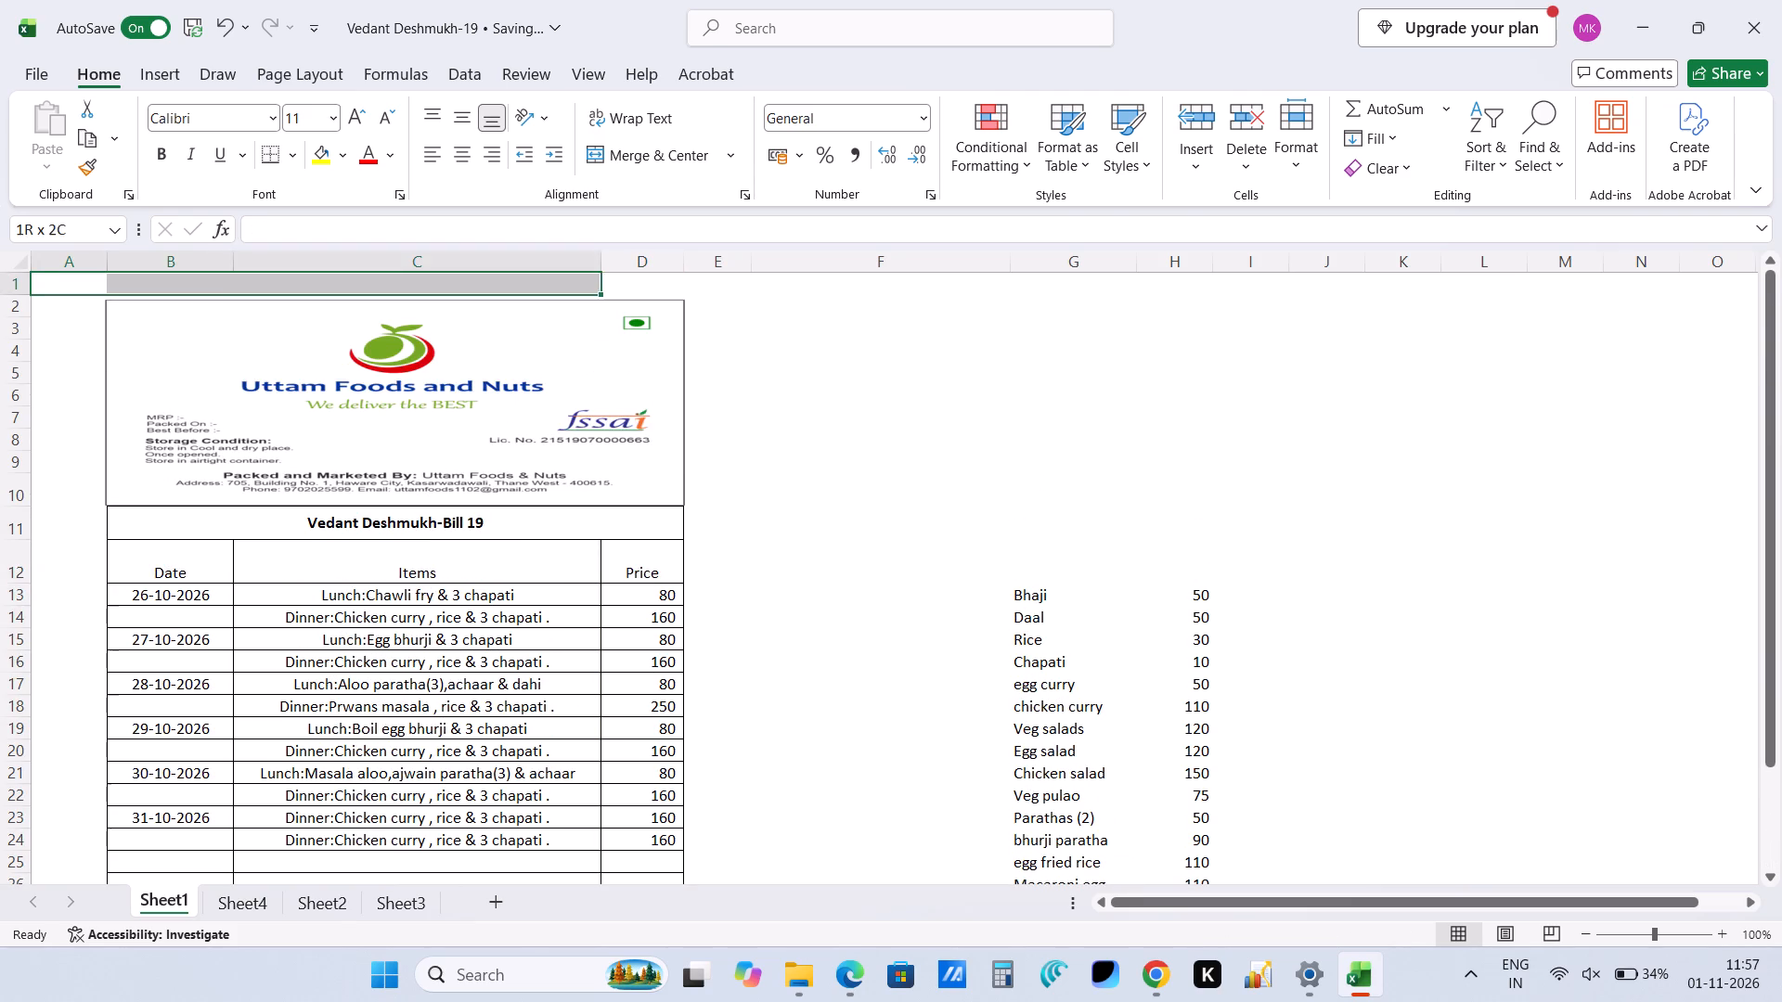
key("shift+Right")
key("shift+Right")
key("shift+Down")
key("shift+Down")
key("shift+Down")
key("shift+Down")
key("shift+Down")
key("shift+Down")
key("shift+Down")
key("shift+Down")
key("shift+Down")
key("shift+Down")
key("shift+Down")
key("shift+Down")
key("shift+Down")
key("shift+Down")
key("shift+Down")
key("shift+Down")
key("shift+Down")
key("shift+Down")
key("shift+Down")
key("shift+Down")
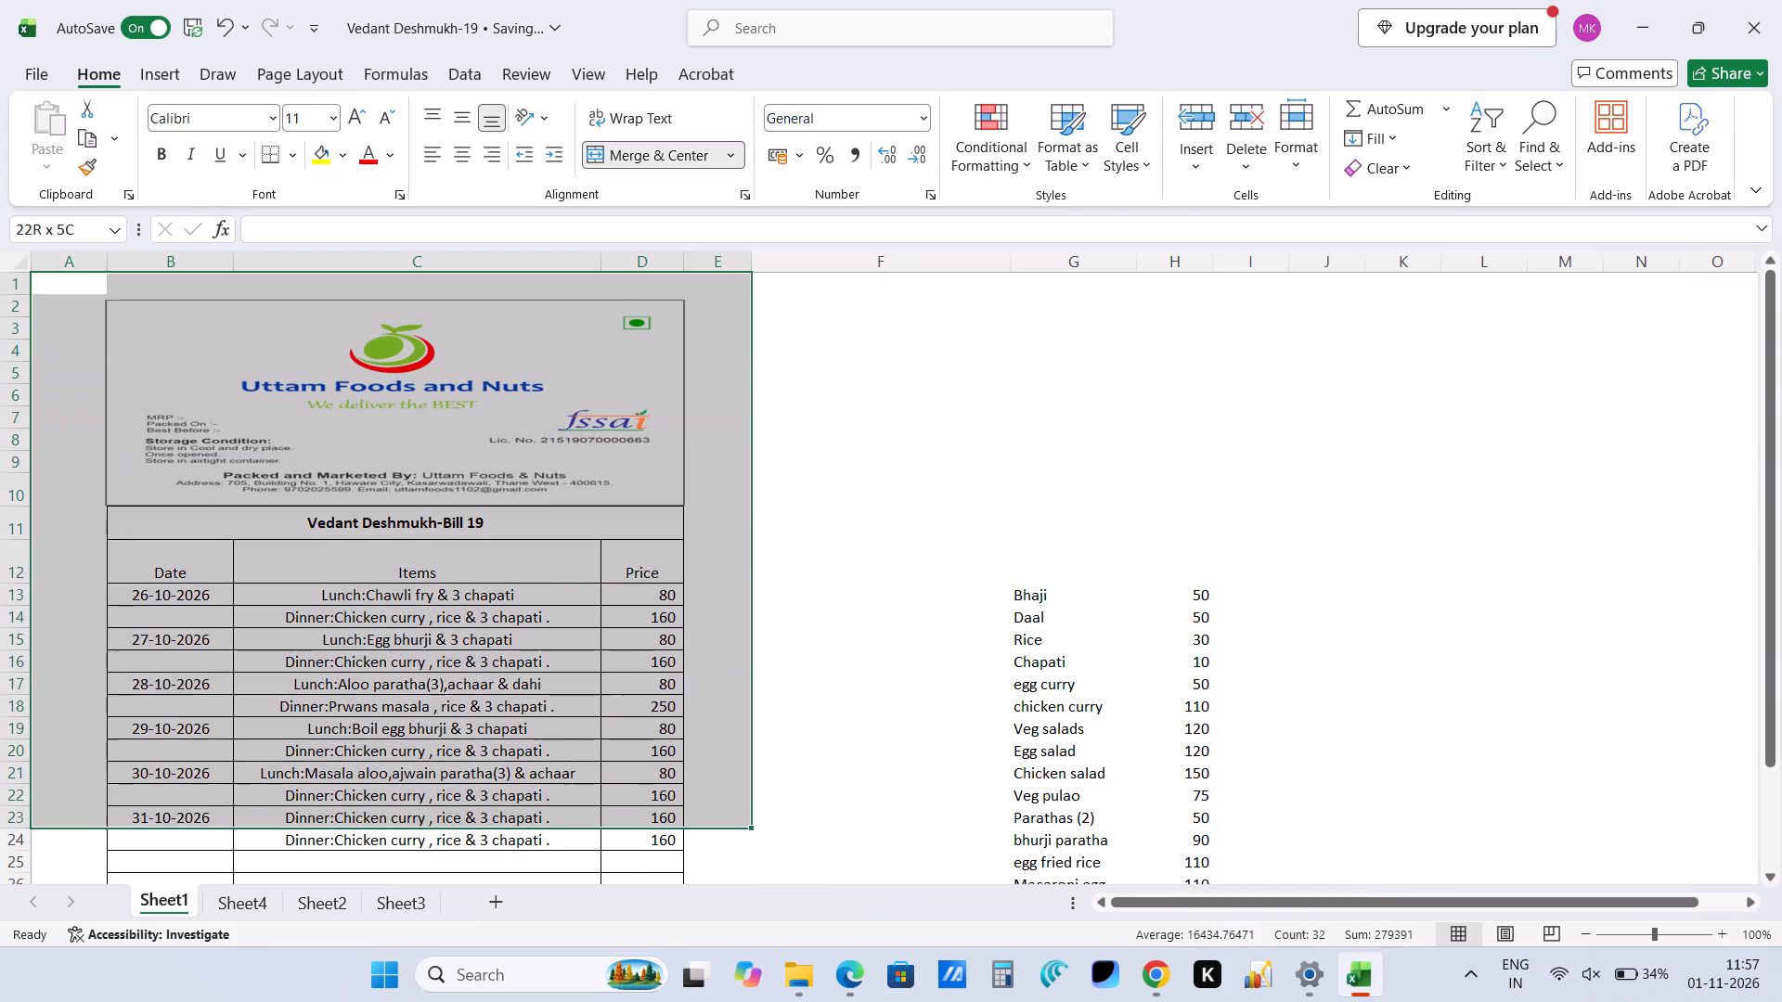
key("shift+Up")
key("shift+Up")
key("shift+Up")
key("shift+Up")
key("shift+Up")
key("shift+Up")
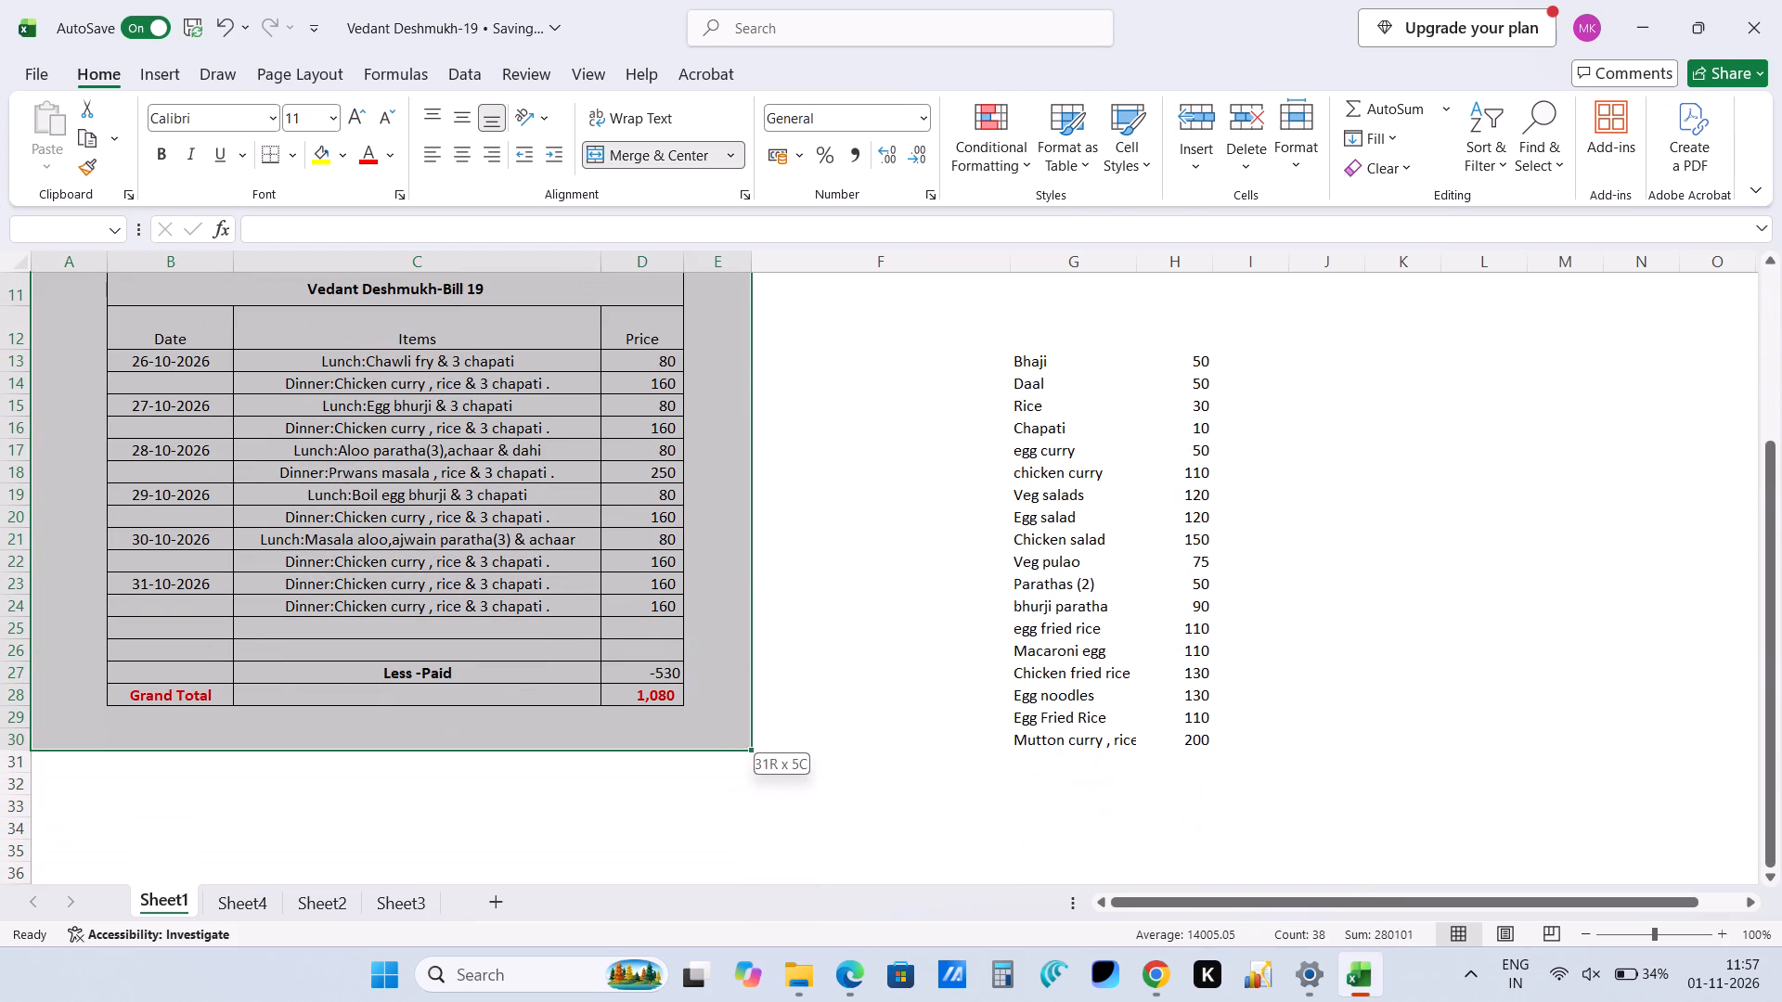
key("ctrl+c")
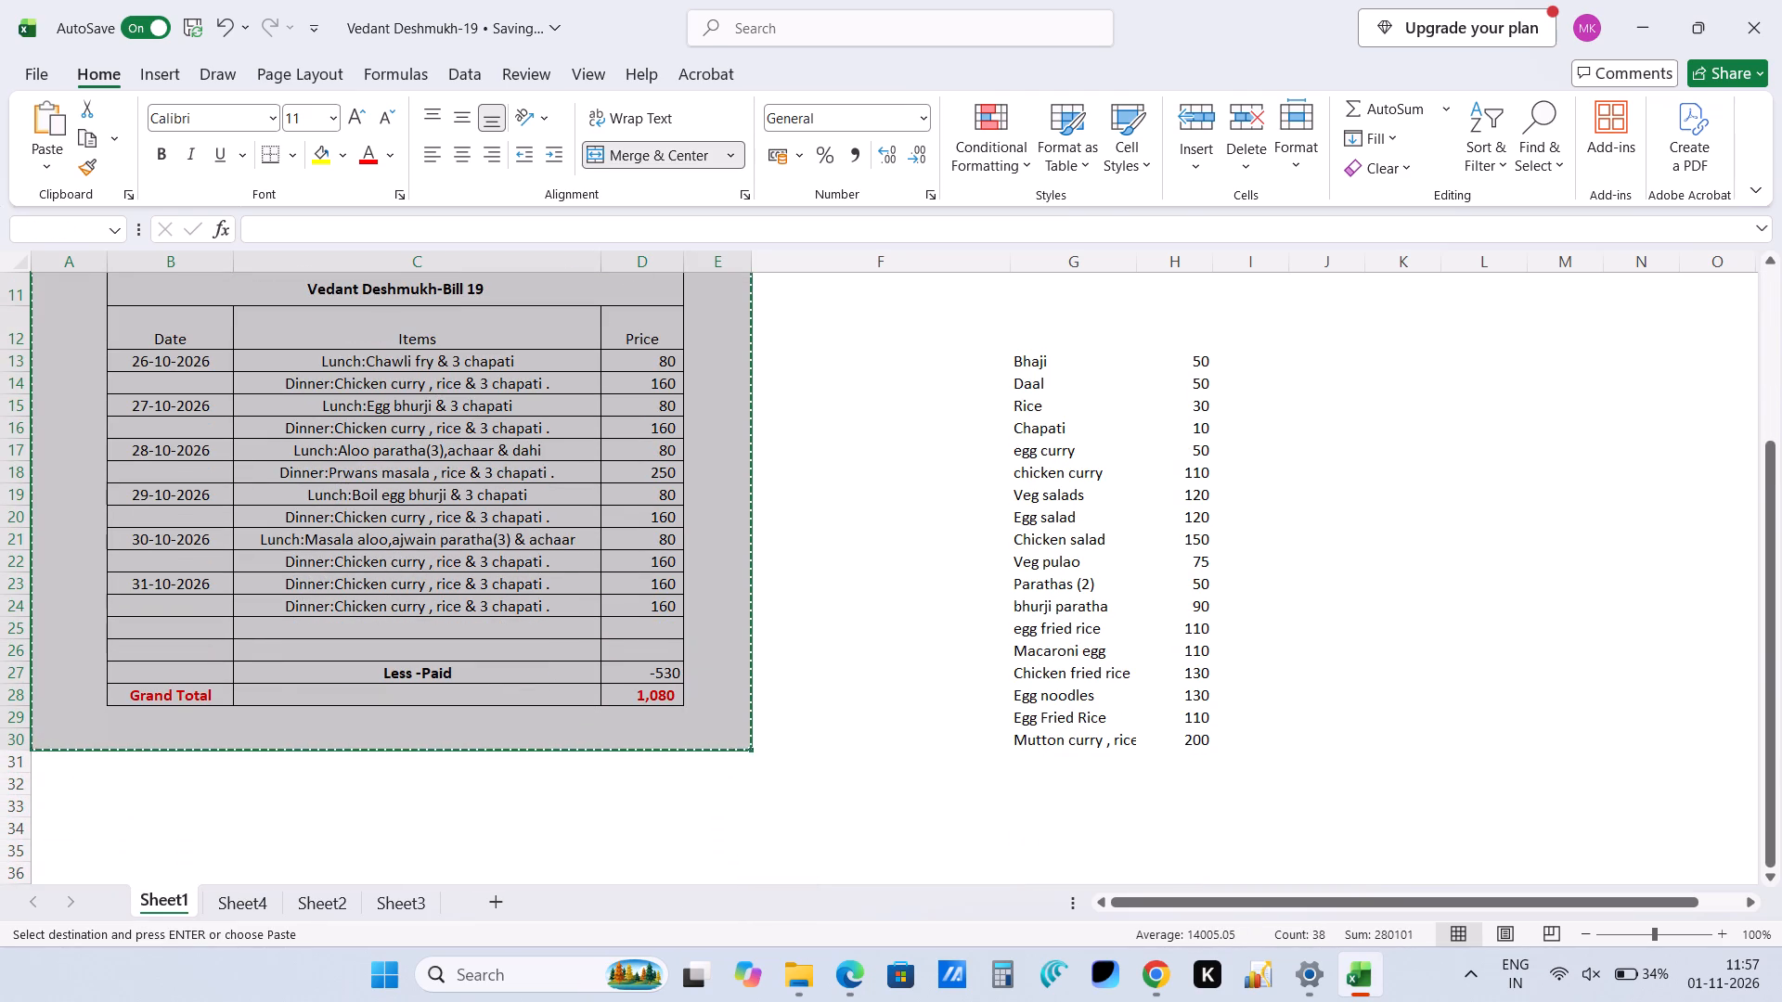